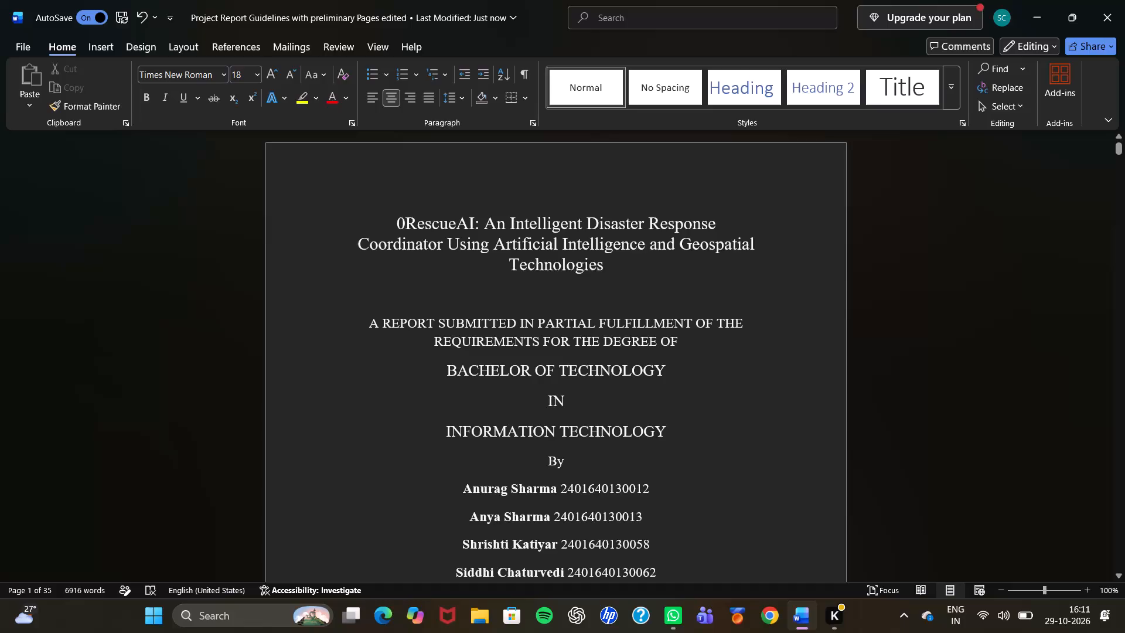
# Delete the stray 0 in front of "RescueAI" in the report title on the cover page.
pyautogui.press('BackSpace')
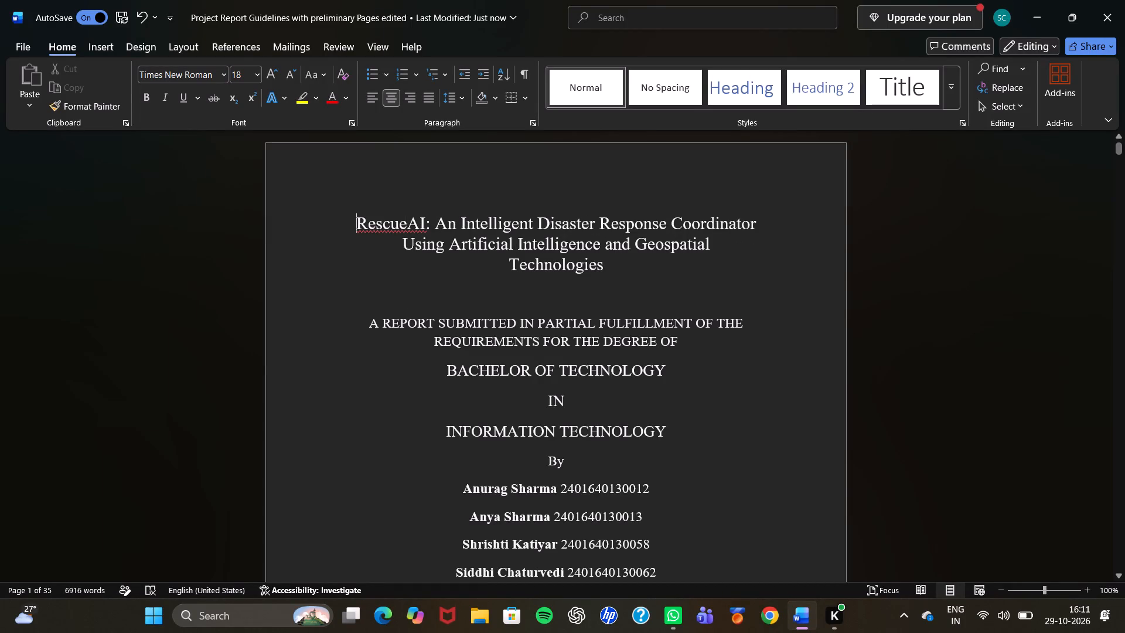
# Look through the report from the cover to the last page, examining the chapters and the page numbers in the footers.
pyautogui.scroll(-1, 679, 417)
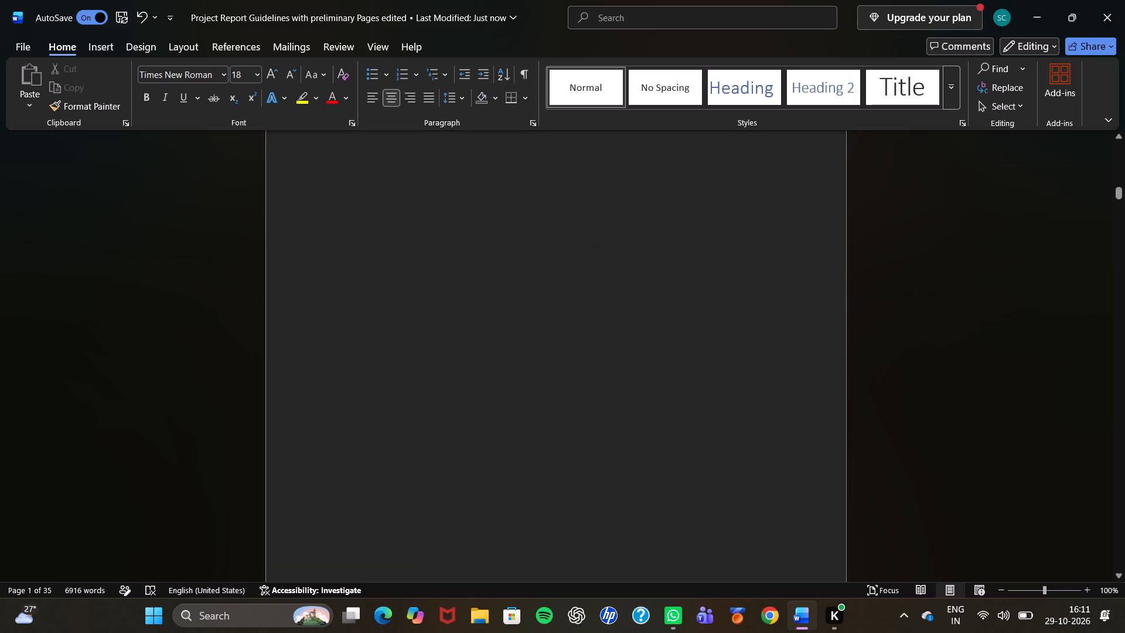
pyautogui.scroll(-1, 679, 417)
pyautogui.scroll(1, 679, 417)
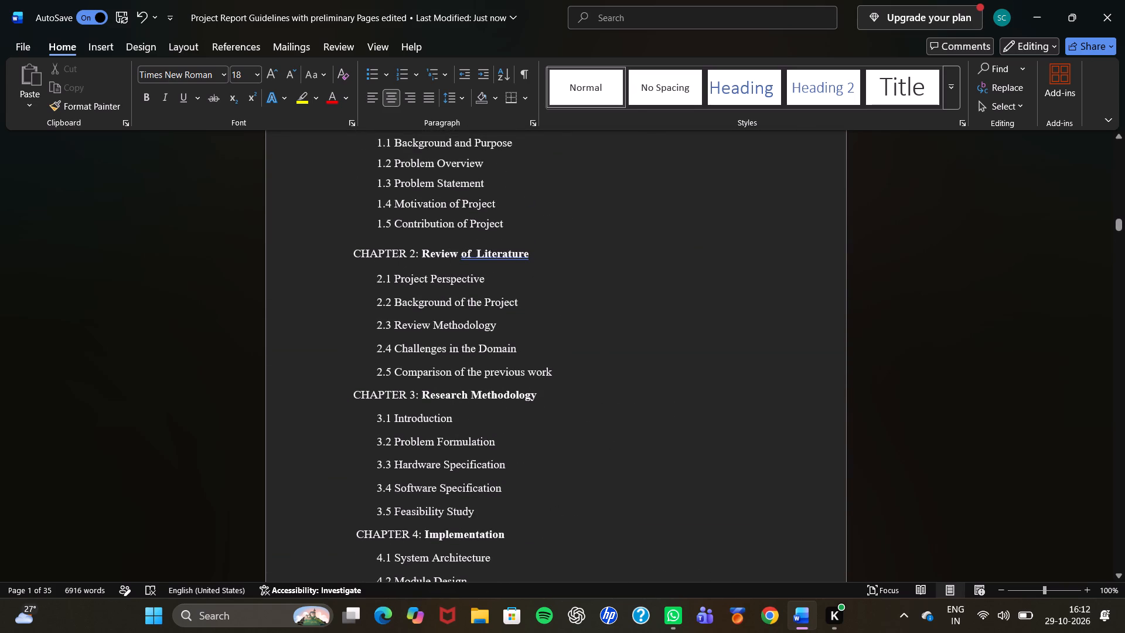
pyautogui.scroll(-2, 679, 417)
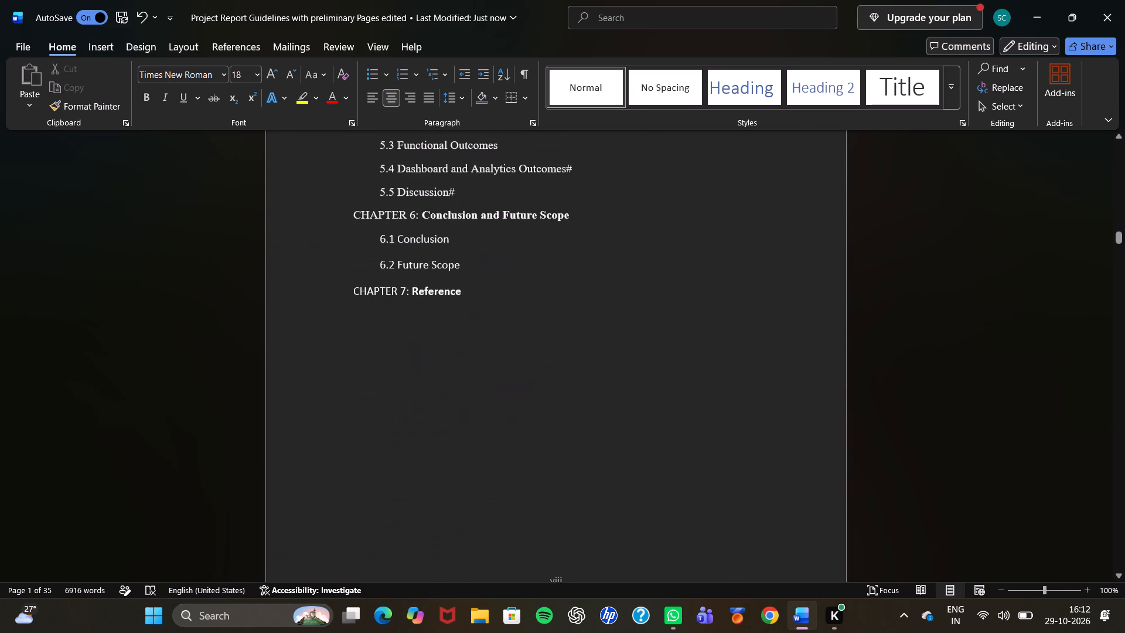
pyautogui.scroll(-1, 679, 417)
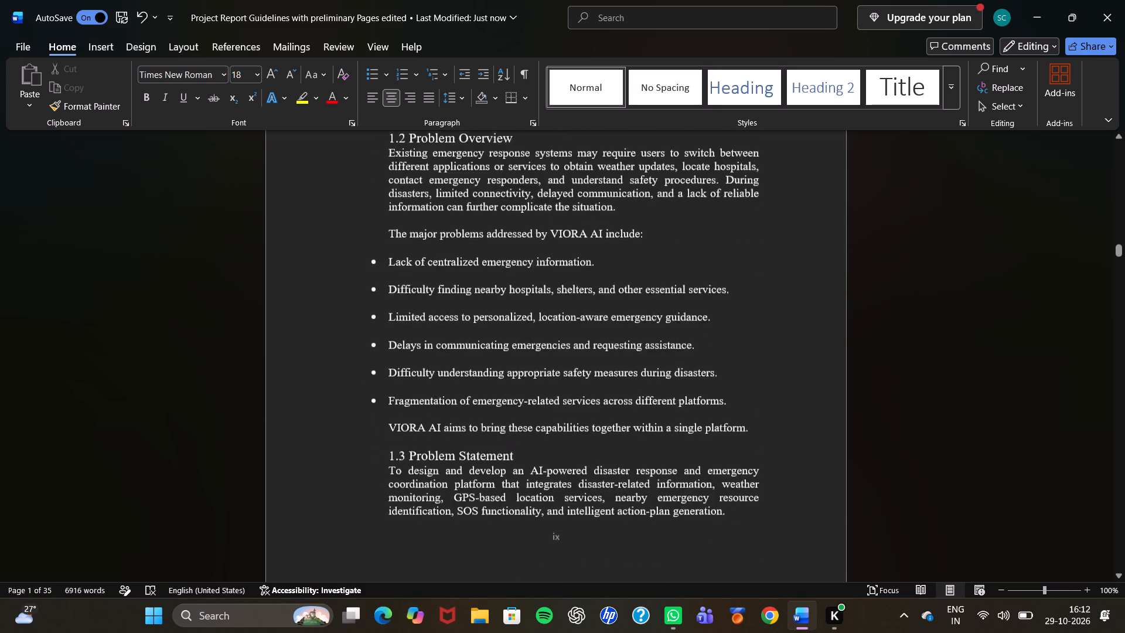
pyautogui.scroll(-2, 679, 417)
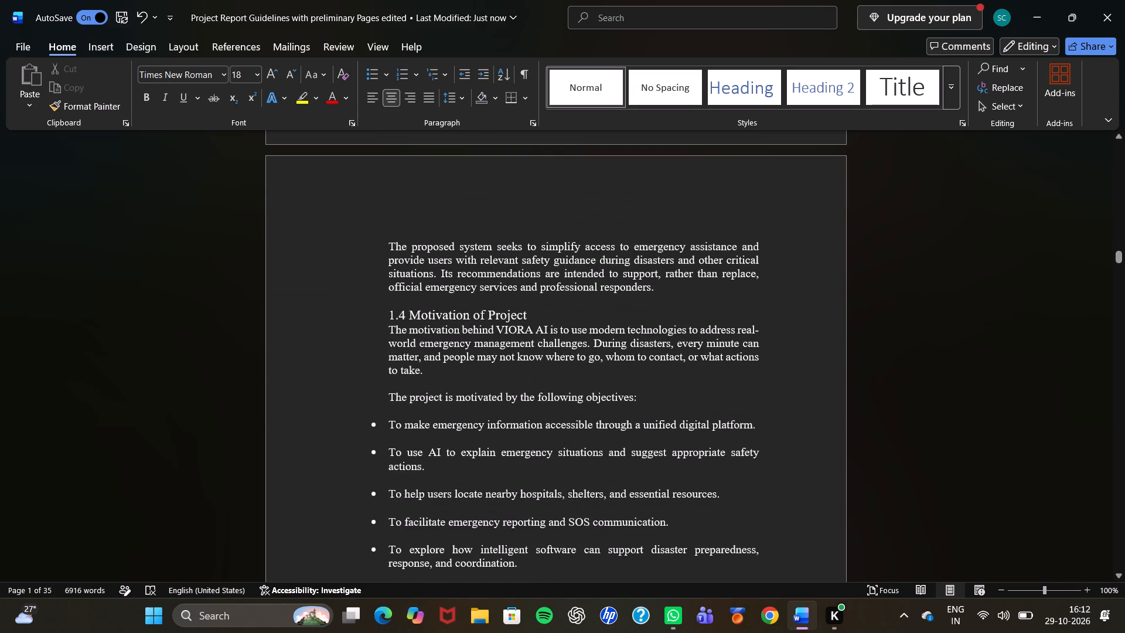
pyautogui.scroll(-1, 679, 417)
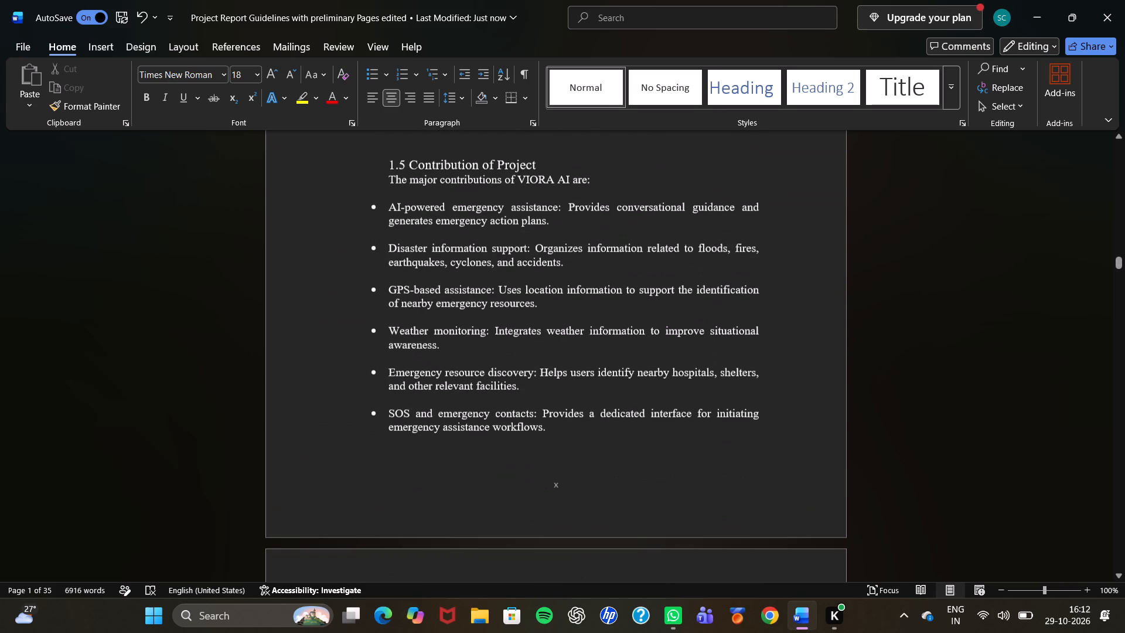
pyautogui.click(571, 478)
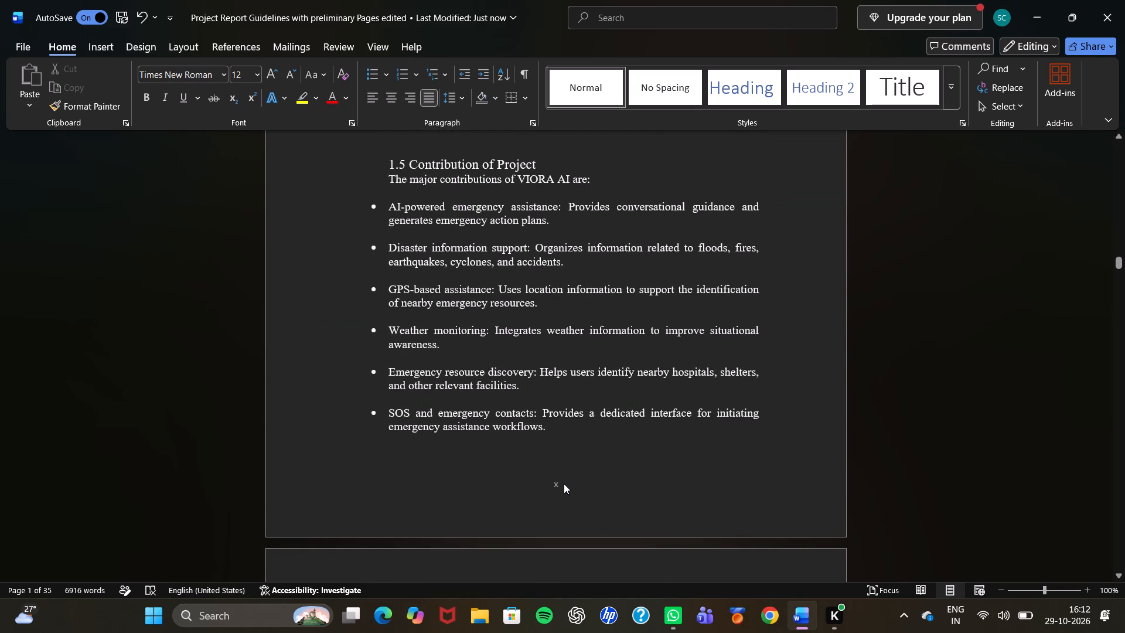
pyautogui.click(564, 484)
pyautogui.click(558, 480)
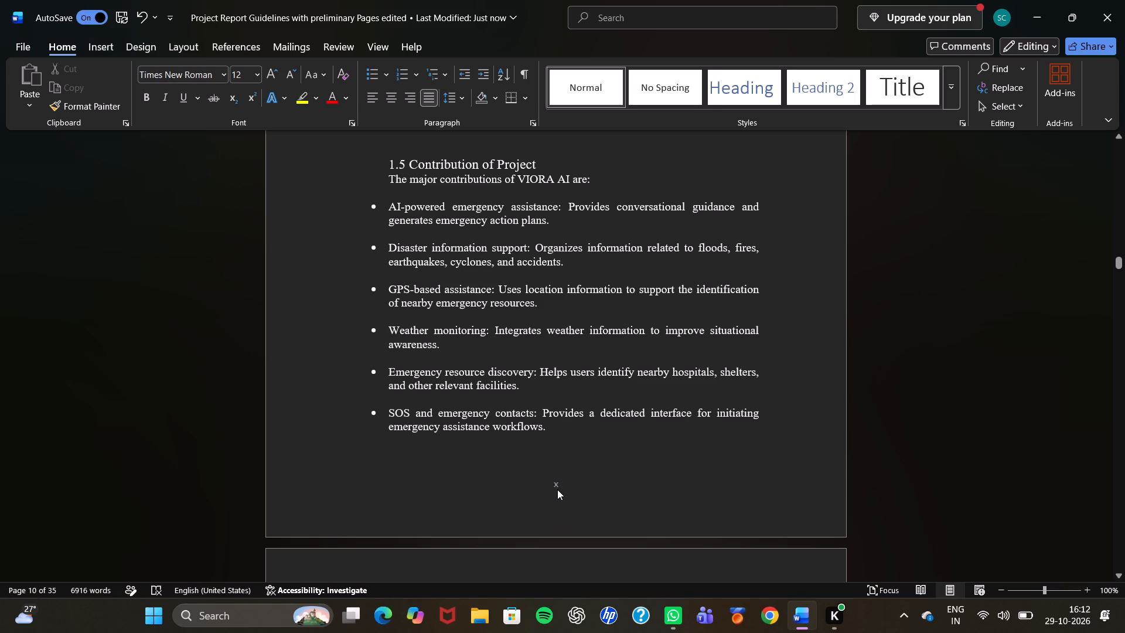
pyautogui.click(557, 488)
pyautogui.scroll(-4, 557, 488)
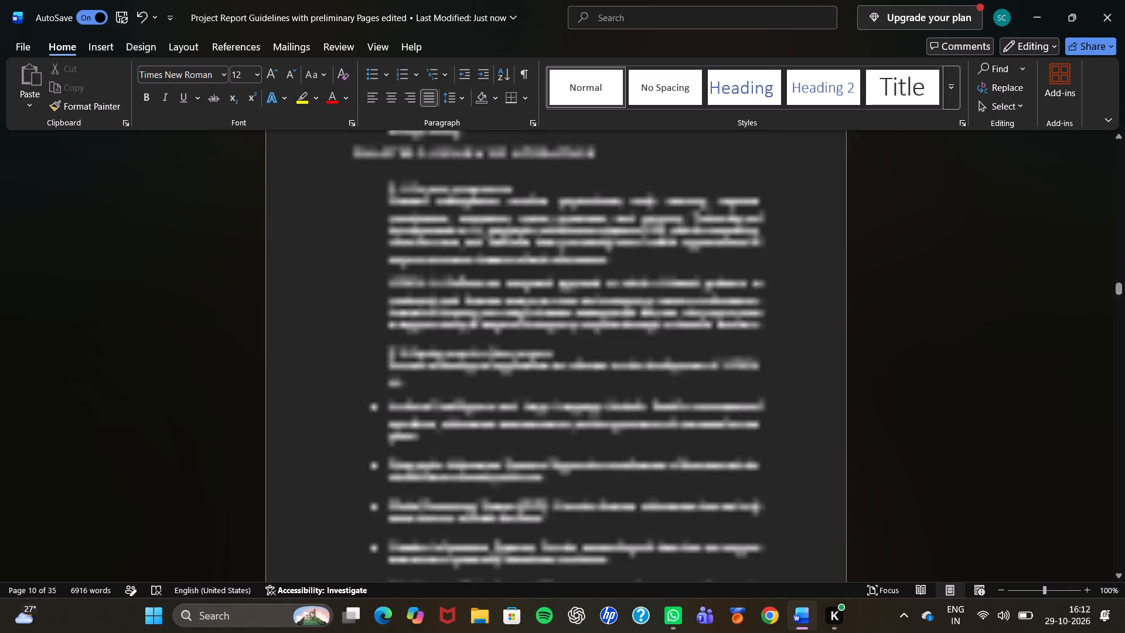
pyautogui.scroll(-11, 557, 488)
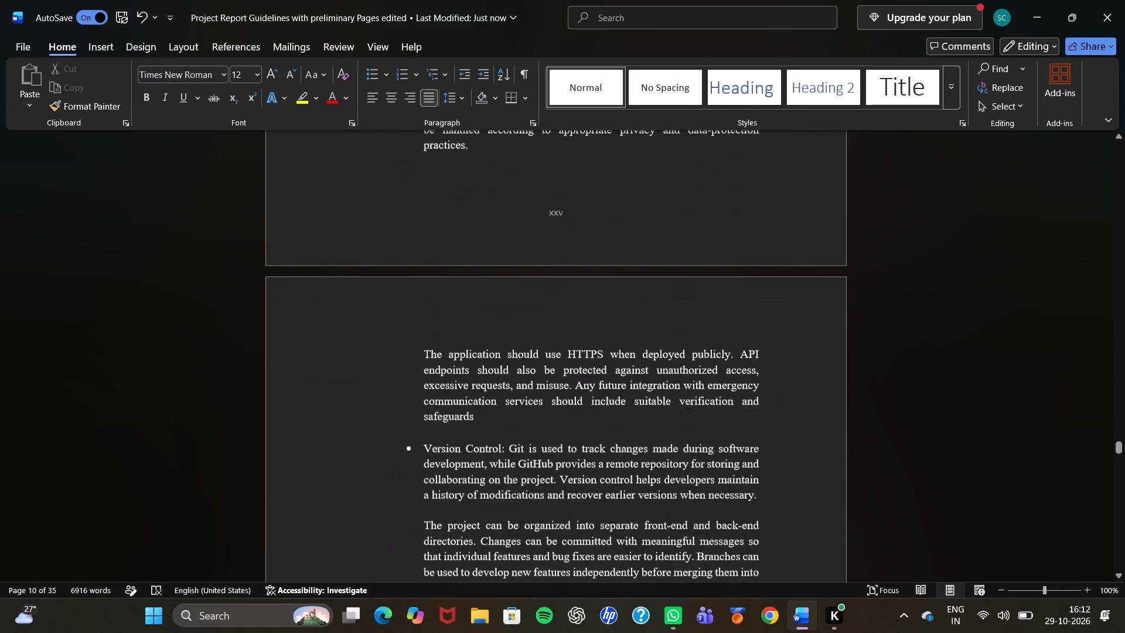
pyautogui.scroll(-20, 557, 488)
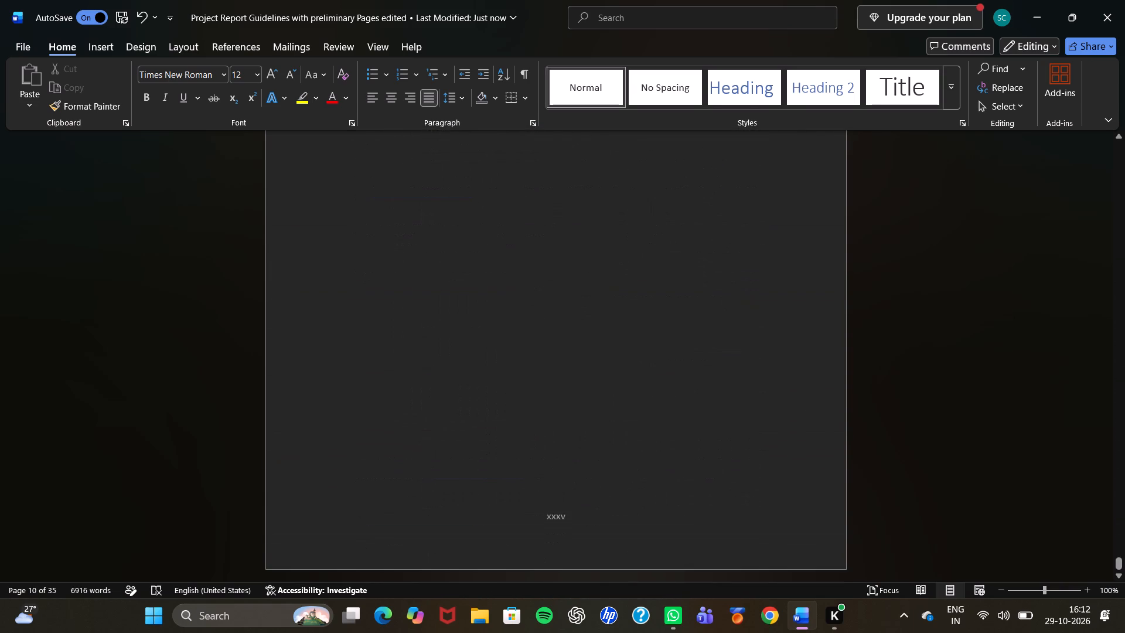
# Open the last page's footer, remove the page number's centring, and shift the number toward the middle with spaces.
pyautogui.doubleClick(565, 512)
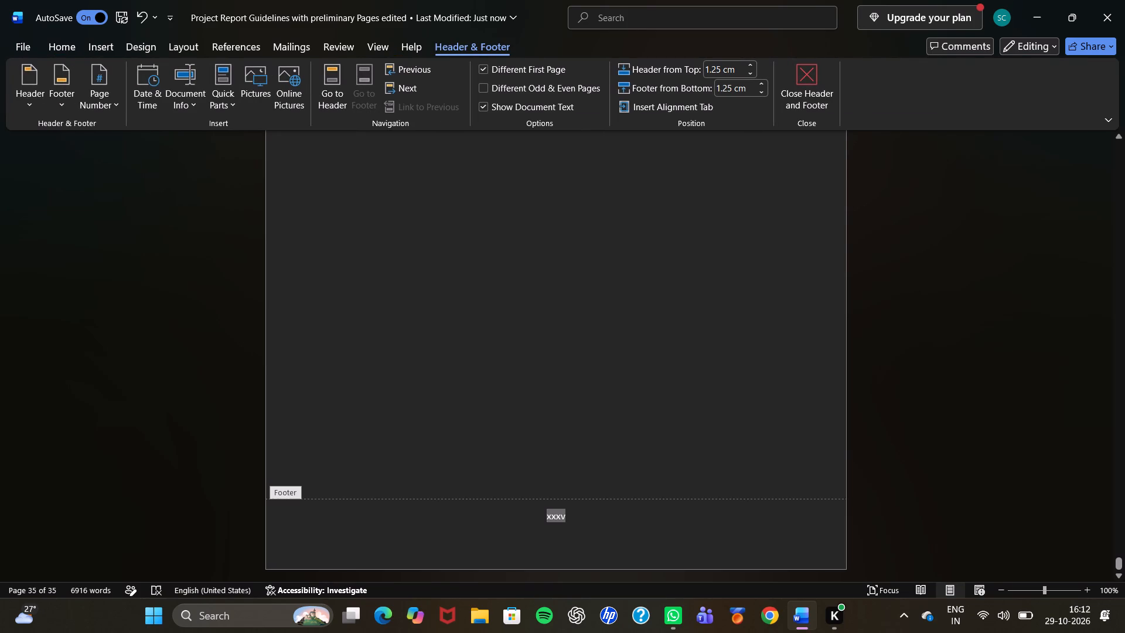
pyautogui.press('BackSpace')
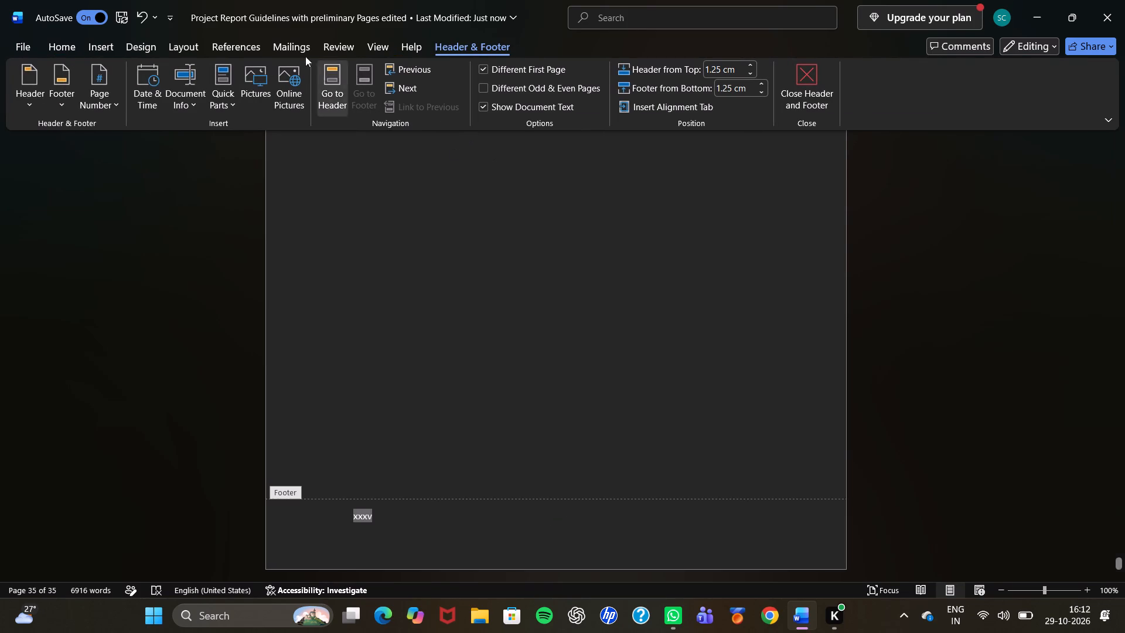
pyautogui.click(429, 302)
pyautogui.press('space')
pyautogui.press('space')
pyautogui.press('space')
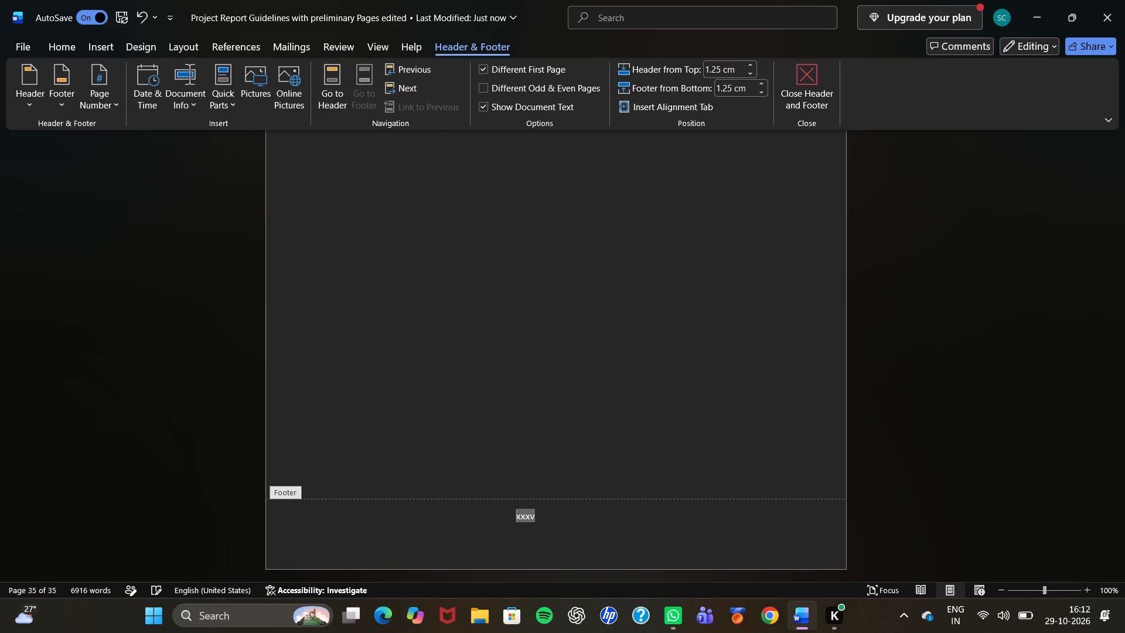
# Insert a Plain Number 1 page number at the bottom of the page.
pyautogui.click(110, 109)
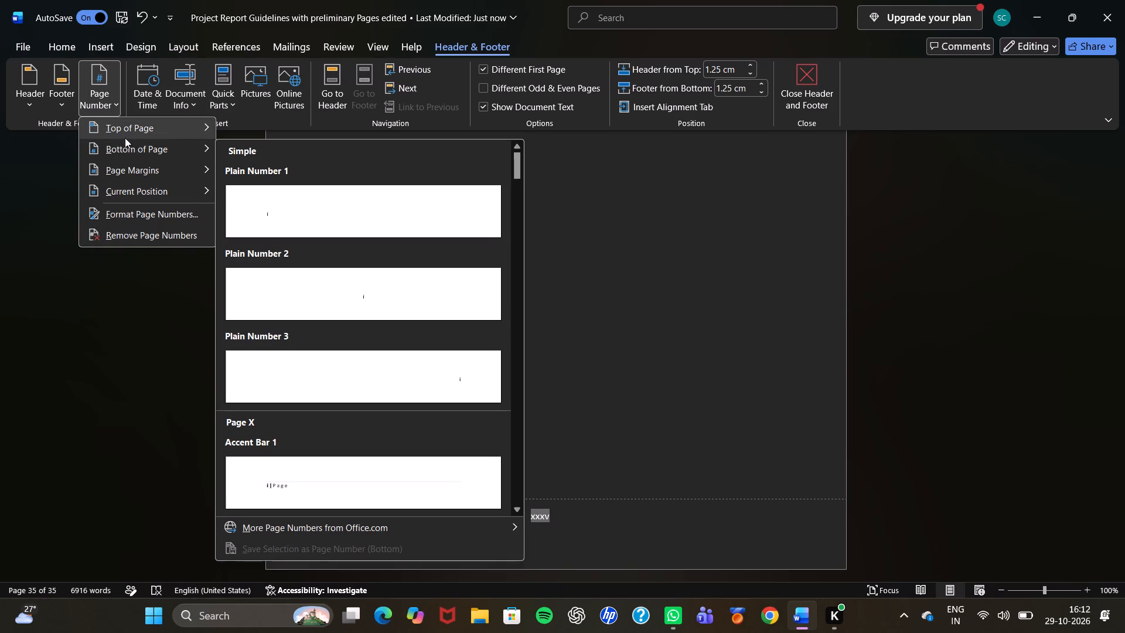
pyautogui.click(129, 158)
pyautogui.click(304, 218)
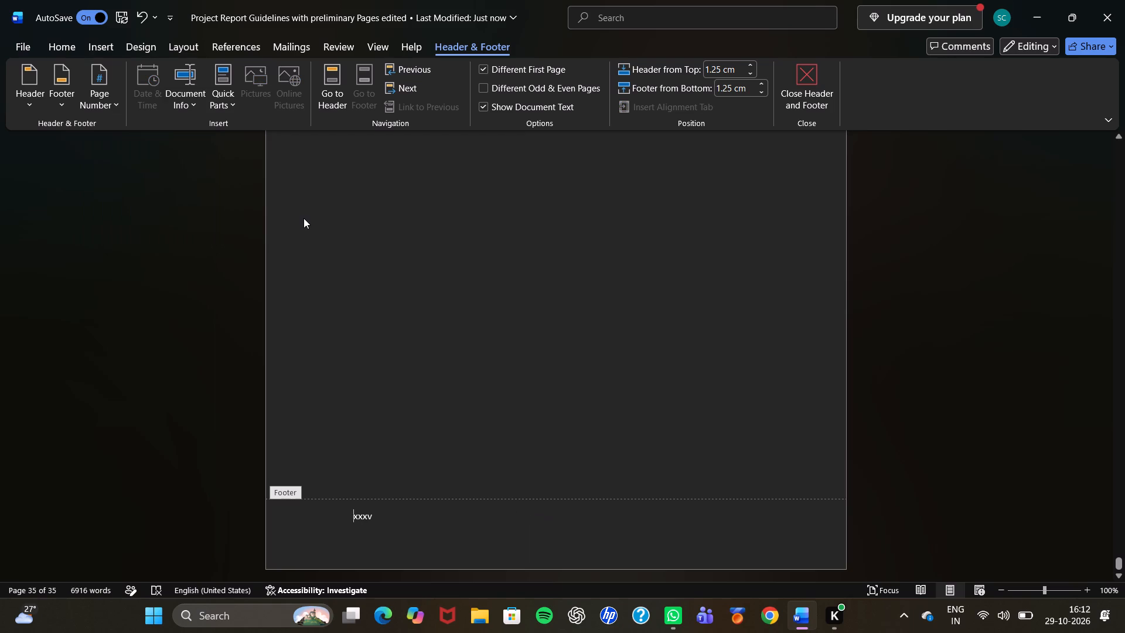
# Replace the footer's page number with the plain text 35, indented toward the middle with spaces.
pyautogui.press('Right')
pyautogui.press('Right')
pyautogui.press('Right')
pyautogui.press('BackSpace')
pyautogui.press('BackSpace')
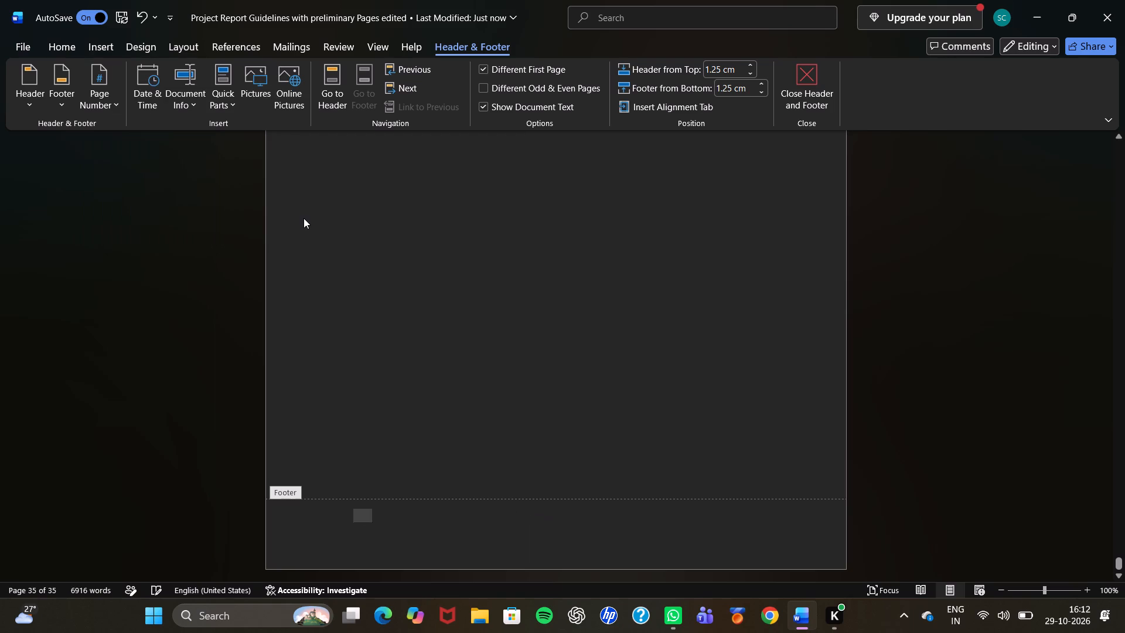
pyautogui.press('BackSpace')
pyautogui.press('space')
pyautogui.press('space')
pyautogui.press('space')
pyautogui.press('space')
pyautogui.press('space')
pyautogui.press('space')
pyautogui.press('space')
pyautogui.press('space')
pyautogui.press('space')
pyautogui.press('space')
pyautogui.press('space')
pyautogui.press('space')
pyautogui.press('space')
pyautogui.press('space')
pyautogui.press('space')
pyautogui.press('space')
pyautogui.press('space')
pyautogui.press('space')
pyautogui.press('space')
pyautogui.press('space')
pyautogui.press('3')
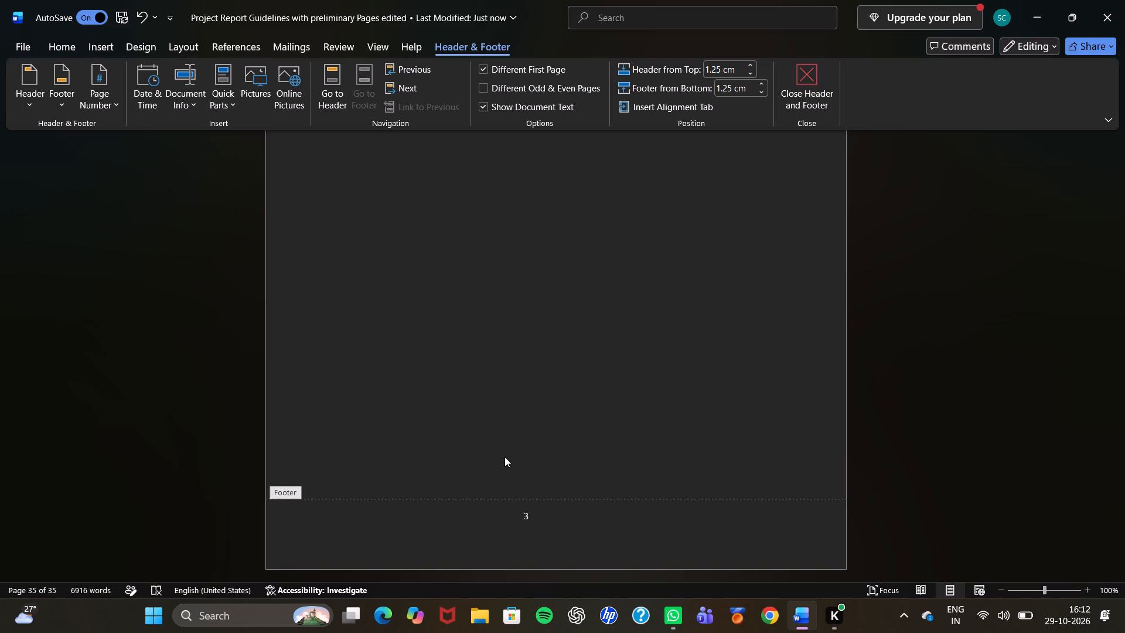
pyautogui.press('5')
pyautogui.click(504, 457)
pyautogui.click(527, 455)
# Check the footers of the other pages back to the cover for the page number shown.
pyautogui.scroll(9, 527, 455)
pyautogui.scroll(19, 527, 455)
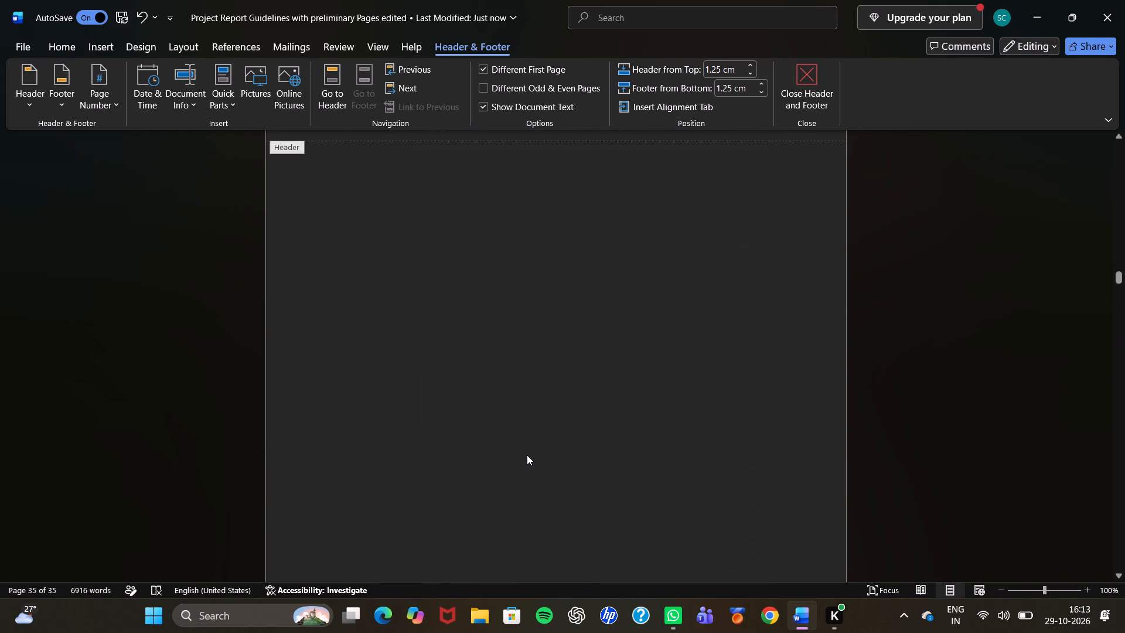
pyautogui.scroll(20, 527, 455)
pyautogui.scroll(4, 527, 455)
pyautogui.scroll(-3, 527, 455)
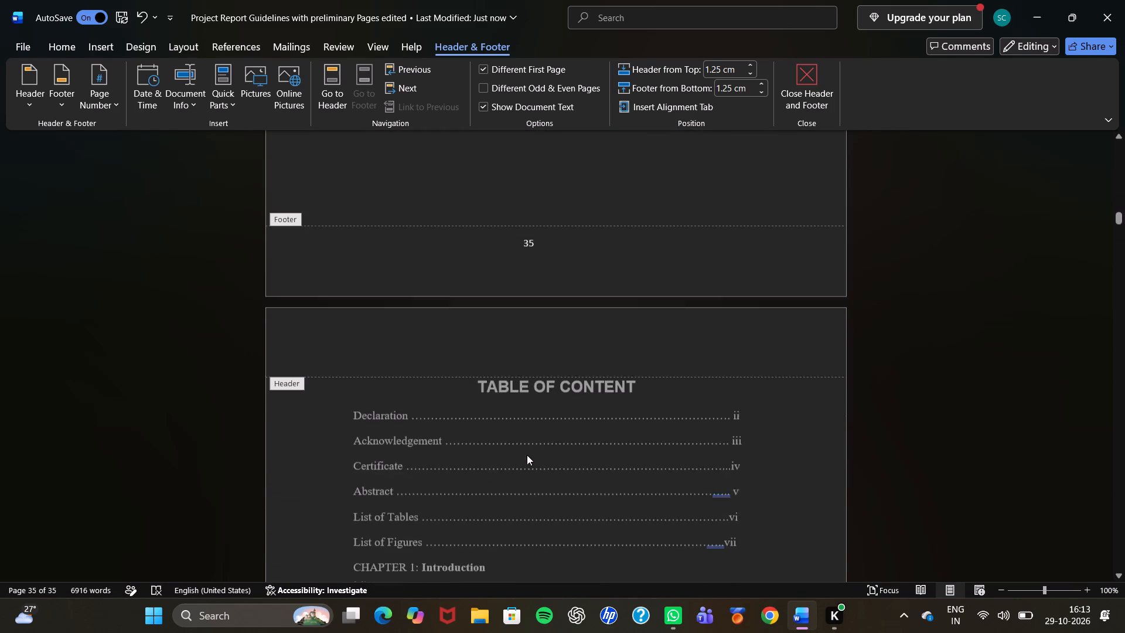
pyautogui.scroll(4, 527, 455)
pyautogui.scroll(-1, 527, 455)
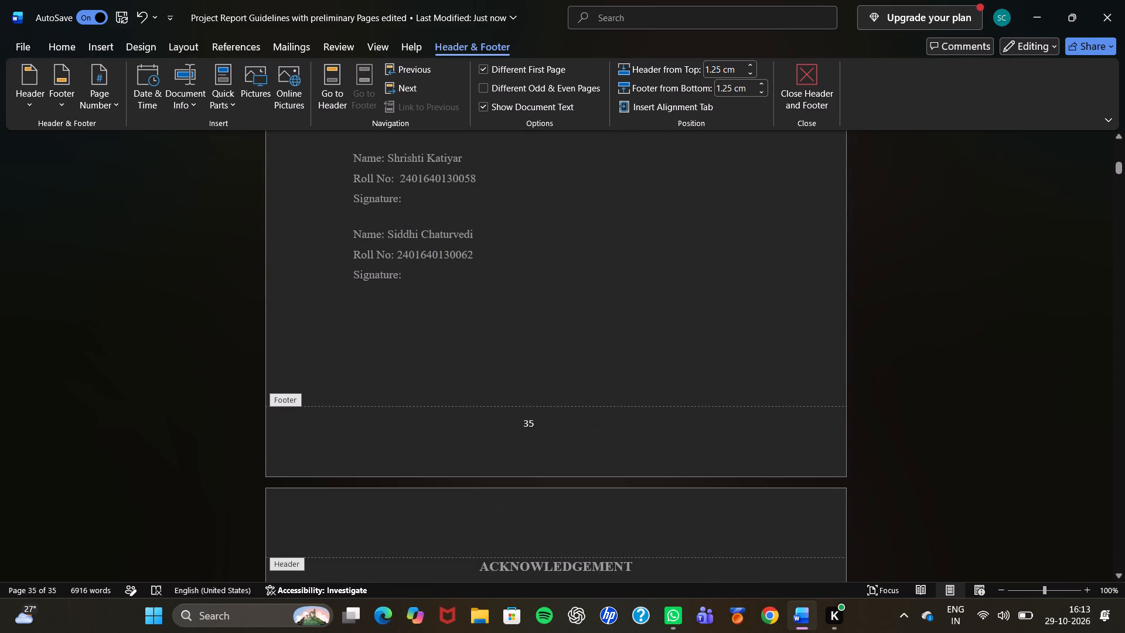
pyautogui.scroll(1, 527, 455)
pyautogui.scroll(-1, 527, 455)
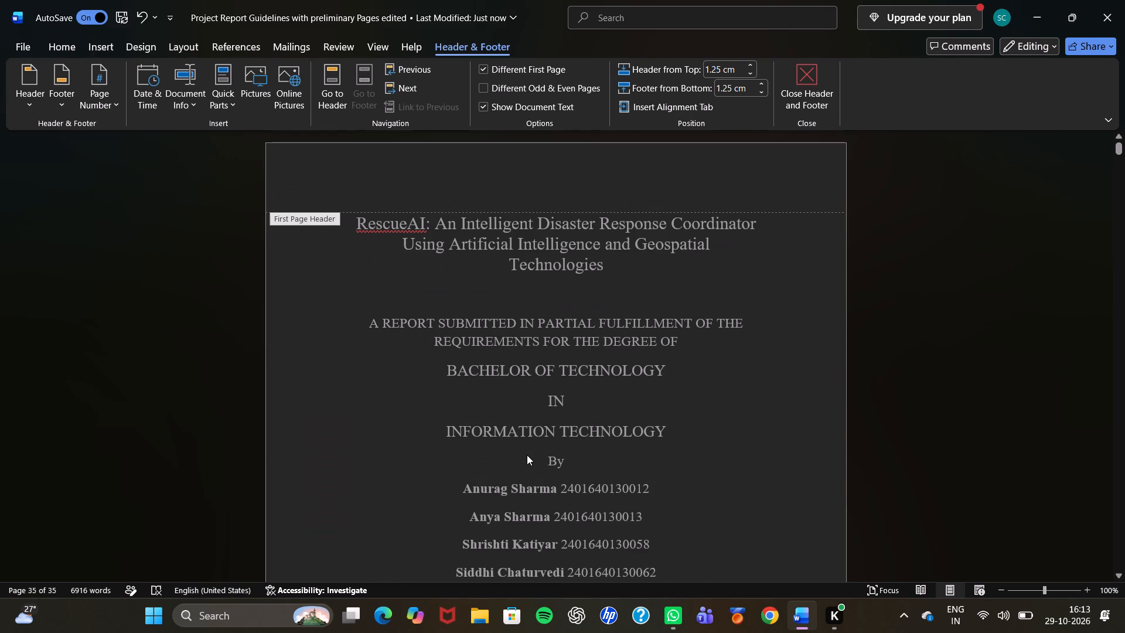
pyautogui.scroll(-1, 527, 455)
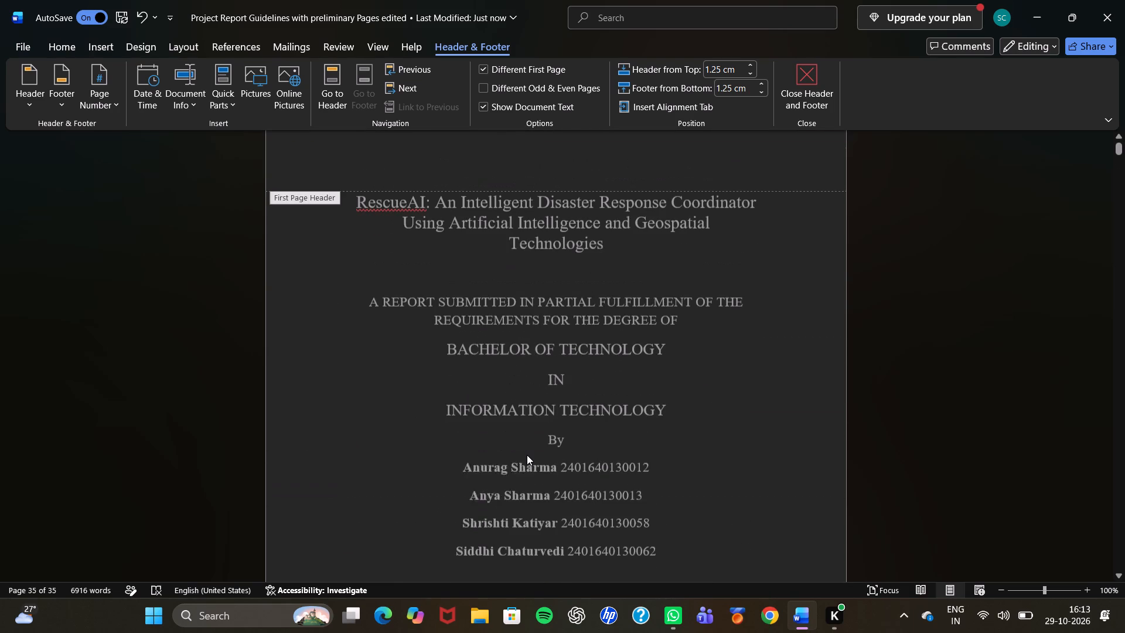
pyautogui.scroll(-1, 527, 455)
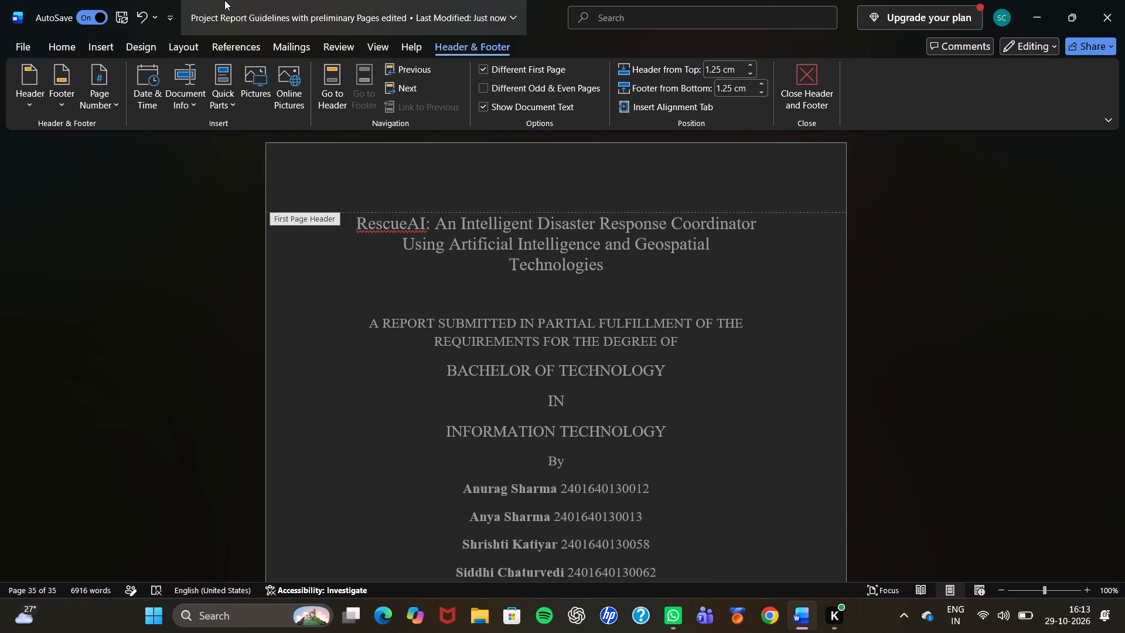
# Undo the plain-text 35 replacement in the footer, back to the automatic page number.
pyautogui.click(145, 12)
pyautogui.click(145, 12)
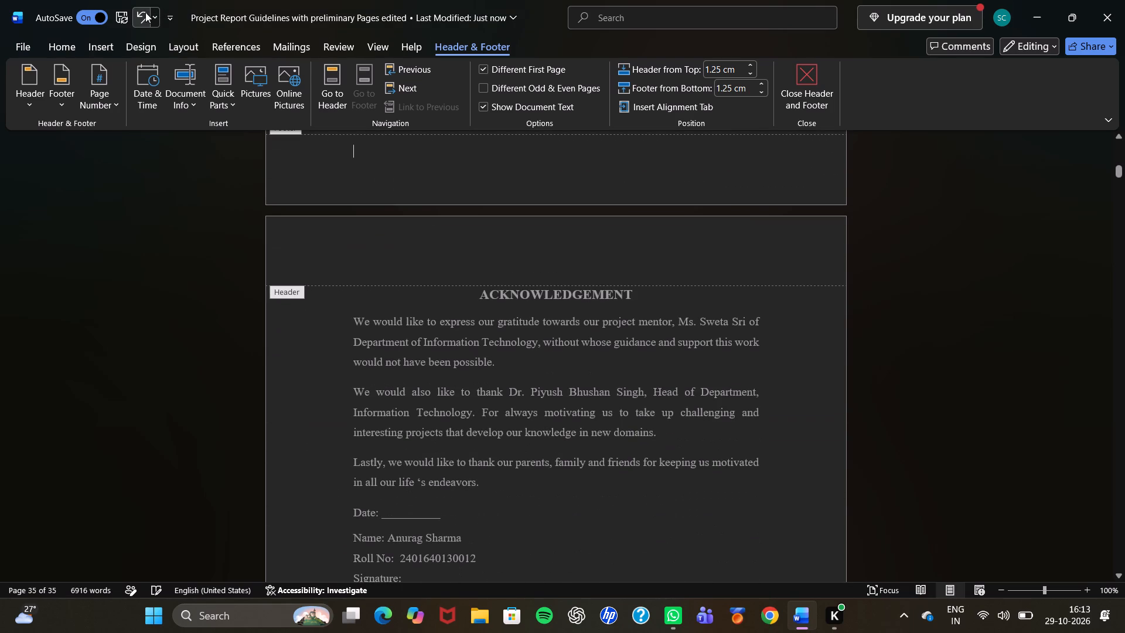
pyautogui.click(145, 12)
pyautogui.click(145, 12)
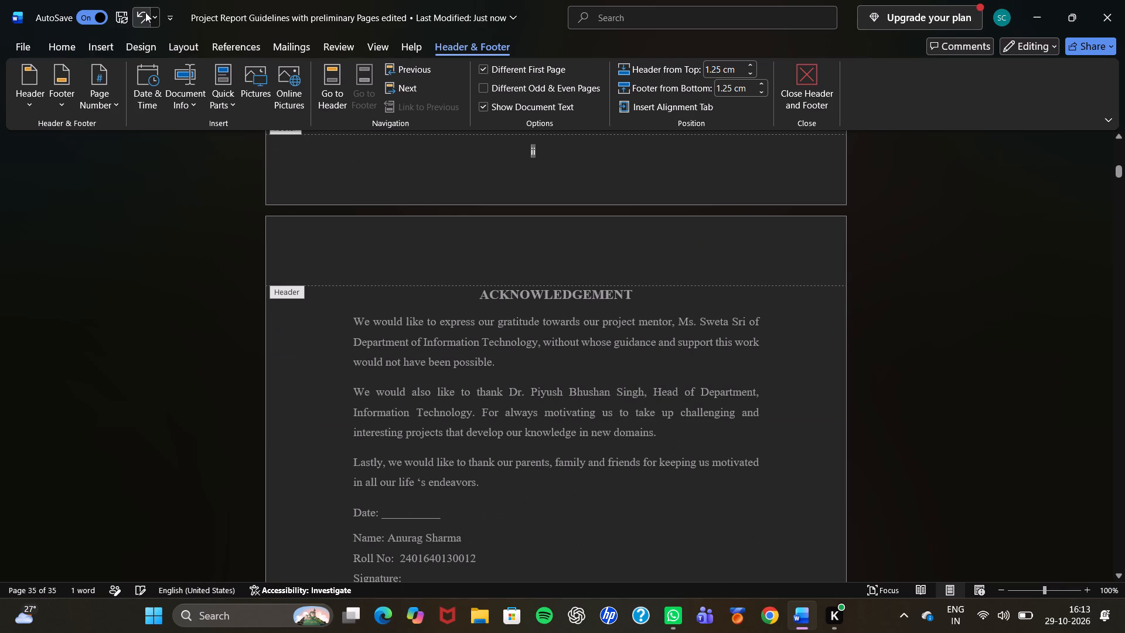
# Undo most of the spaces that indent the footer's page number, and return to the document body.
pyautogui.click(145, 12)
pyautogui.click(145, 12)
pyautogui.click(145, 12)
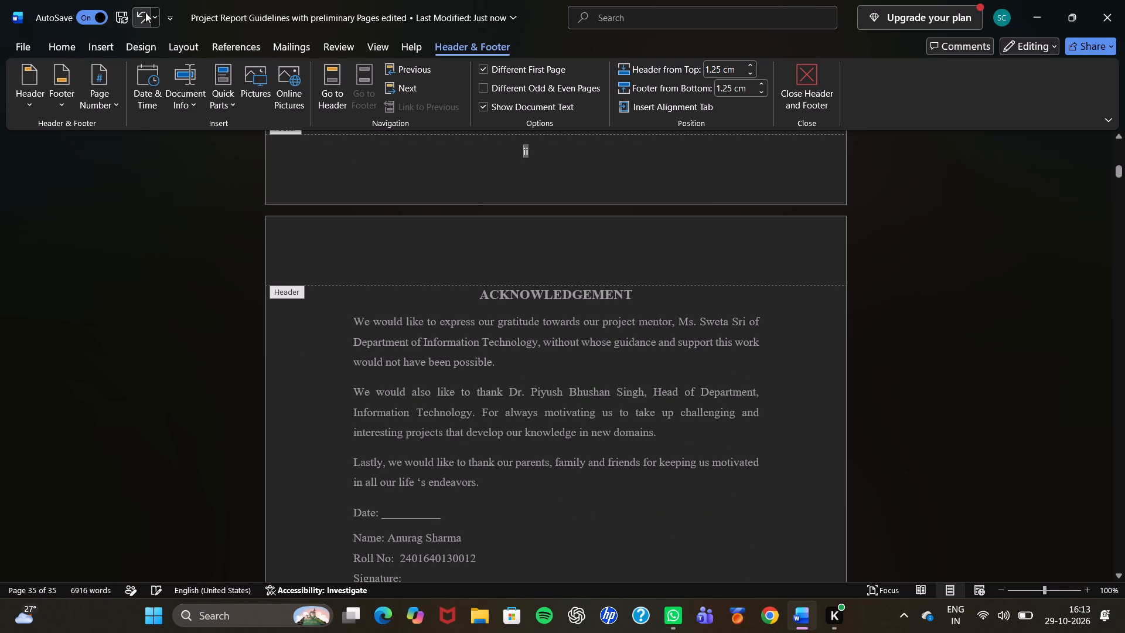
pyautogui.click(145, 12)
pyautogui.click(145, 12)
pyautogui.tripleClick(145, 12)
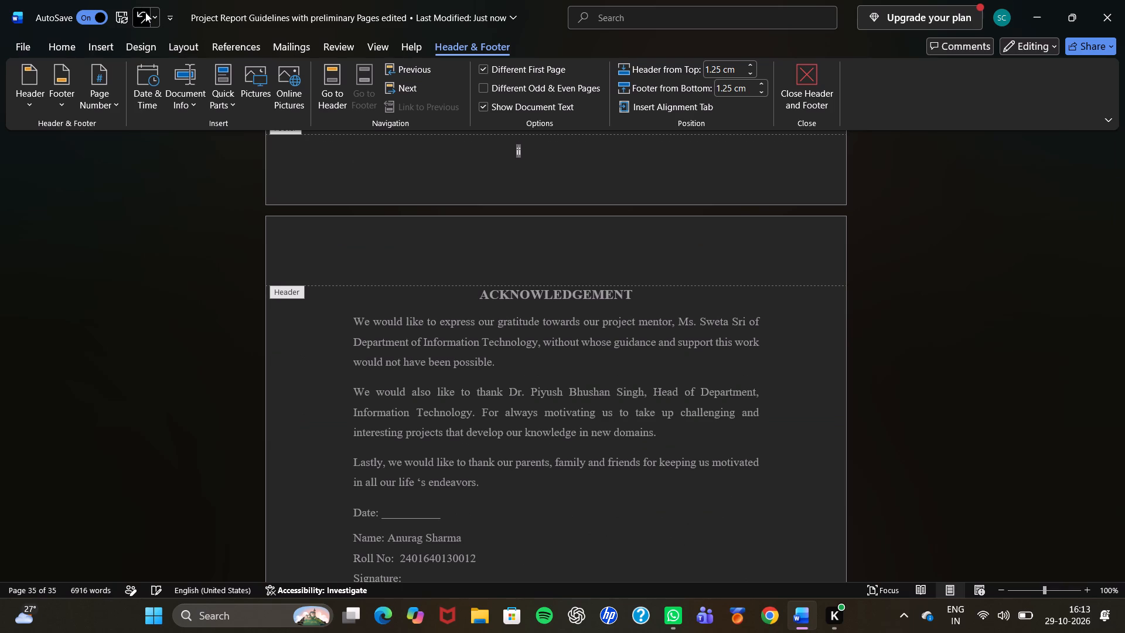
pyautogui.tripleClick(145, 12)
pyautogui.tripleClick(145, 12)
pyautogui.tripleClick(145, 12)
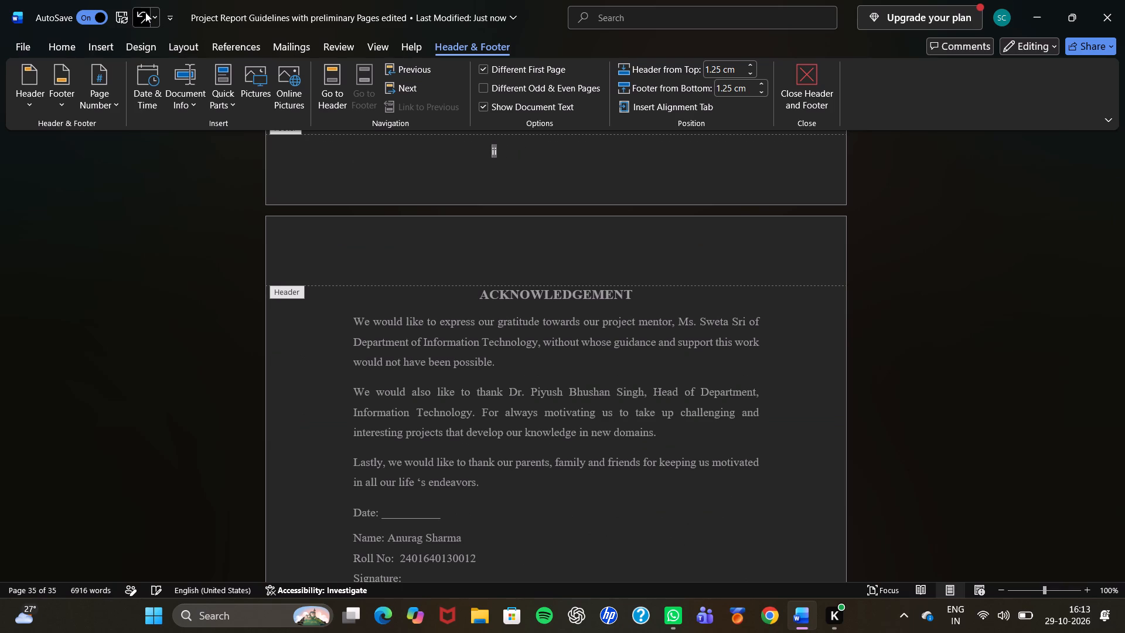
pyautogui.tripleClick(145, 13)
pyautogui.doubleClick(145, 13)
pyautogui.moveTo(145, 13); pyautogui.dragTo(154, 18)
pyautogui.click(154, 18)
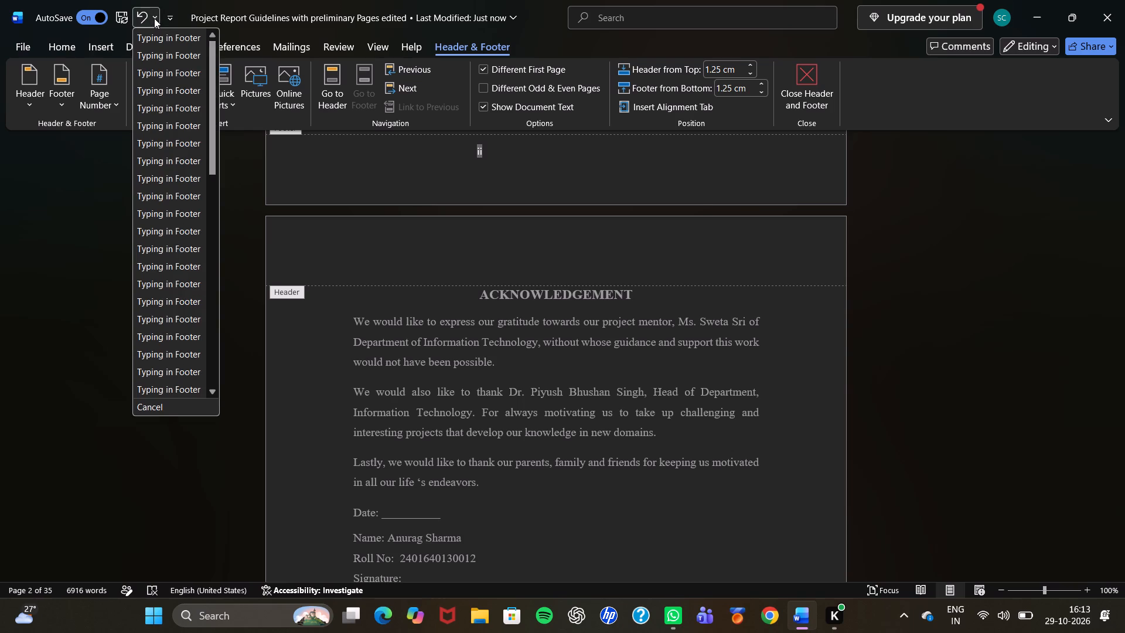
pyautogui.tripleClick(154, 18)
pyautogui.tripleClick(154, 18)
pyautogui.tripleClick(149, 15)
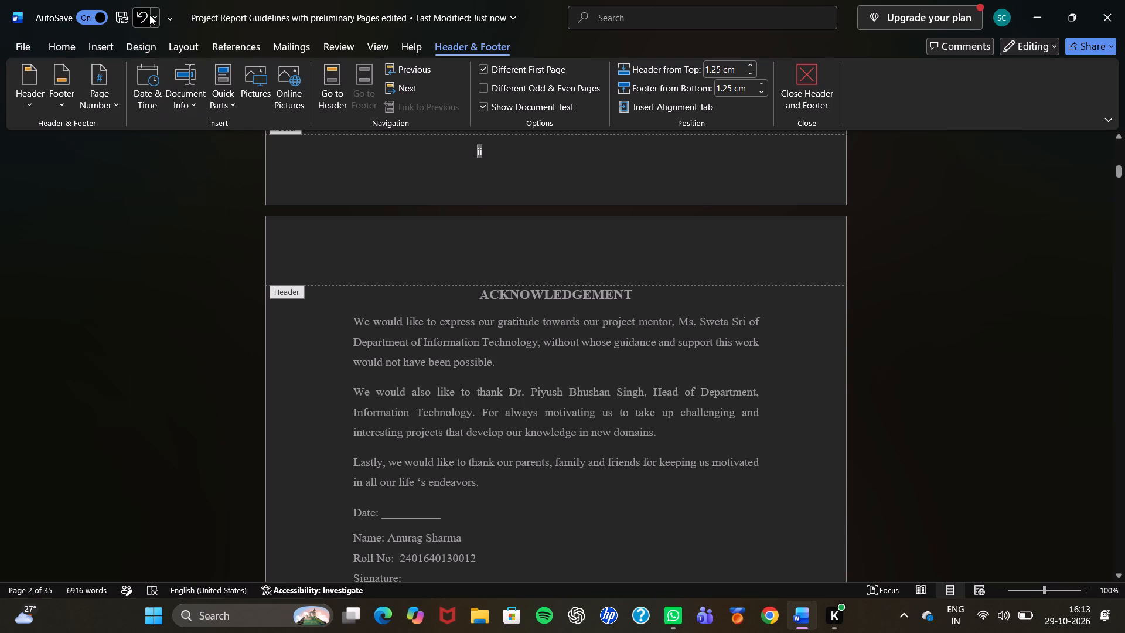
pyautogui.tripleClick(149, 15)
pyautogui.tripleClick(149, 15)
pyautogui.tripleClick(149, 15)
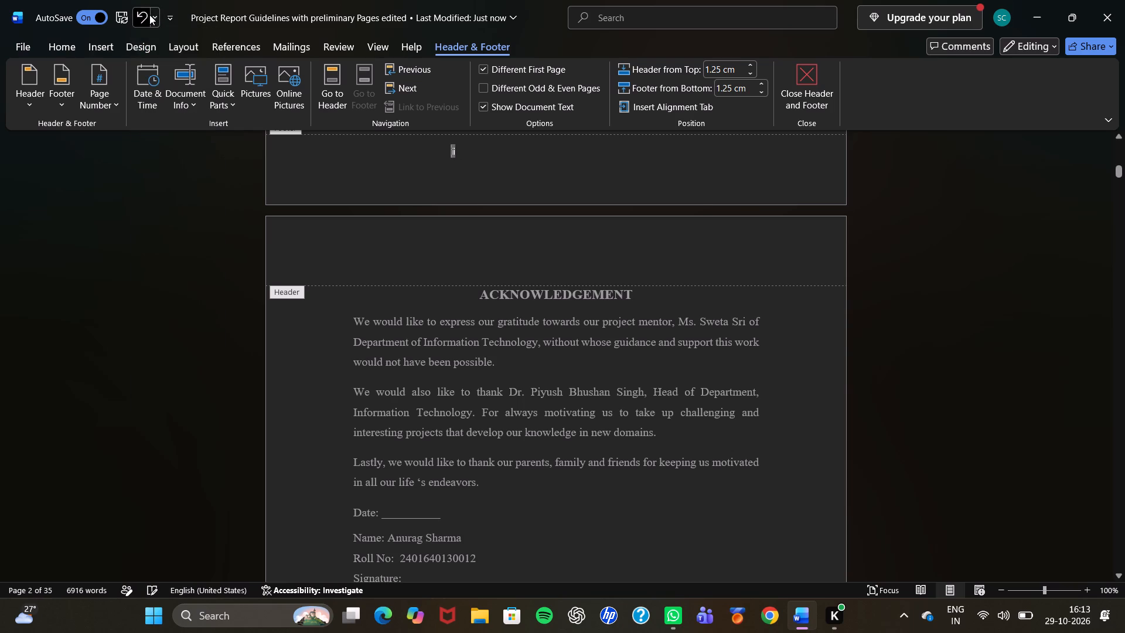
pyautogui.tripleClick(149, 15)
pyautogui.doubleClick(149, 15)
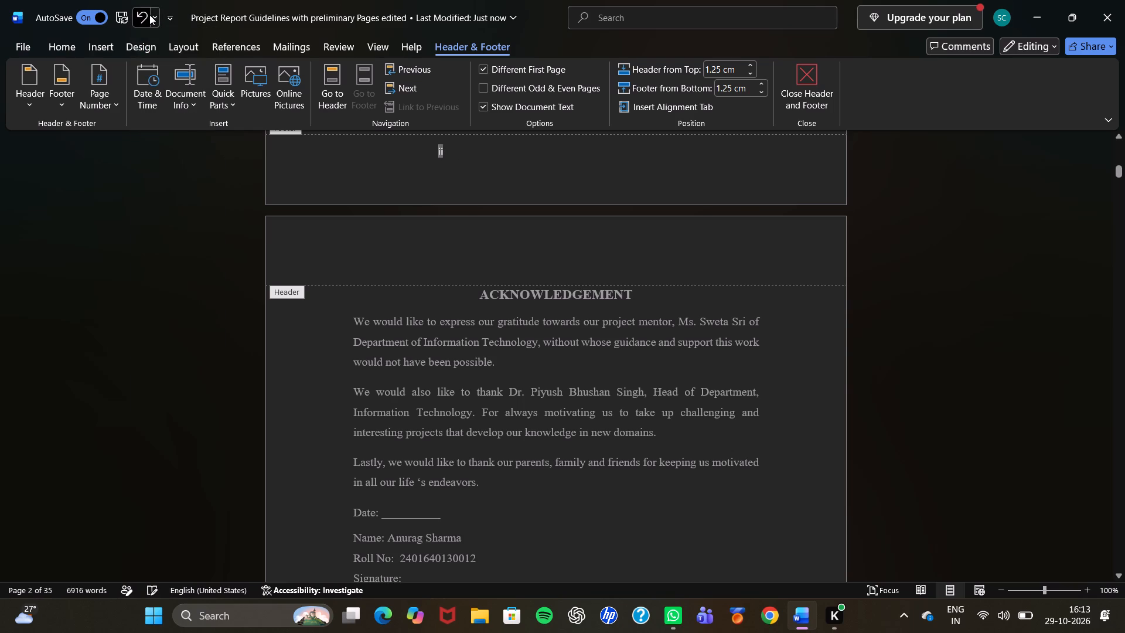
pyautogui.tripleClick(149, 15)
pyautogui.tripleClick(149, 15)
pyautogui.tripleClick(149, 15)
pyautogui.tripleClick(149, 15)
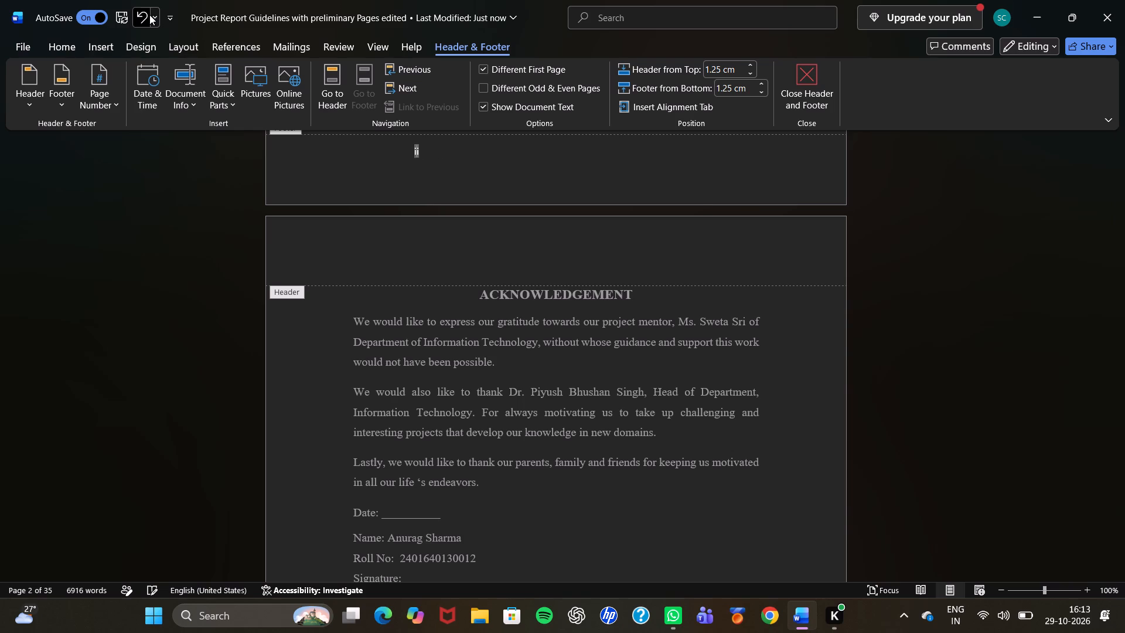
pyautogui.tripleClick(149, 15)
pyautogui.tripleClick(149, 15)
pyautogui.tripleClick(149, 15)
pyautogui.click(935, 264)
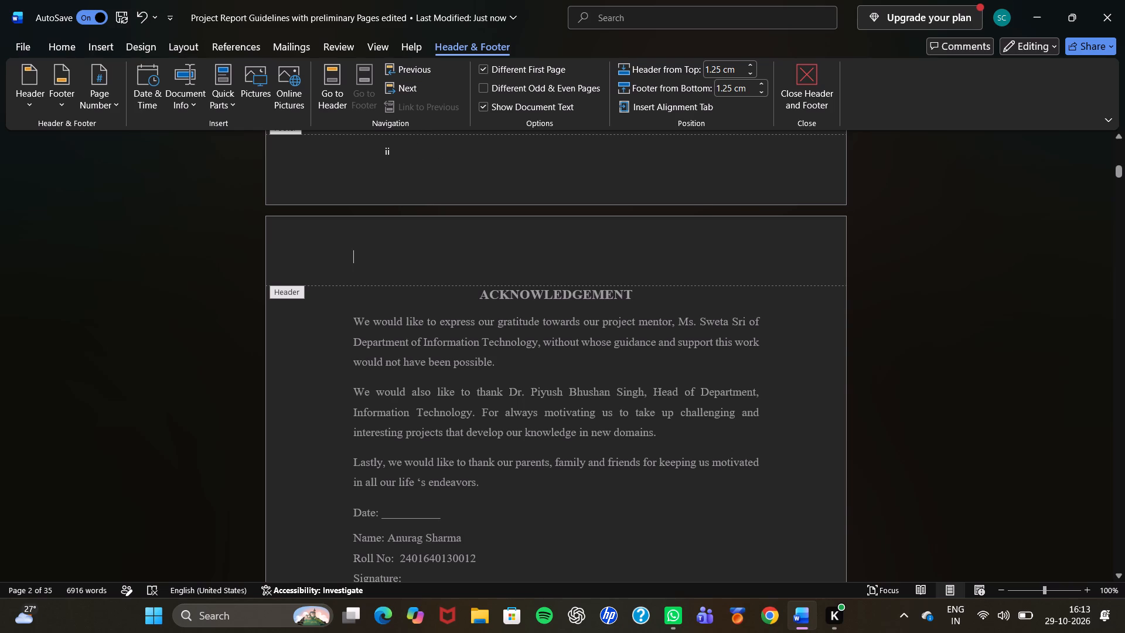
pyautogui.click(811, 99)
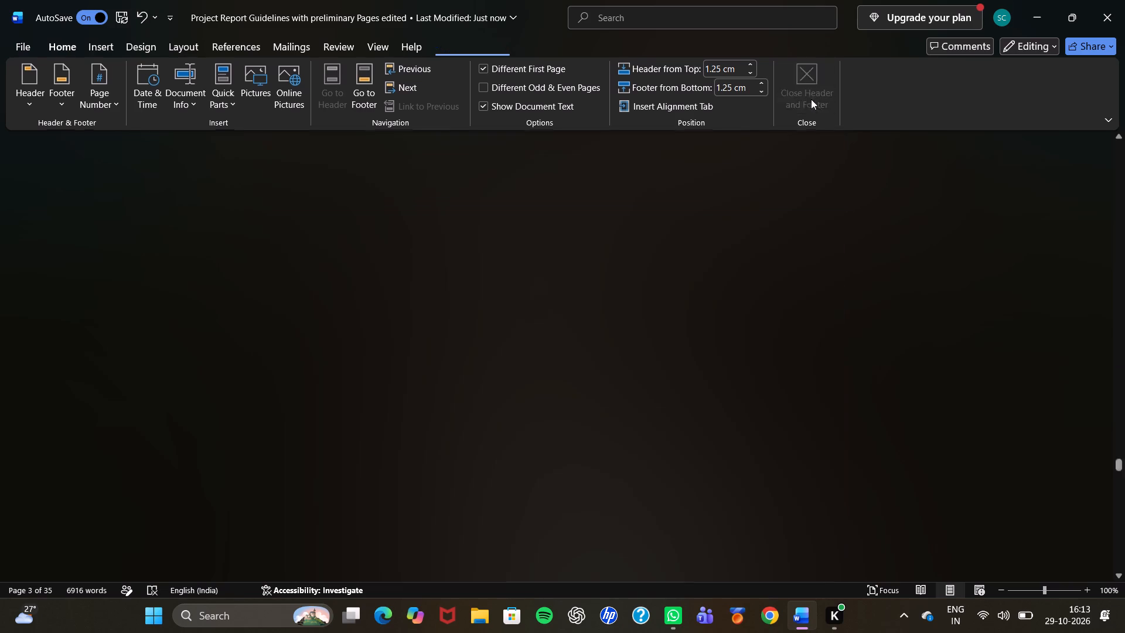
# Change the supervisor's title on the cover page to Ms.
pyautogui.scroll(6, 711, 250)
pyautogui.scroll(20, 711, 250)
pyautogui.scroll(16, 711, 250)
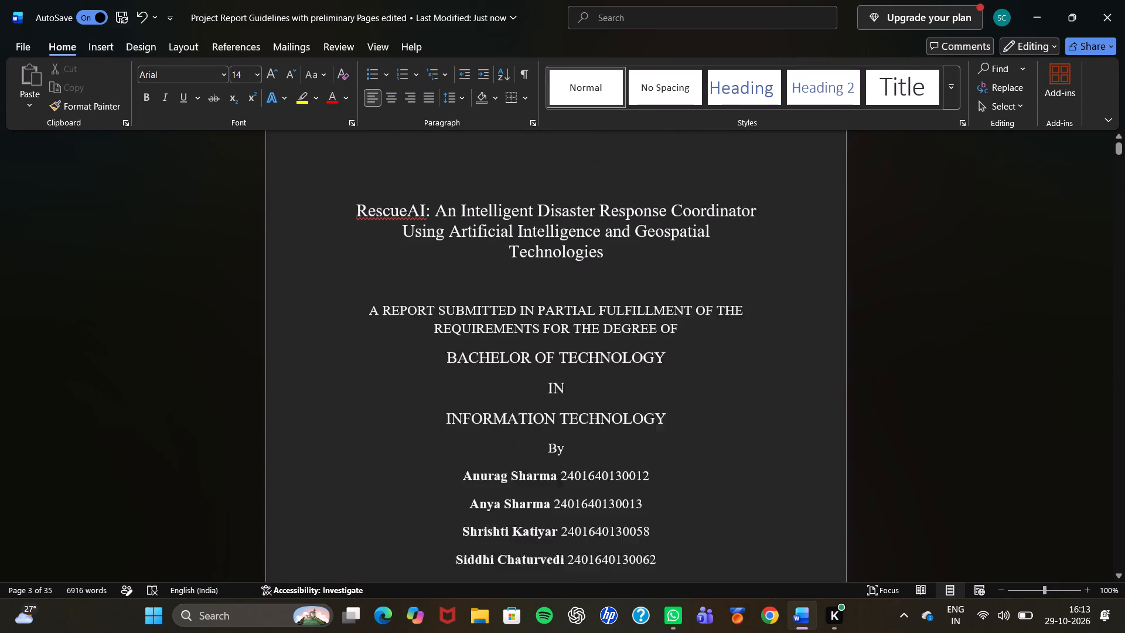
pyautogui.scroll(15, 711, 250)
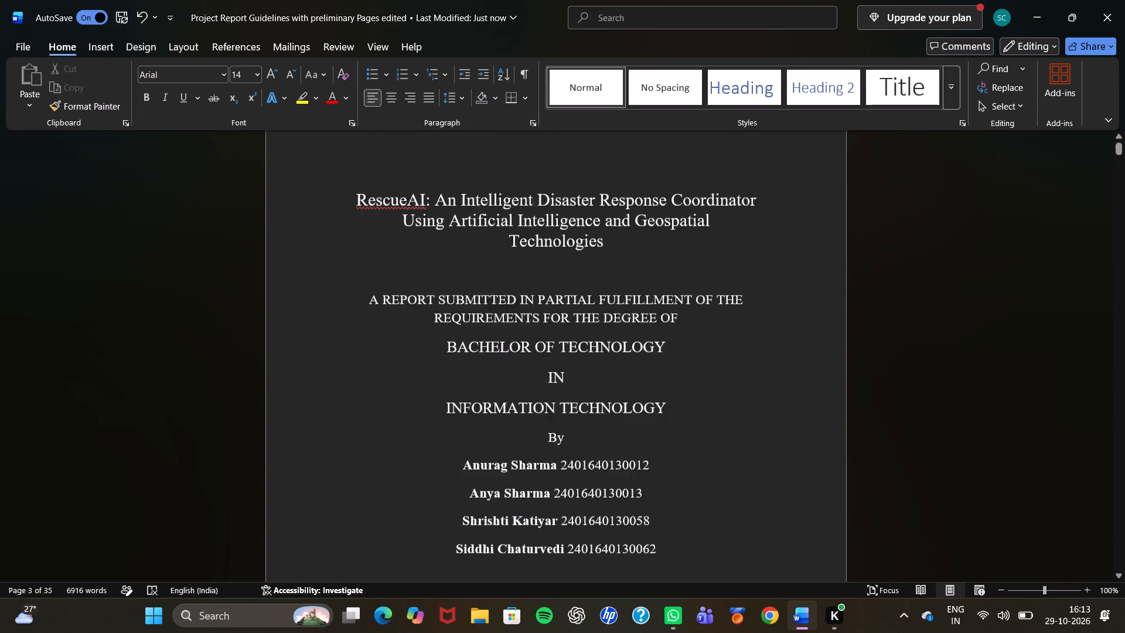
pyautogui.click(1116, 148)
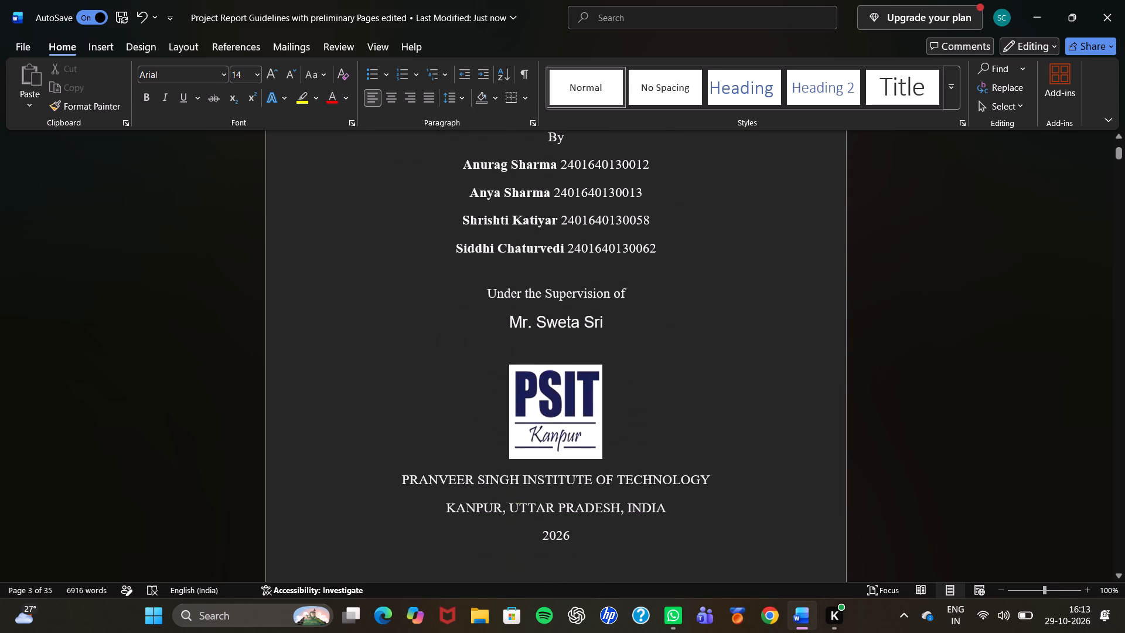
pyautogui.click(527, 326)
pyautogui.press('BackSpace')
pyautogui.press('s')
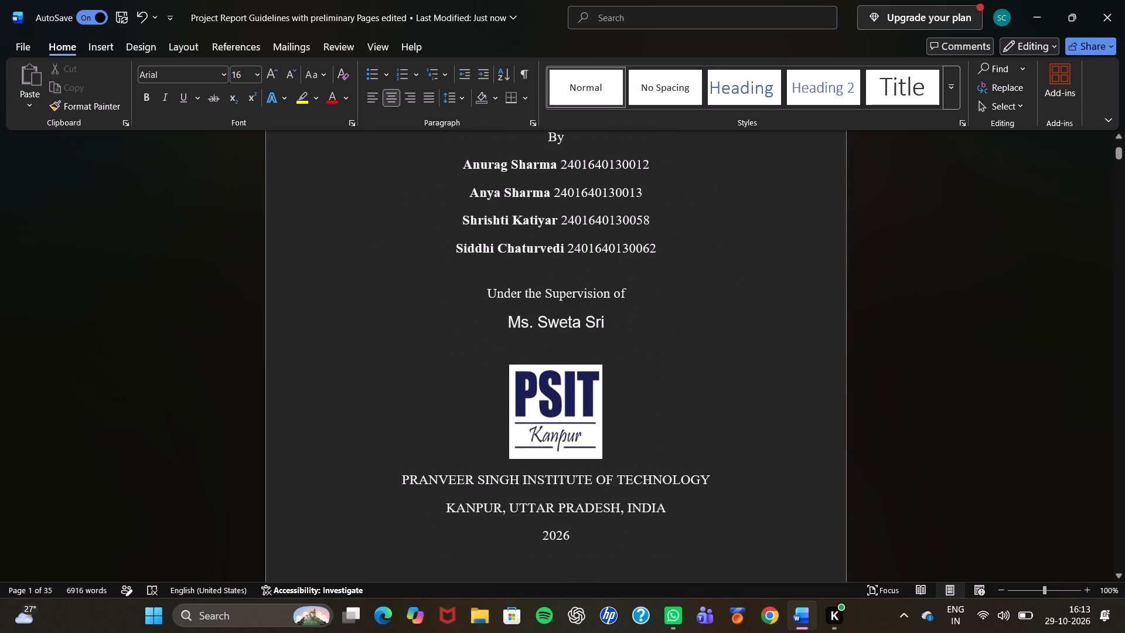
# Delete the stray # after the contents entries 5.2 Test Cases and 5.5 Discussion.
pyautogui.scroll(-1, 621, 335)
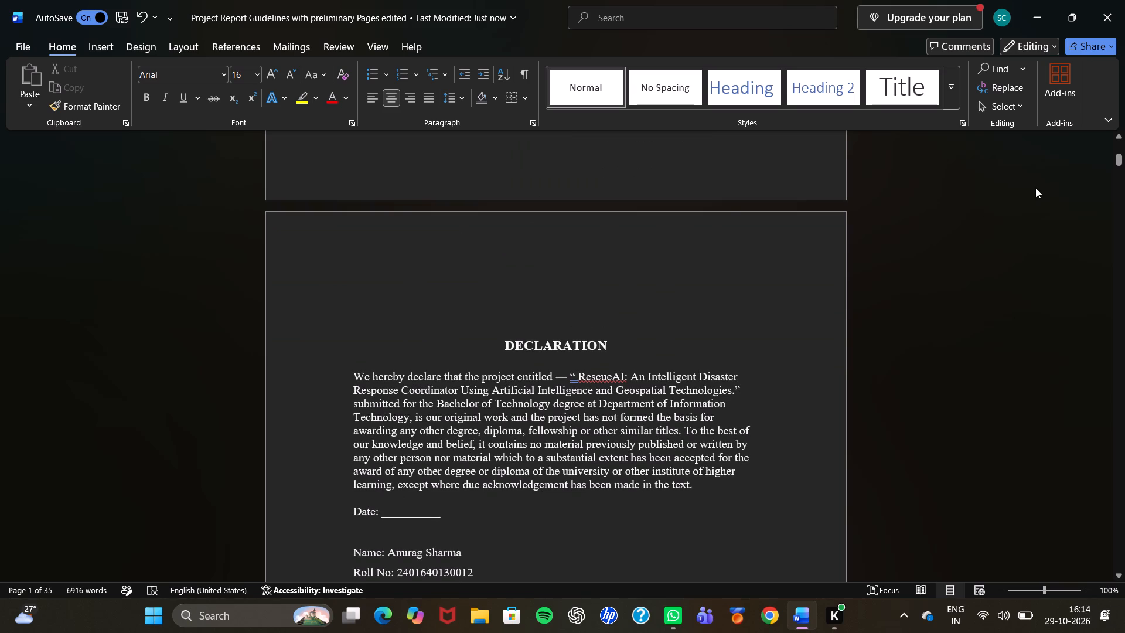
pyautogui.moveTo(1119, 158); pyautogui.dragTo(1119, 161)
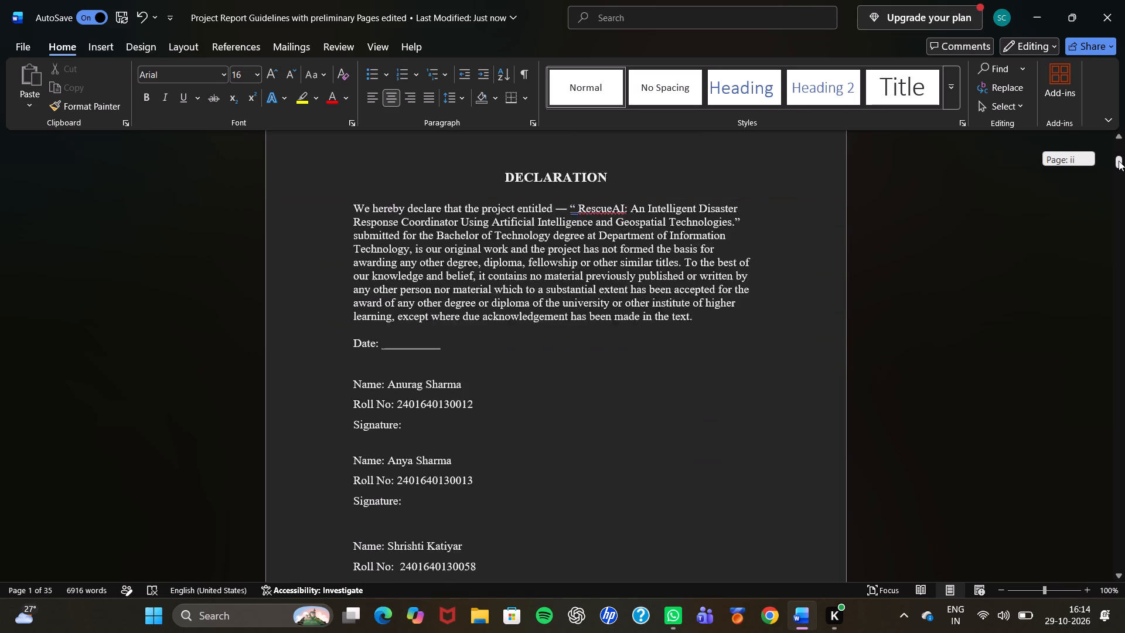
pyautogui.moveTo(1119, 161); pyautogui.dragTo(1123, 172)
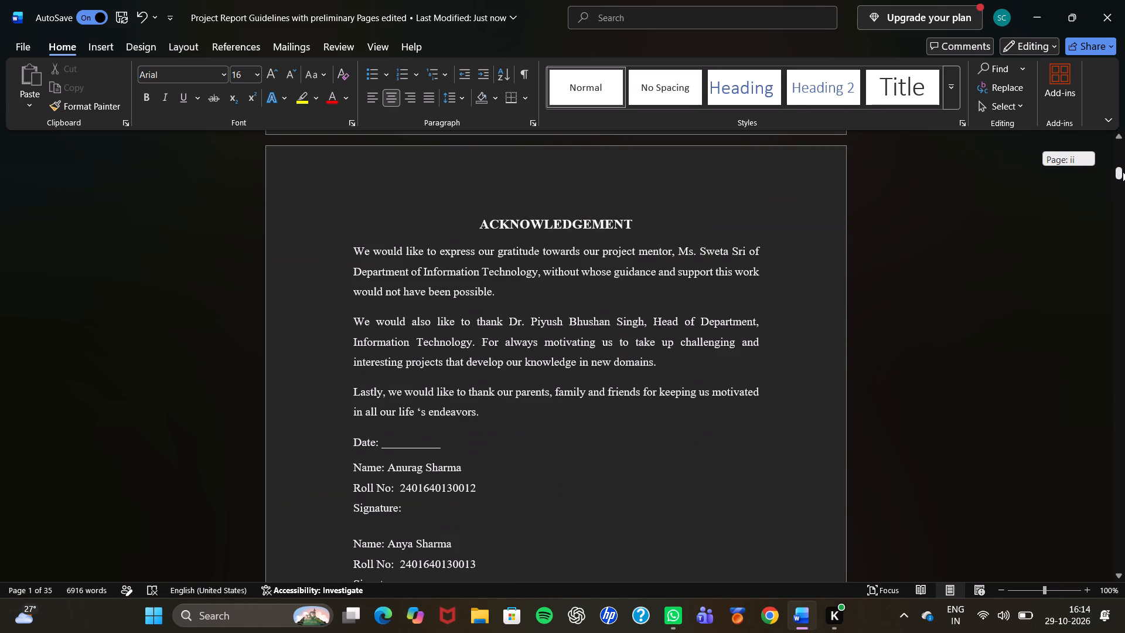
pyautogui.moveTo(1123, 172); pyautogui.dragTo(1124, 177)
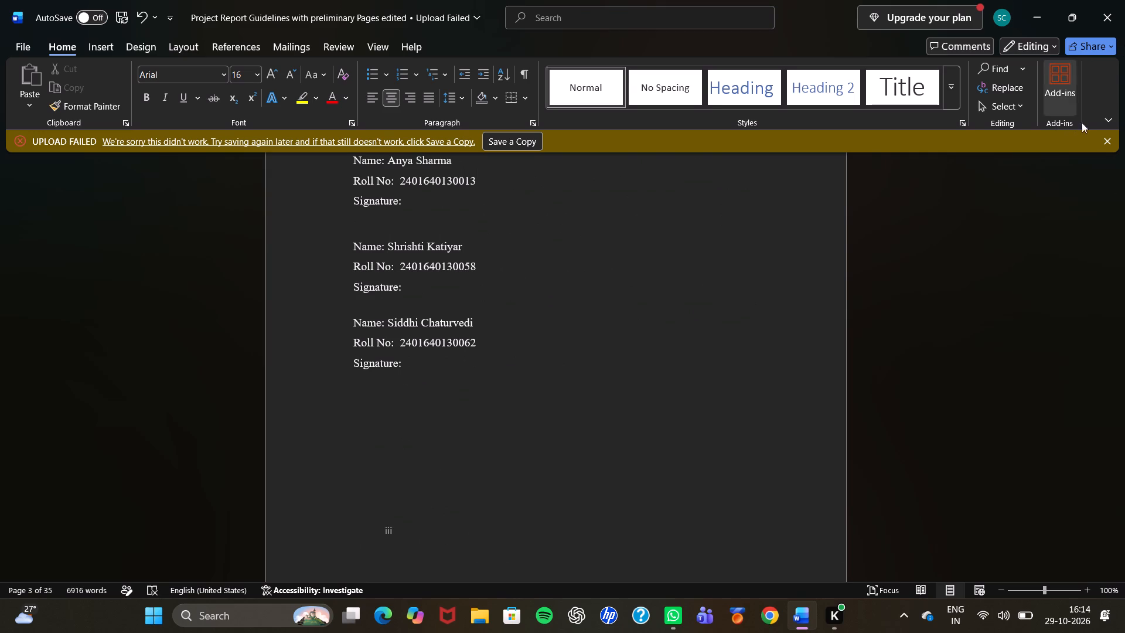
pyautogui.moveTo(1119, 200); pyautogui.dragTo(1119, 203)
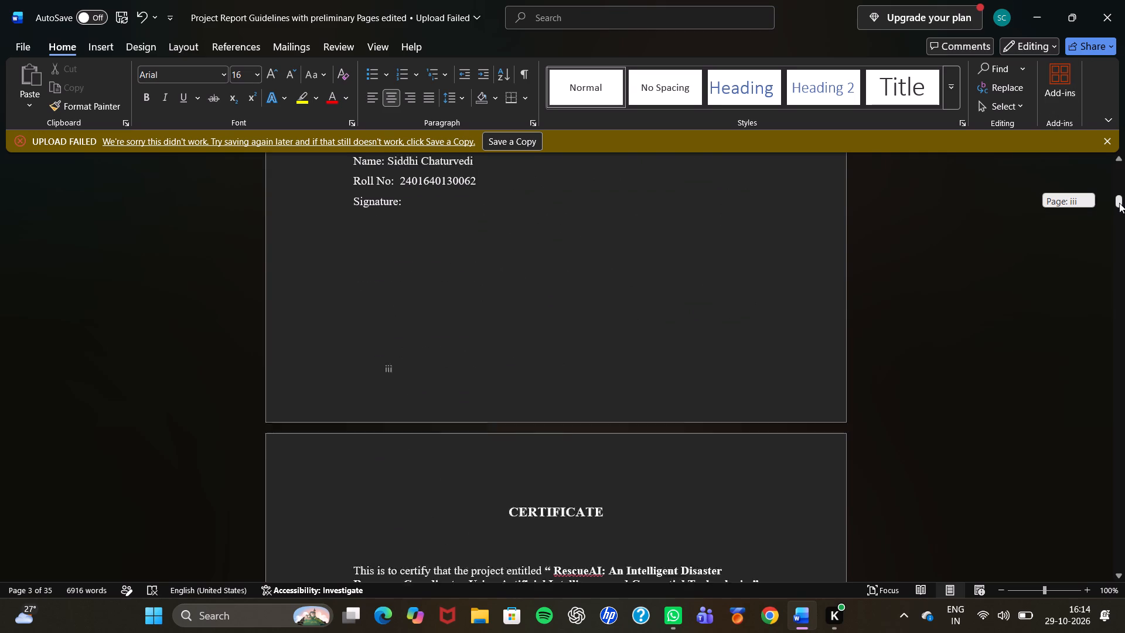
pyautogui.moveTo(1119, 203); pyautogui.dragTo(1120, 227)
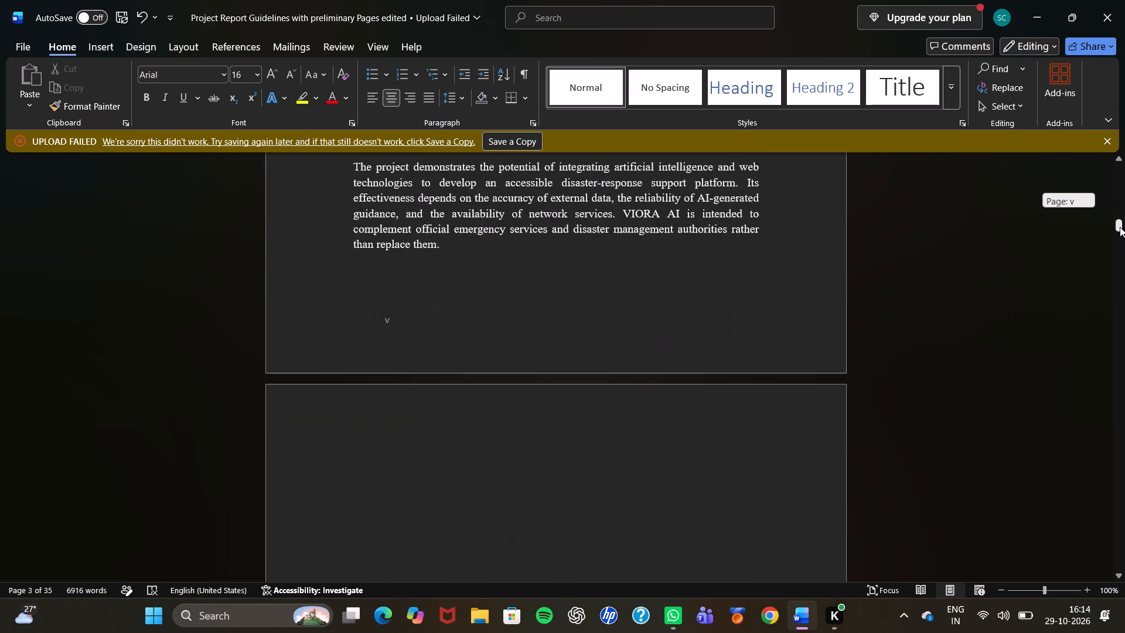
pyautogui.moveTo(1120, 227); pyautogui.dragTo(1119, 246)
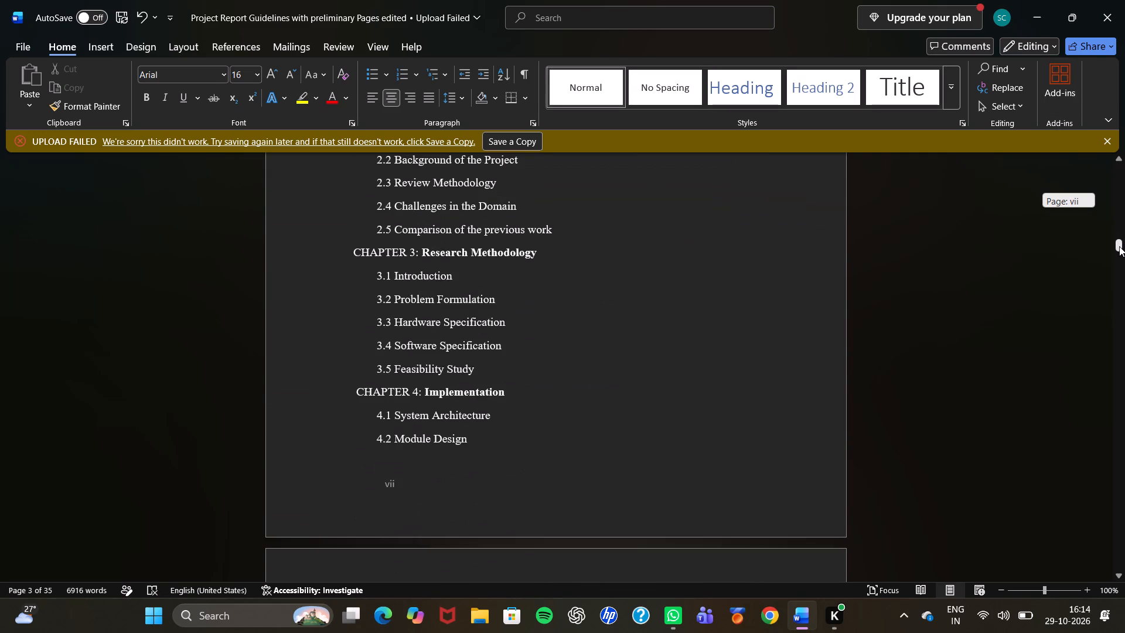
pyautogui.moveTo(1119, 246); pyautogui.dragTo(1119, 250)
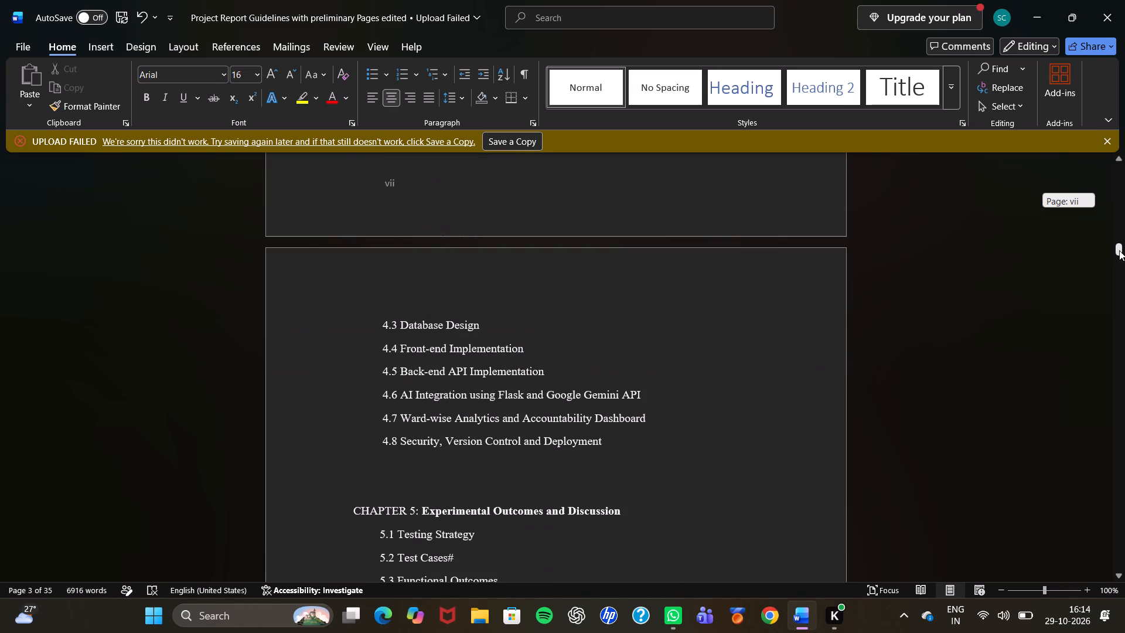
pyautogui.moveTo(1119, 250); pyautogui.dragTo(1119, 252)
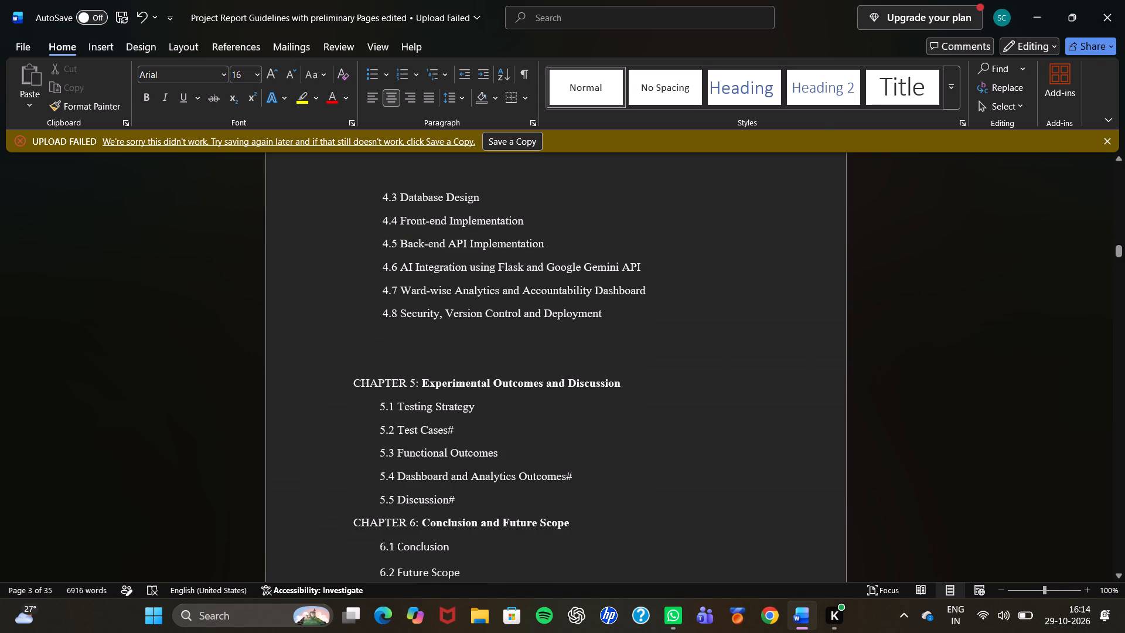
pyautogui.click(463, 431)
pyautogui.press('BackSpace')
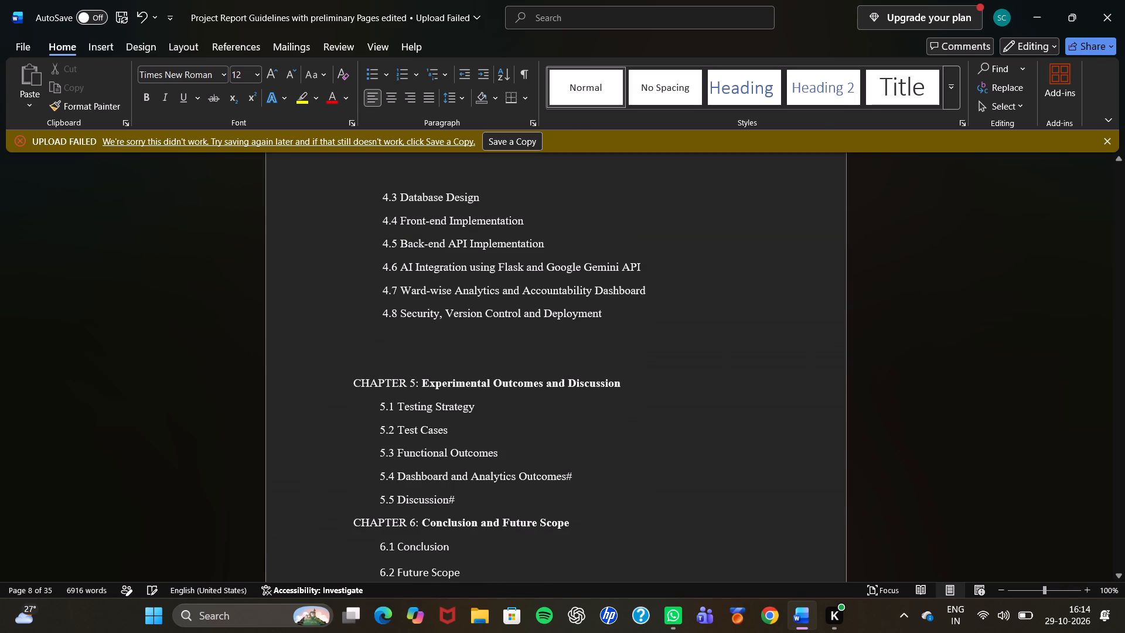
pyautogui.click(469, 498)
pyautogui.press('BackSpace')
# Remove an extra blank line above the Chapter 5 entry in the table of contents.
pyautogui.click(358, 359)
pyautogui.press('BackSpace')
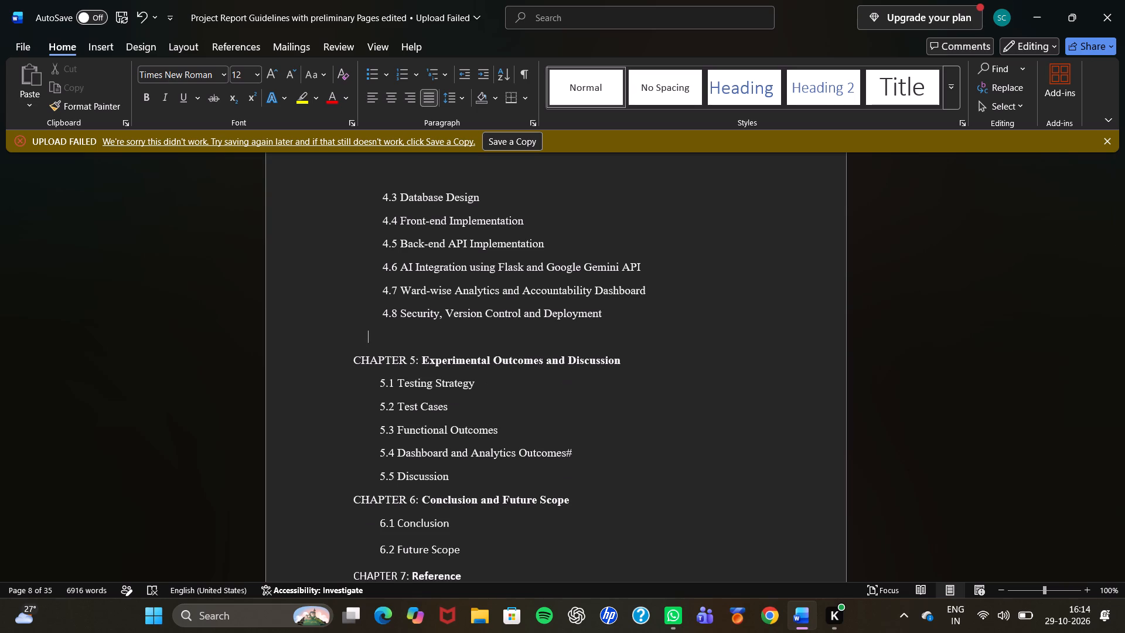
pyautogui.press('BackSpace')
# Renumber the Hardware Specification heading in Chapter 3 as 3.3.
pyautogui.moveTo(1120, 251); pyautogui.dragTo(1120, 260)
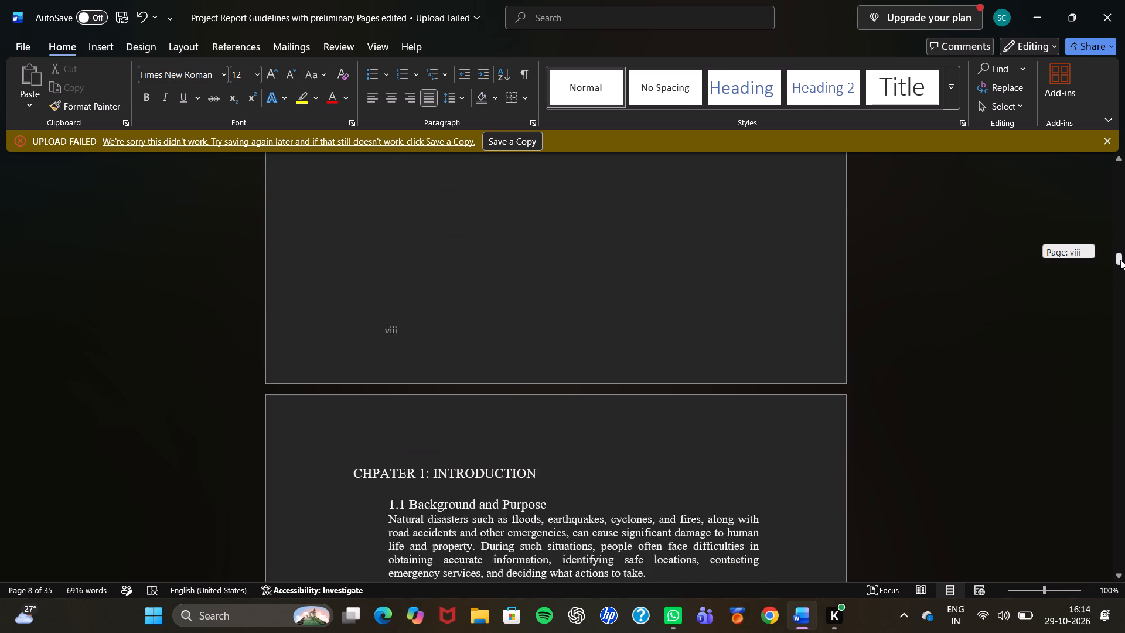
pyautogui.moveTo(1120, 260); pyautogui.dragTo(1122, 258)
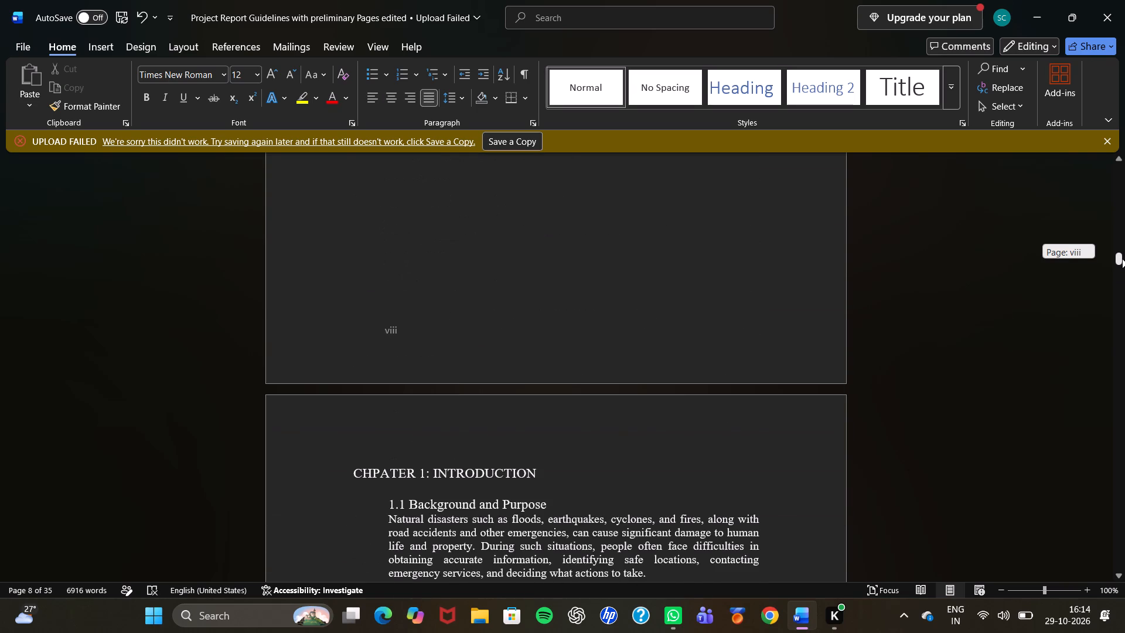
pyautogui.moveTo(1122, 258); pyautogui.dragTo(1122, 270)
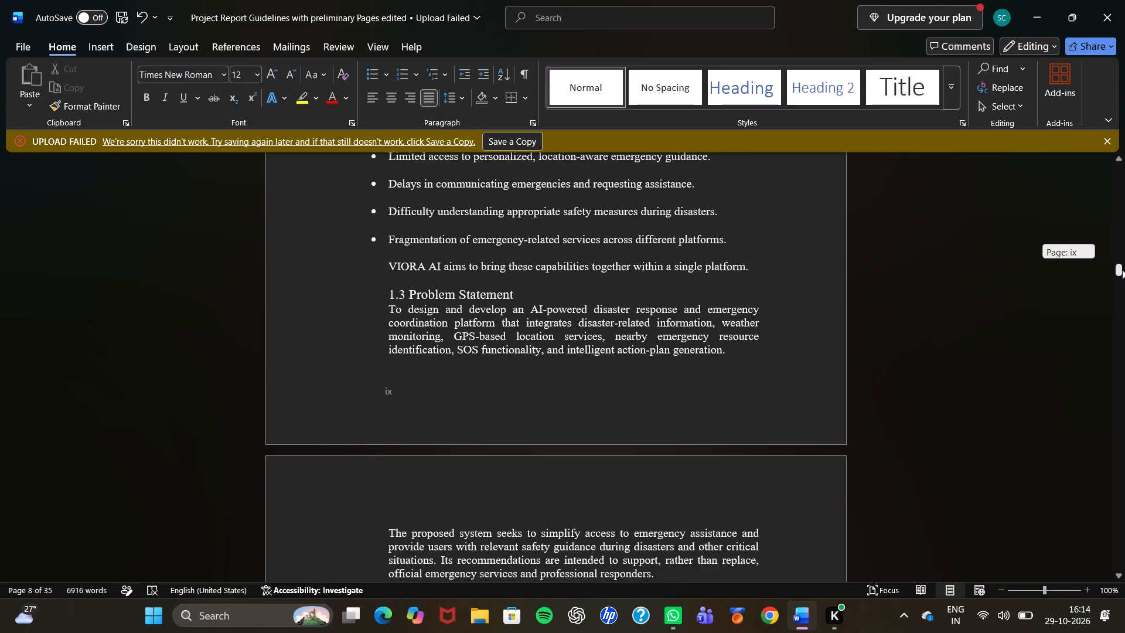
pyautogui.moveTo(1122, 270); pyautogui.dragTo(1122, 289)
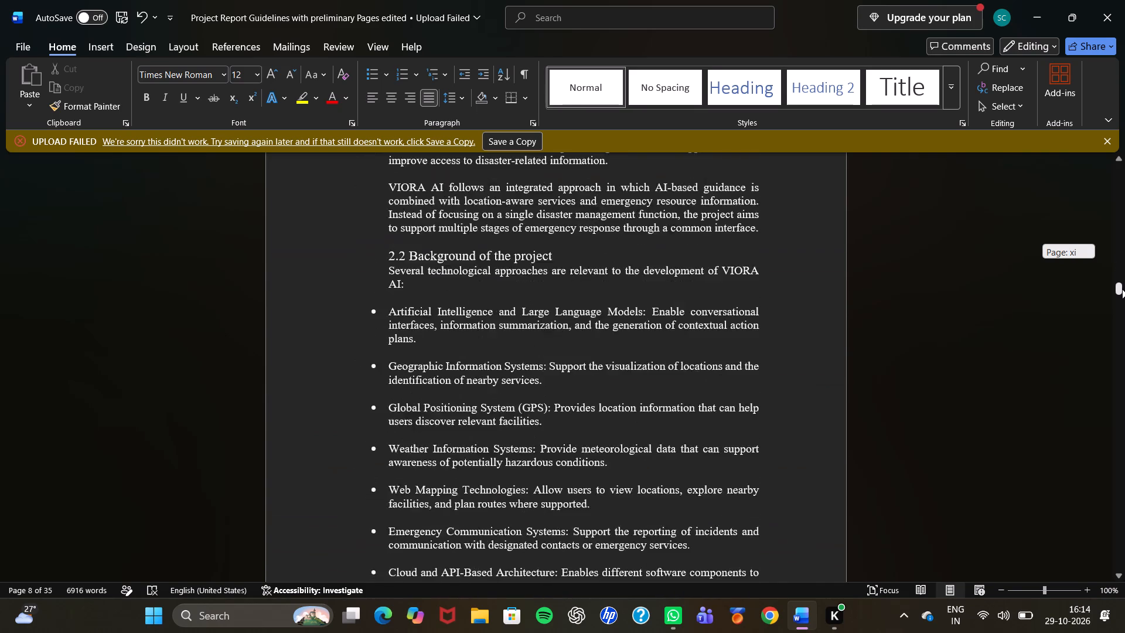
pyautogui.moveTo(1122, 289); pyautogui.dragTo(1122, 314)
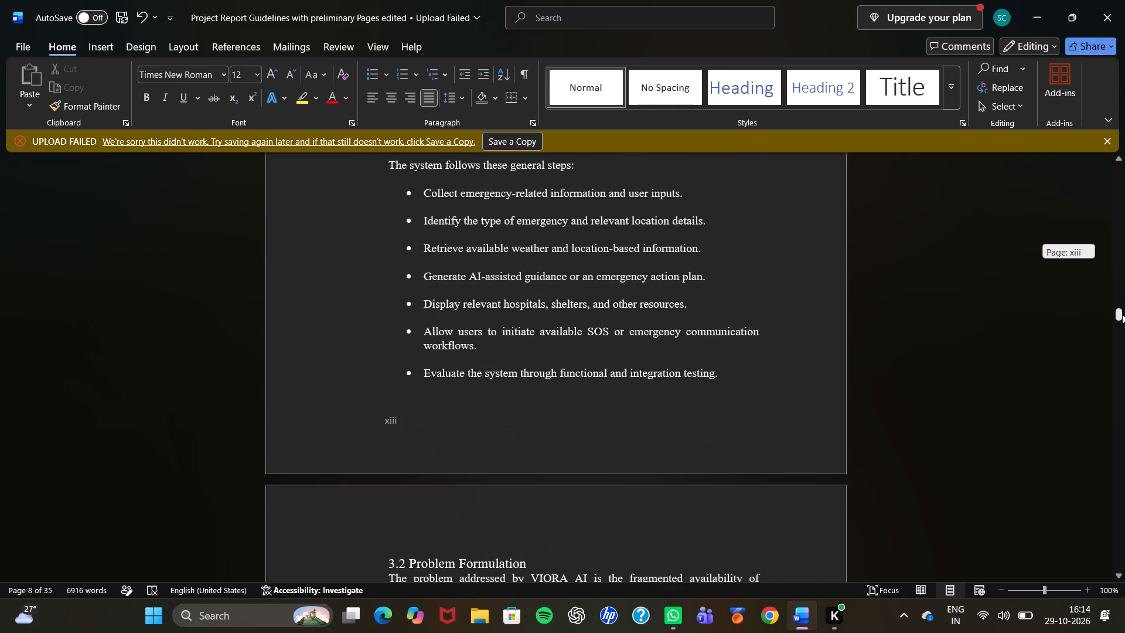
pyautogui.moveTo(1122, 314); pyautogui.dragTo(1123, 315)
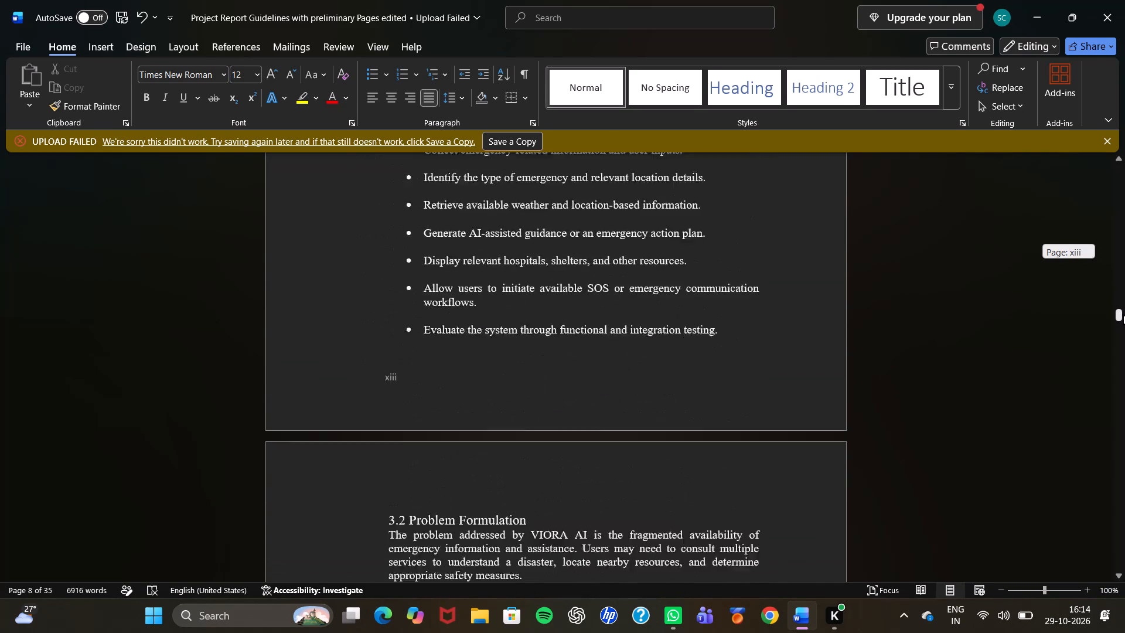
pyautogui.moveTo(1123, 315); pyautogui.dragTo(1123, 321)
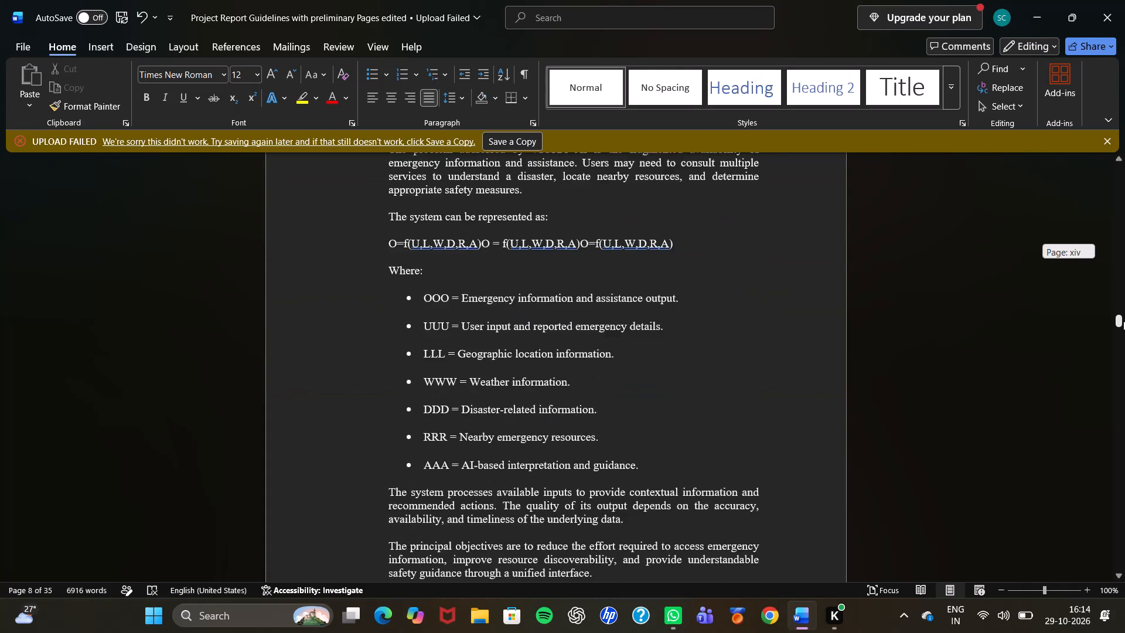
pyautogui.moveTo(1123, 321); pyautogui.dragTo(1123, 321)
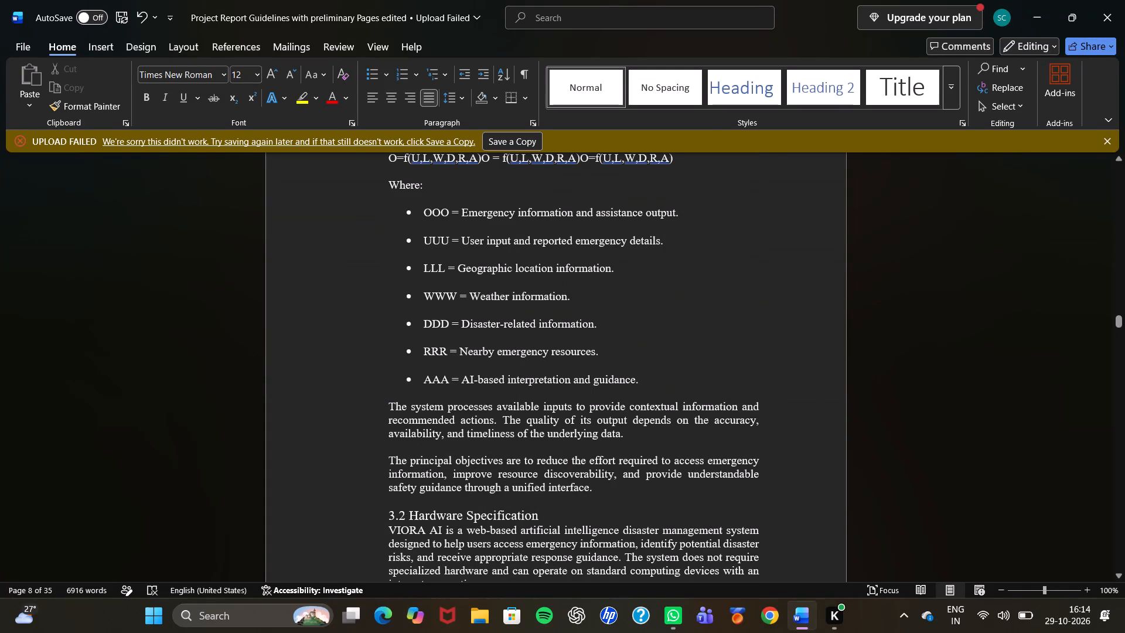
pyautogui.click(405, 513)
pyautogui.press('BackSpace')
pyautogui.press('3')
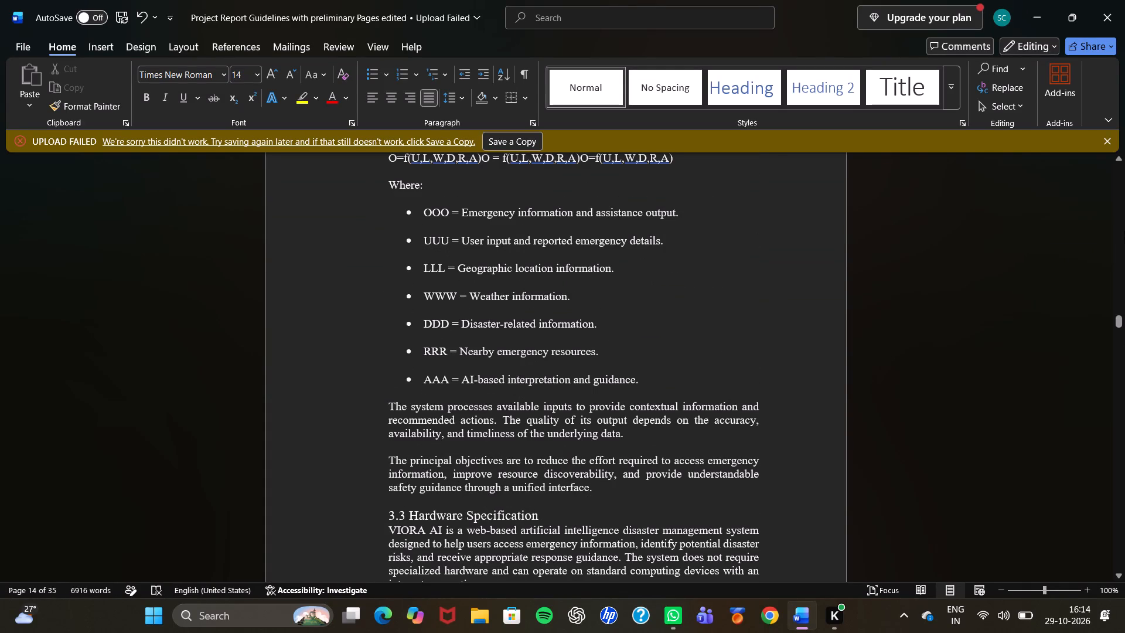
# Renumber the Software Specification heading below the hardware table picture as 3.4.
pyautogui.moveTo(1119, 318); pyautogui.dragTo(1121, 329)
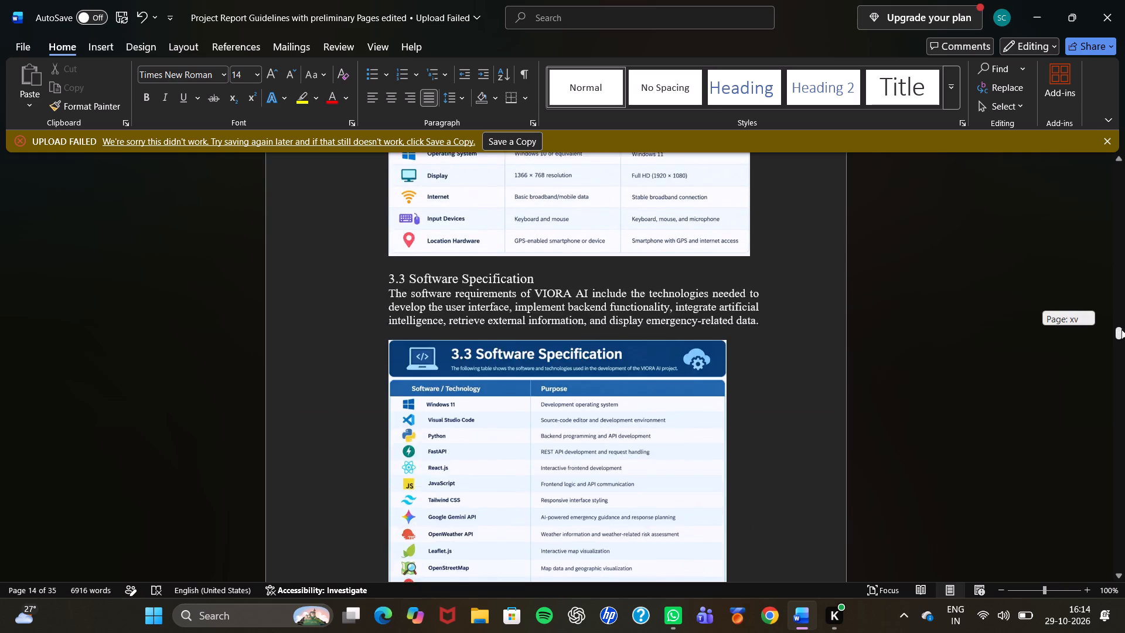
pyautogui.moveTo(1121, 329); pyautogui.dragTo(1121, 325)
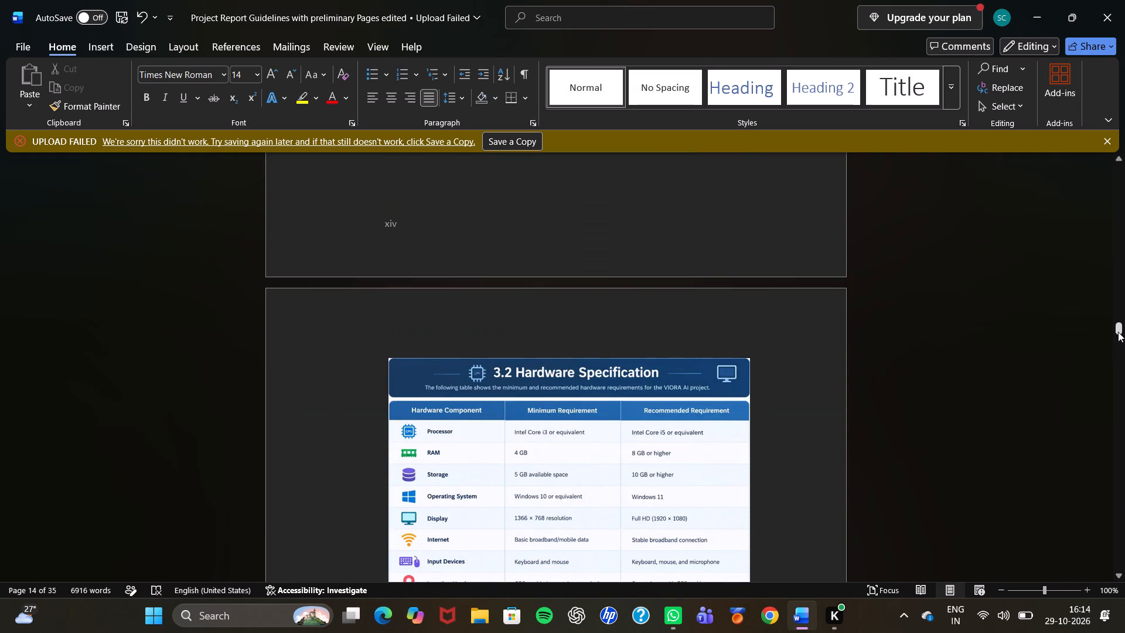
pyautogui.click(1120, 327)
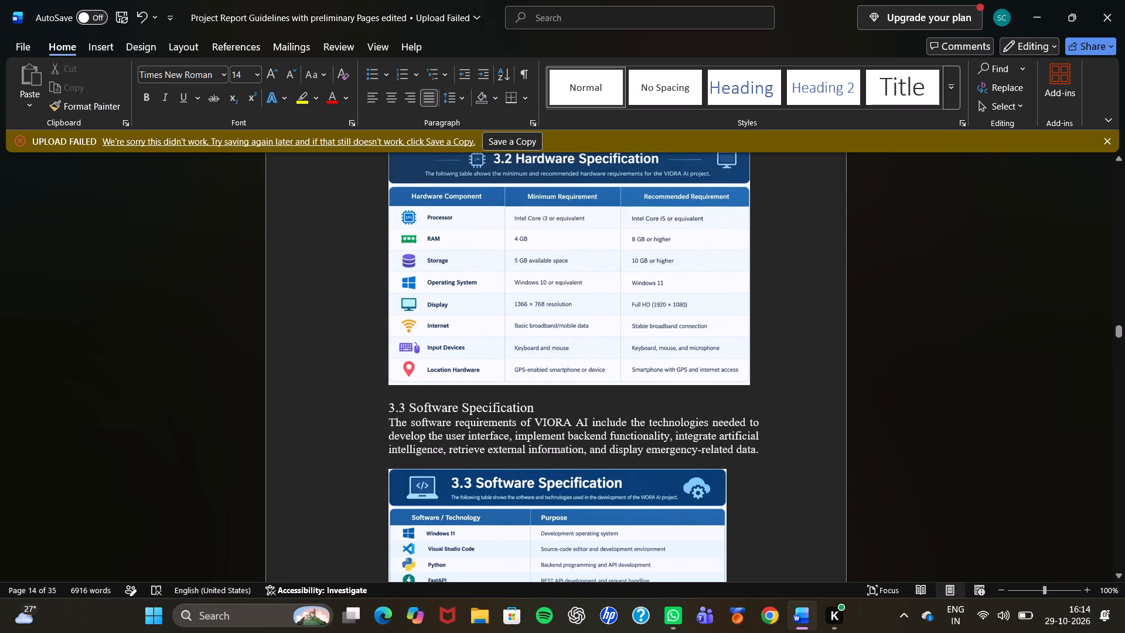
pyautogui.click(406, 406)
pyautogui.press('BackSpace')
pyautogui.press('4')
# Renumber the Feasibility Study heading below the software table picture as 3.5.
pyautogui.moveTo(1117, 328); pyautogui.dragTo(1117, 330)
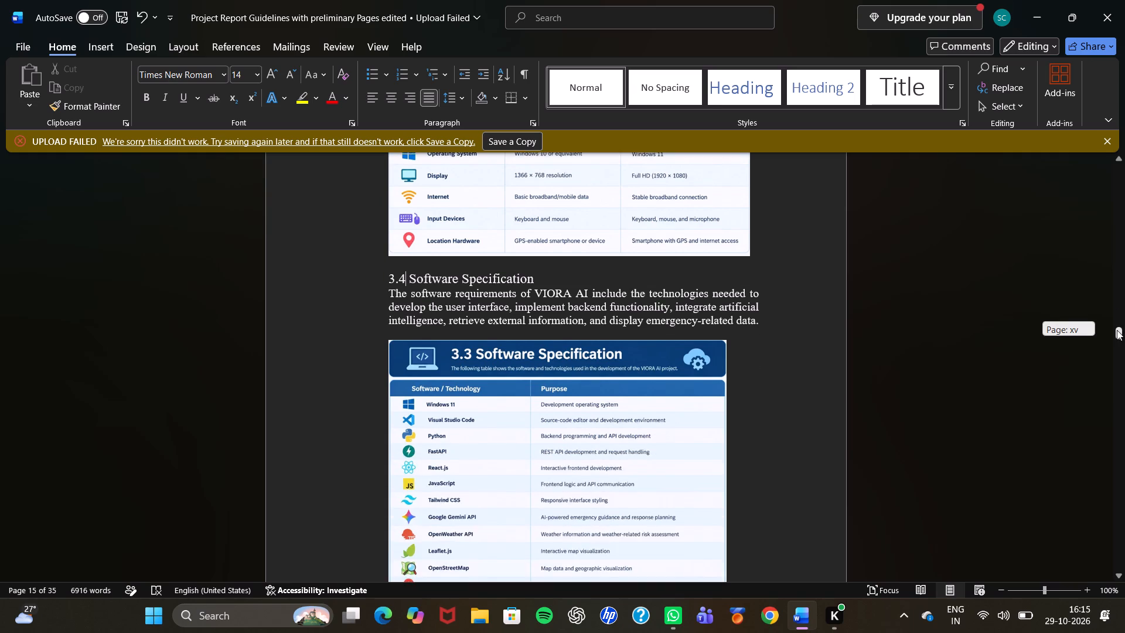
pyautogui.moveTo(1117, 330); pyautogui.dragTo(1116, 335)
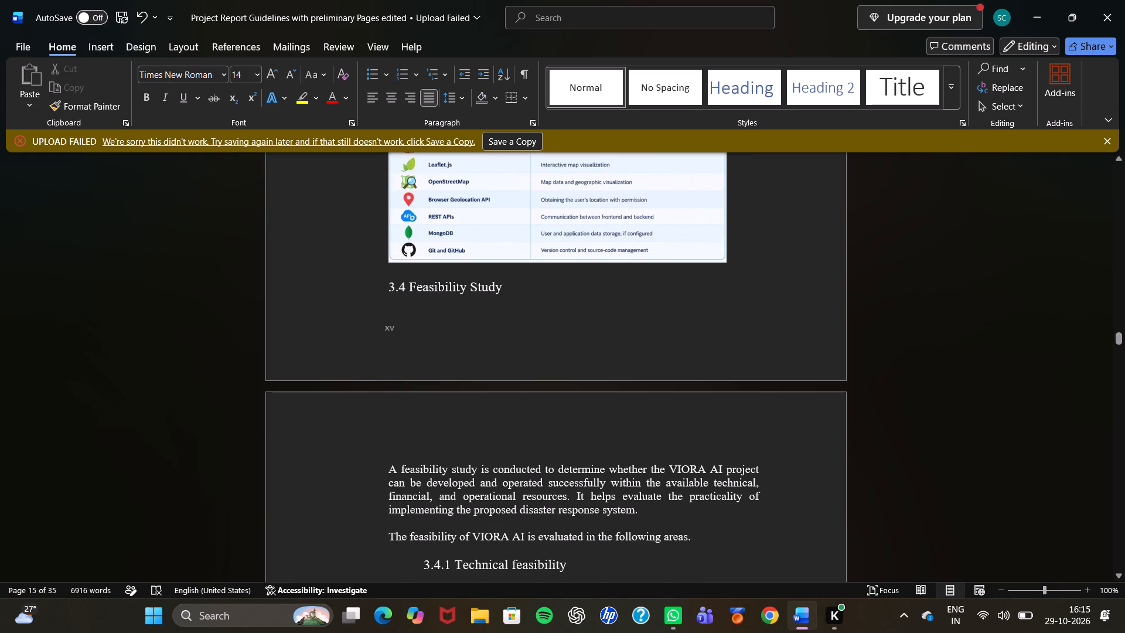
pyautogui.click(406, 286)
pyautogui.press('BackSpace')
pyautogui.press('5')
# Renumber the Technical feasibility and Economic feasibility subheadings as 3.5.1 and 3.5.2.
pyautogui.click(1116, 334)
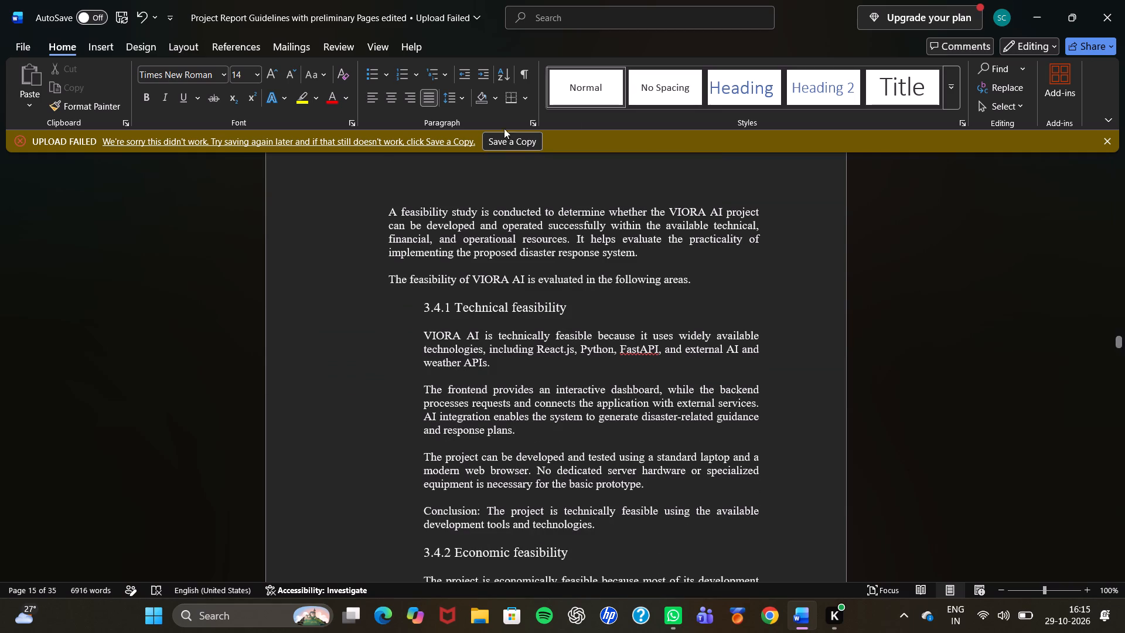
pyautogui.click(441, 308)
pyautogui.press('BackSpace')
pyautogui.press('5')
pyautogui.click(436, 550)
pyautogui.press('Right')
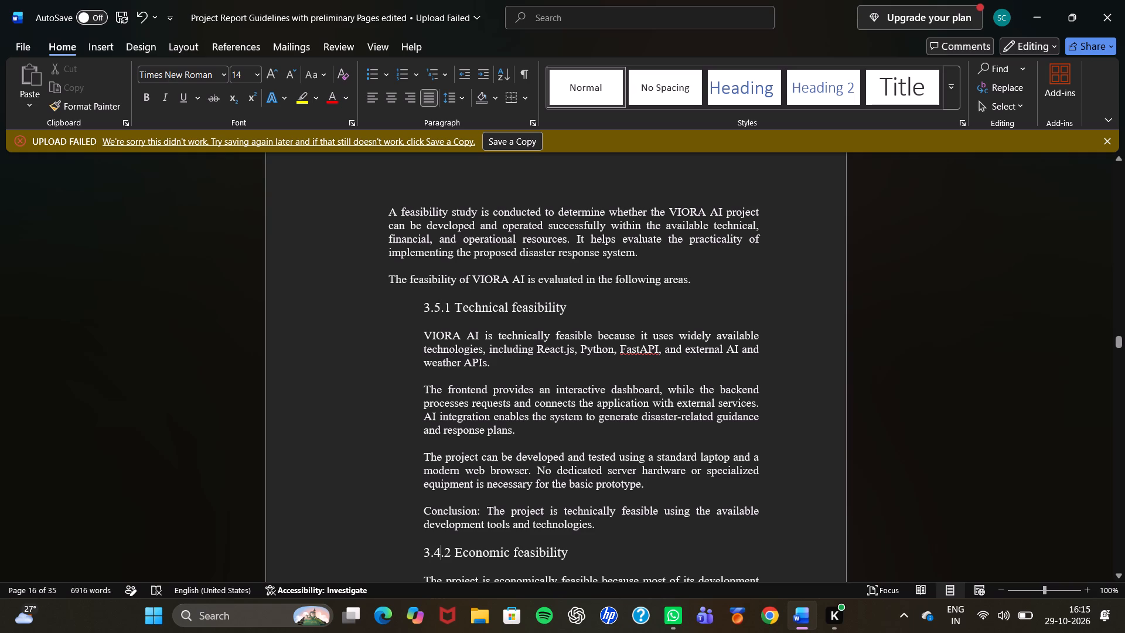
pyautogui.press('BackSpace')
pyautogui.press('5')
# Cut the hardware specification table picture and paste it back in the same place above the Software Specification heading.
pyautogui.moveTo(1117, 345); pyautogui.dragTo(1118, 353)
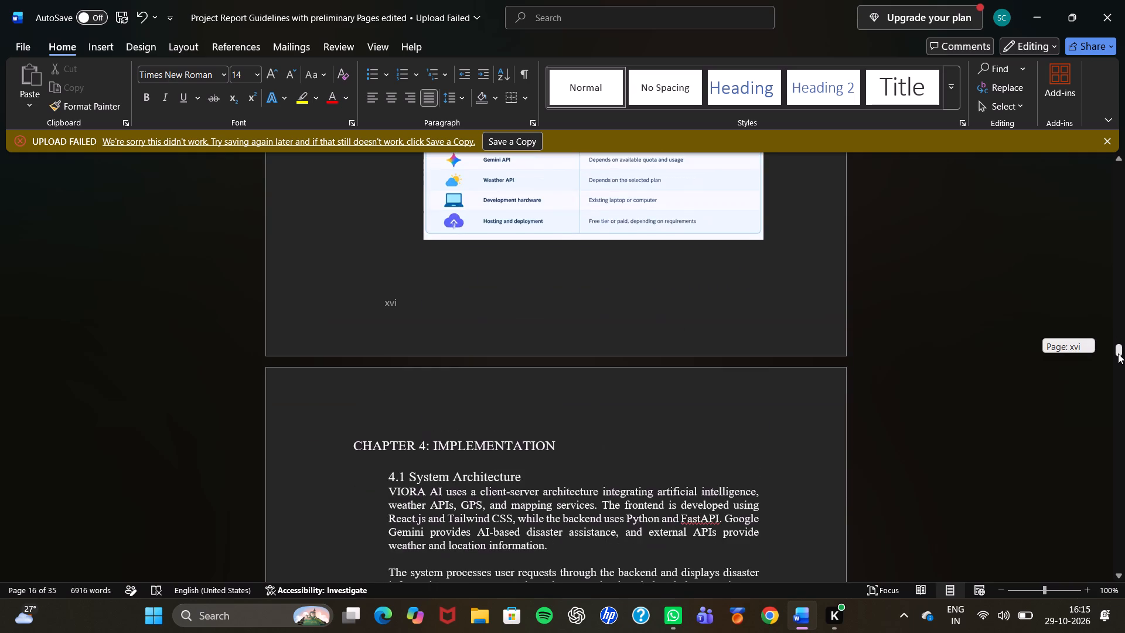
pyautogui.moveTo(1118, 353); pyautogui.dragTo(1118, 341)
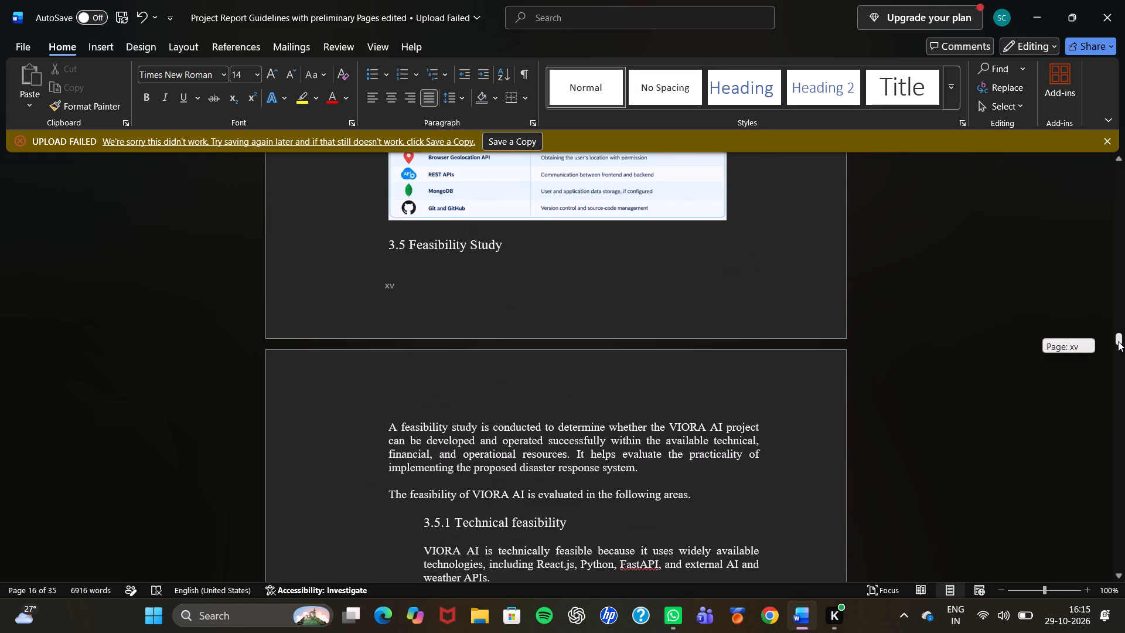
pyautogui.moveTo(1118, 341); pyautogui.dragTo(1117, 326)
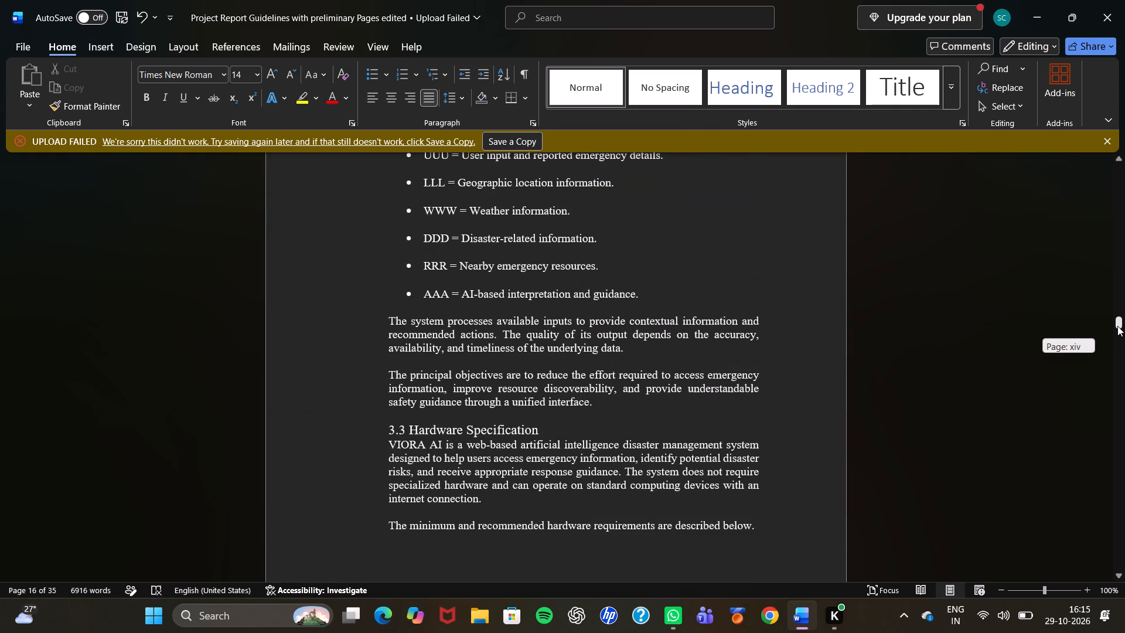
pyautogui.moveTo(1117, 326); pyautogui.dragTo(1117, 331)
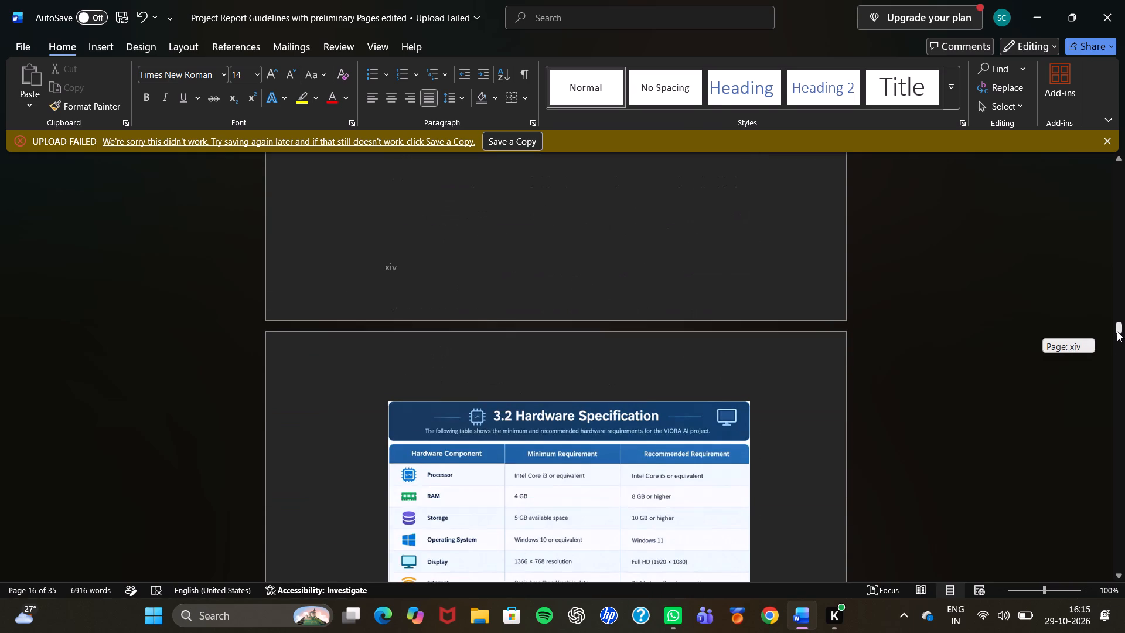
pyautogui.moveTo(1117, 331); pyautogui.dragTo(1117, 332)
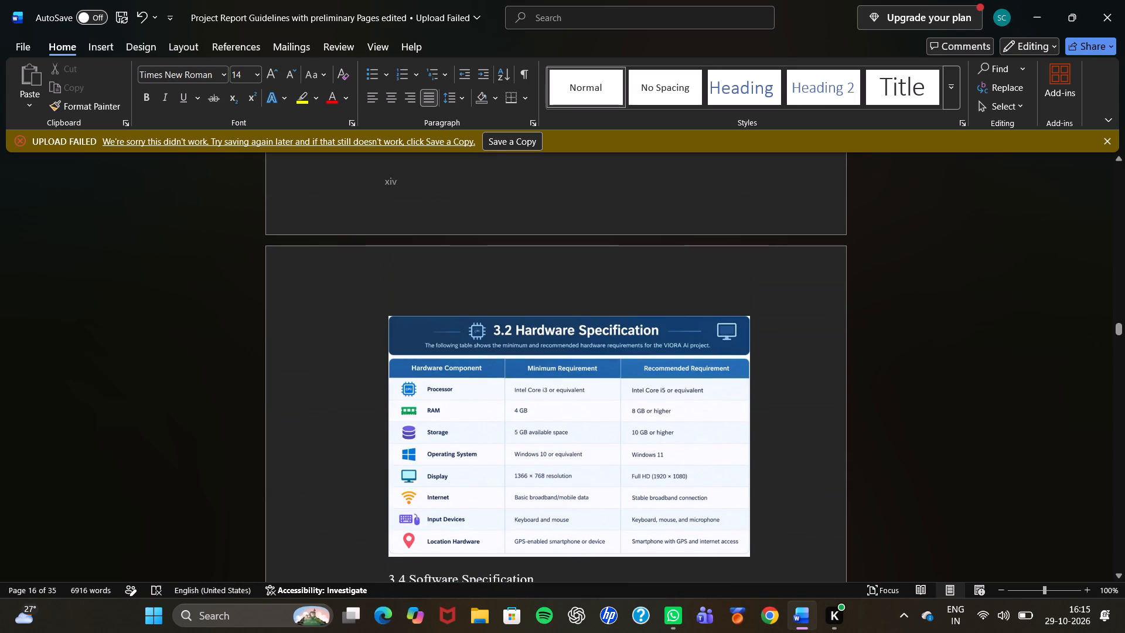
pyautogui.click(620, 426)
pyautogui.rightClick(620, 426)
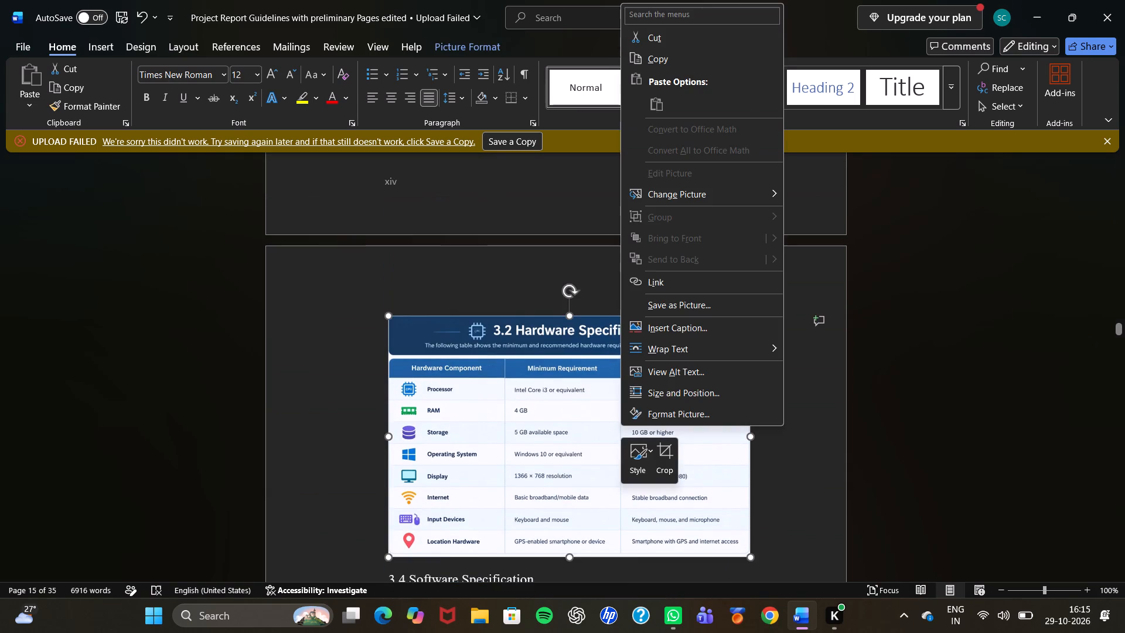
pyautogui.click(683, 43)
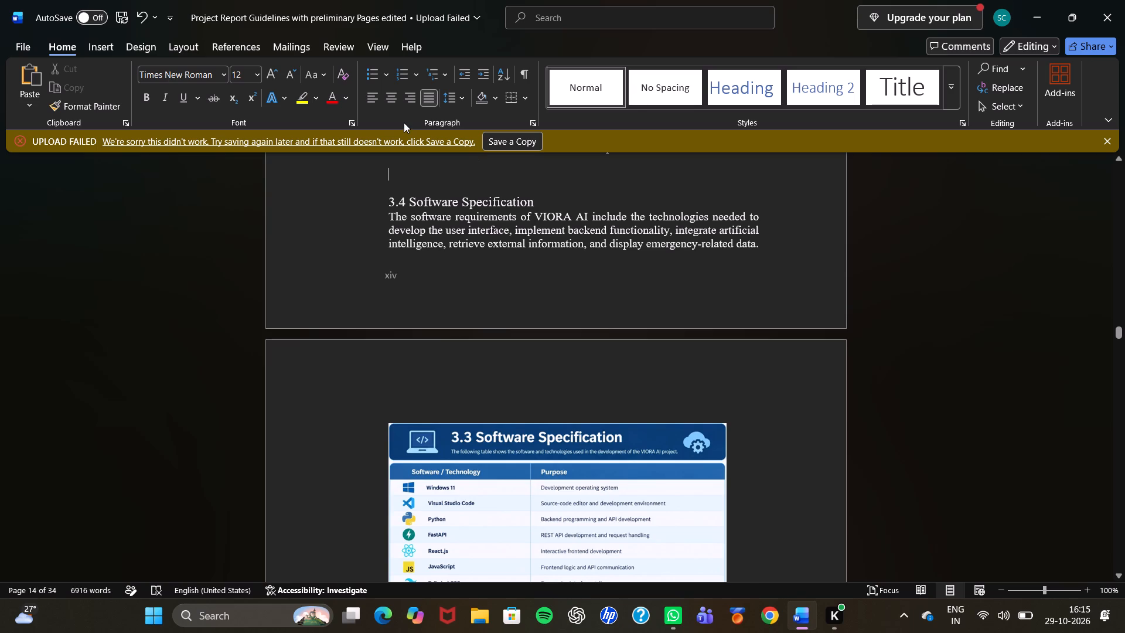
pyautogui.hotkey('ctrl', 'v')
# Delete the hardware specification table picture above the 3.4 Software Specification heading.
pyautogui.click(641, 431)
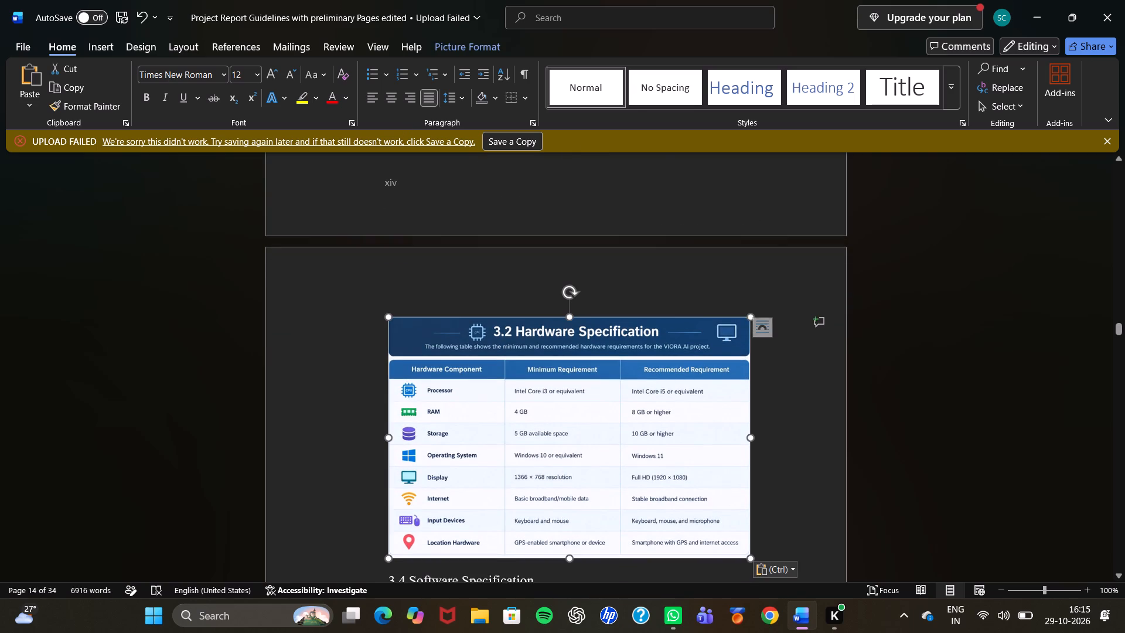
pyautogui.click(641, 431)
pyautogui.press('Delete')
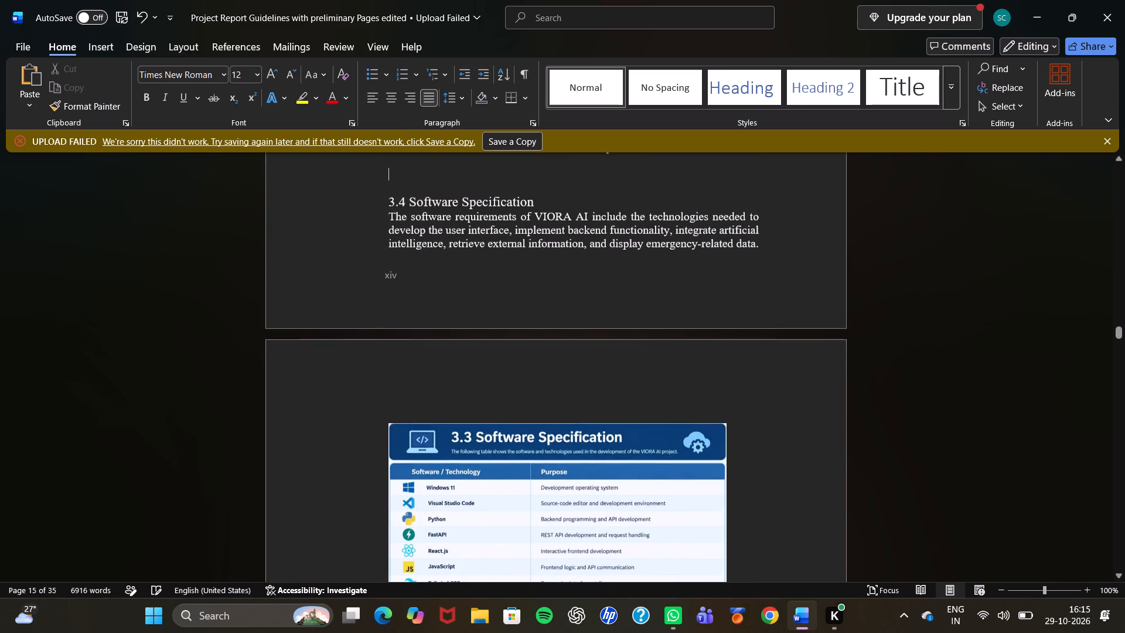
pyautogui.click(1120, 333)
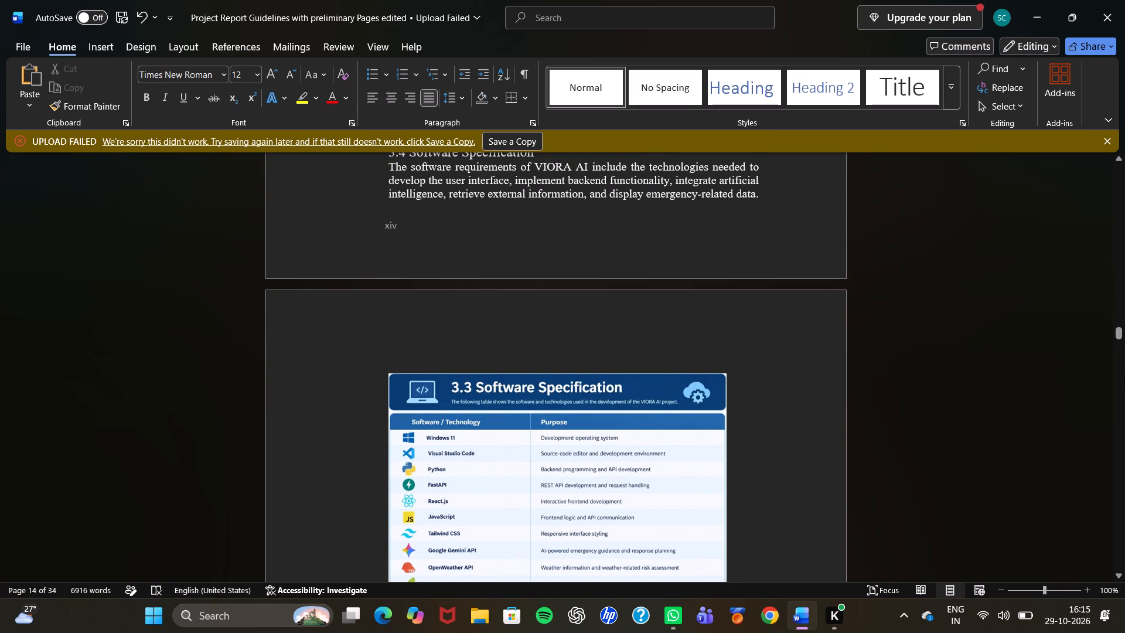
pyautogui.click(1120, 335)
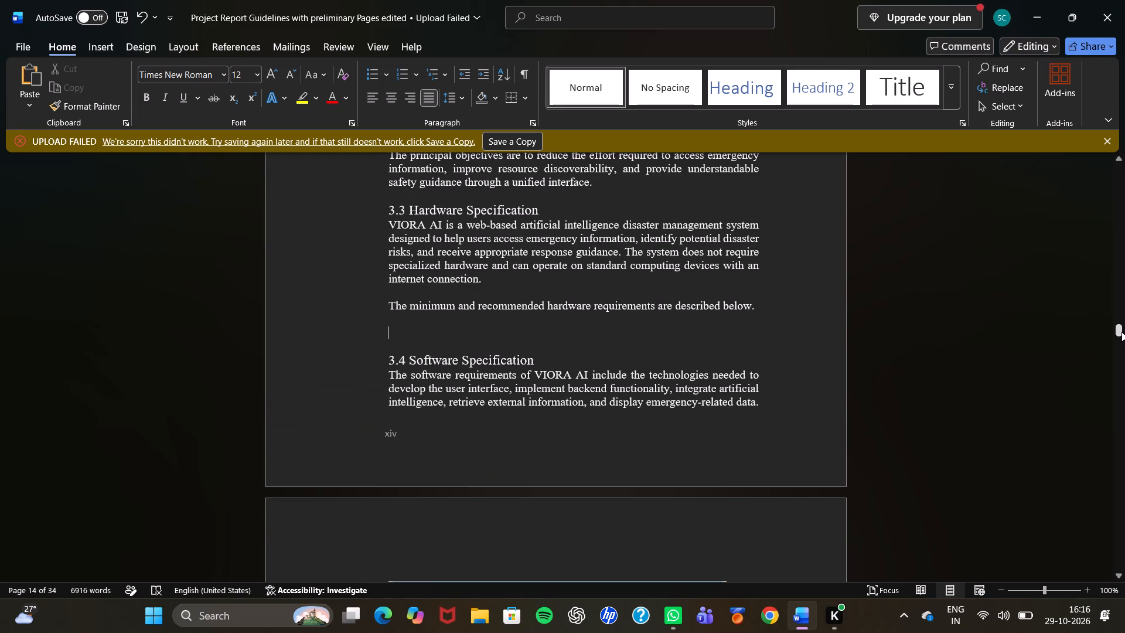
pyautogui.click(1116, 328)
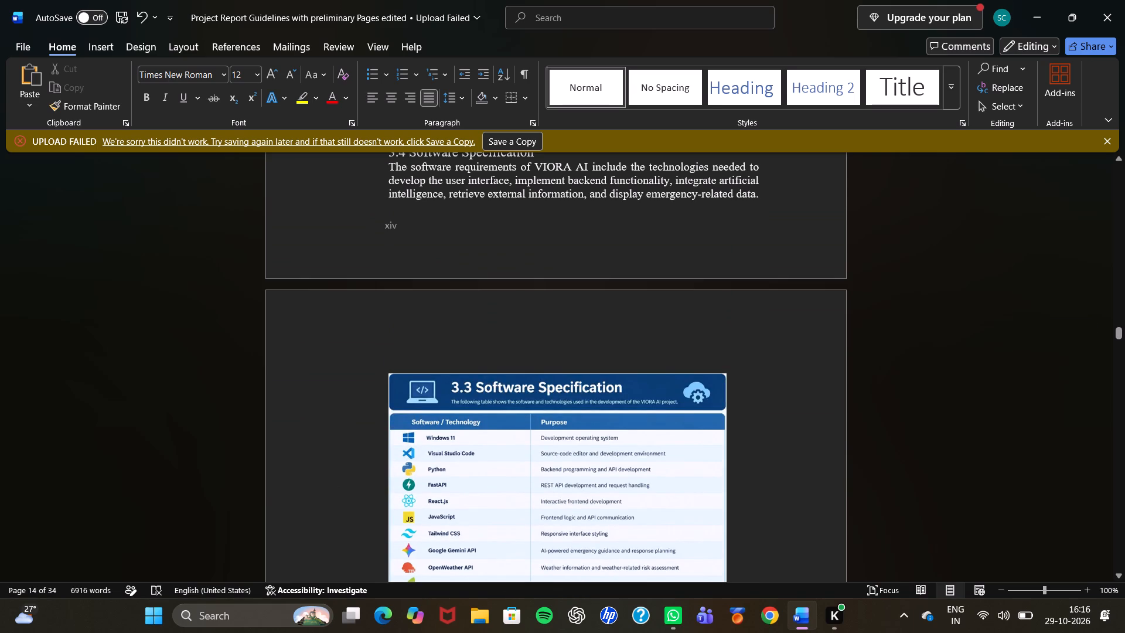
# Crop the title banner reading 3.3 Software Specification off the top of the software table picture.
pyautogui.click(628, 438)
pyautogui.click(628, 438)
pyautogui.rightClick(628, 438)
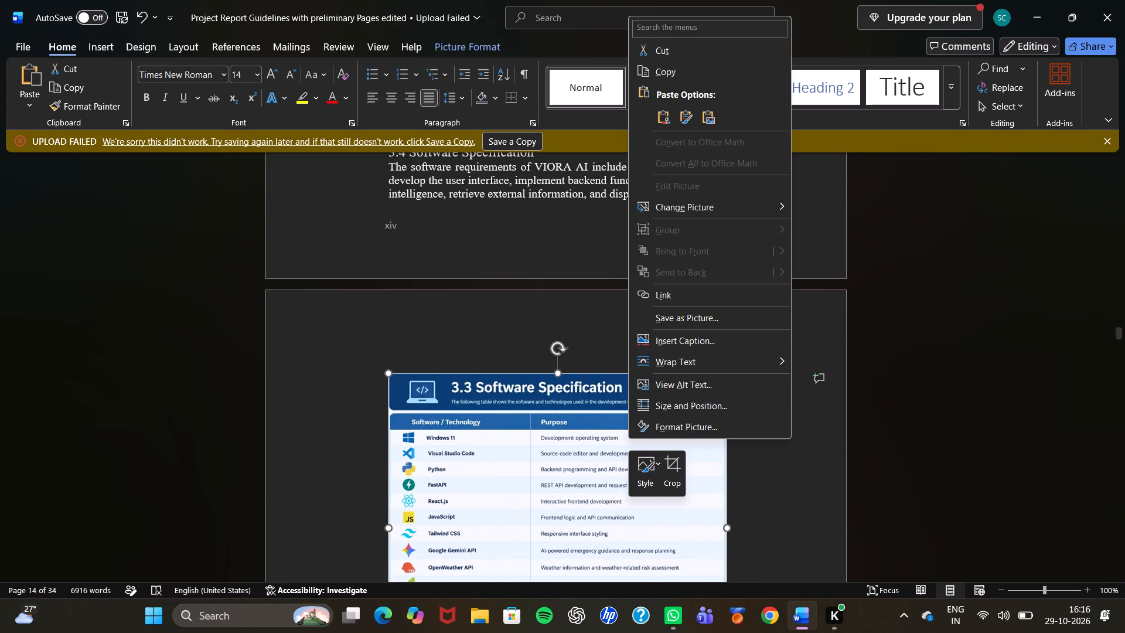
pyautogui.click(671, 465)
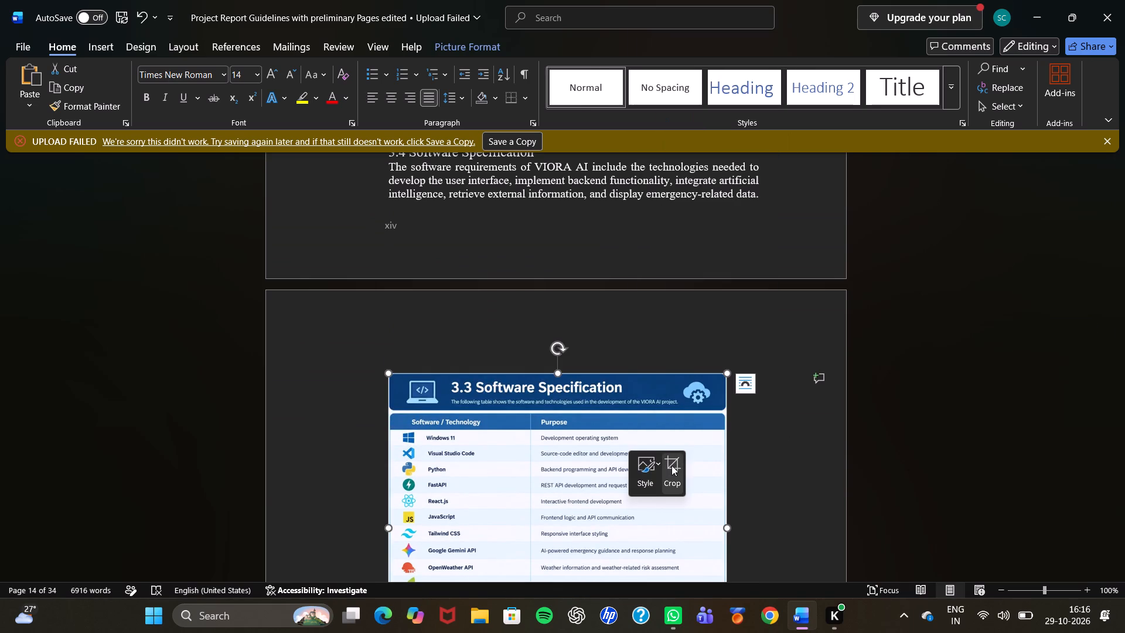
pyautogui.moveTo(725, 379); pyautogui.dragTo(730, 408)
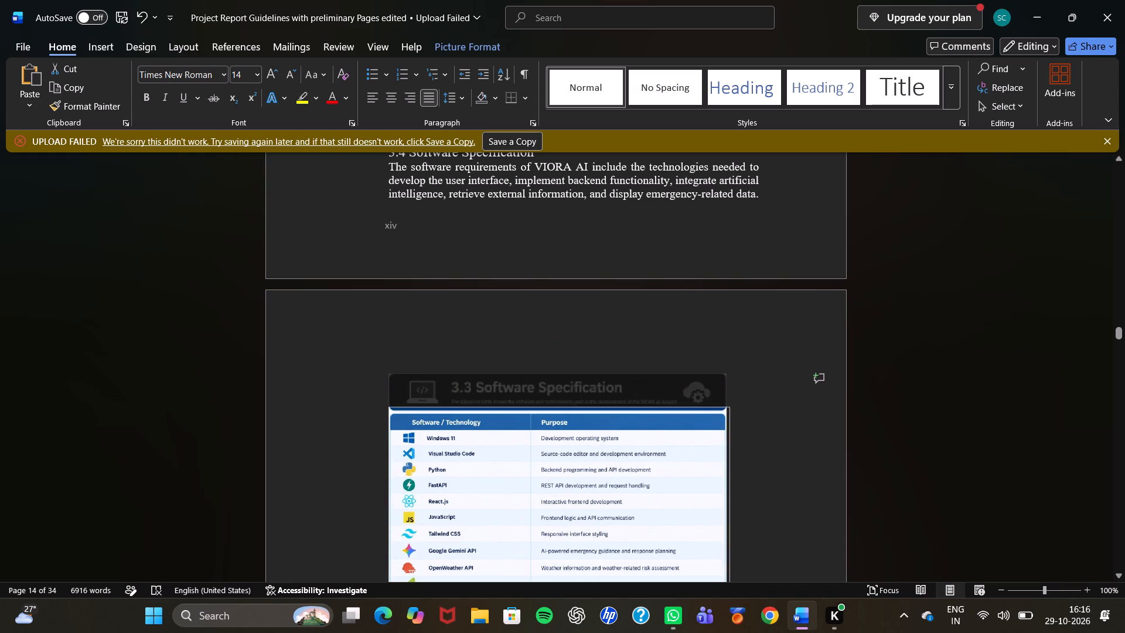
pyautogui.moveTo(730, 408); pyautogui.dragTo(730, 410)
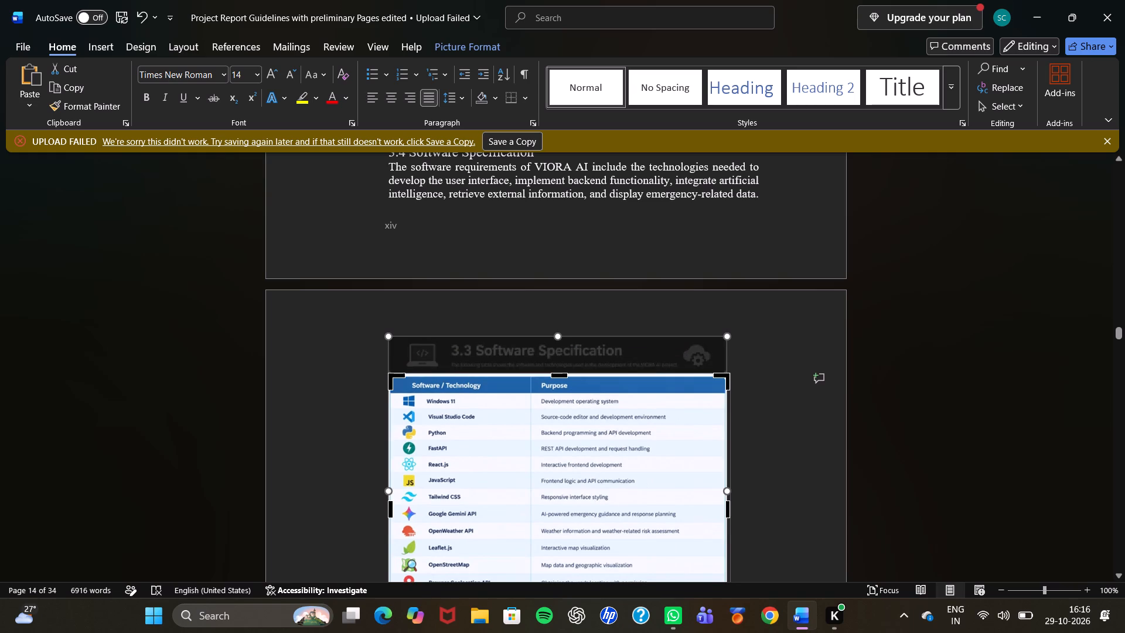
pyautogui.press('Return')
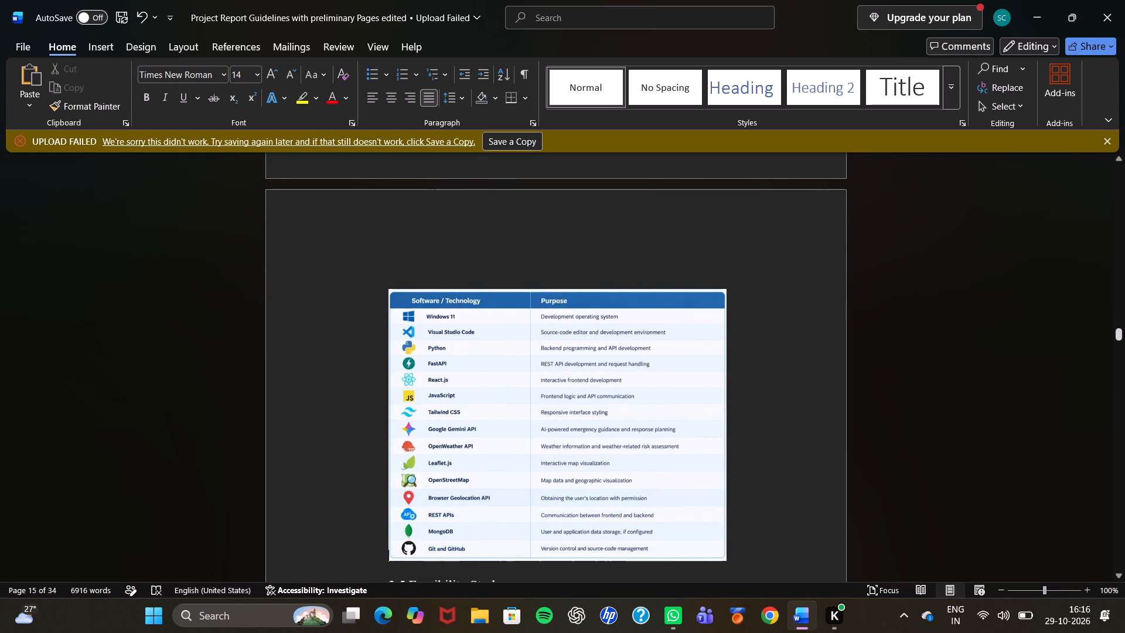
# Delete the blank lines above the 3.4 Software Specification heading and the sentence "The minimum and recommended hardware requirements are described below.".
pyautogui.moveTo(1120, 326); pyautogui.dragTo(1120, 316)
pyautogui.moveTo(1120, 316); pyautogui.dragTo(1120, 322)
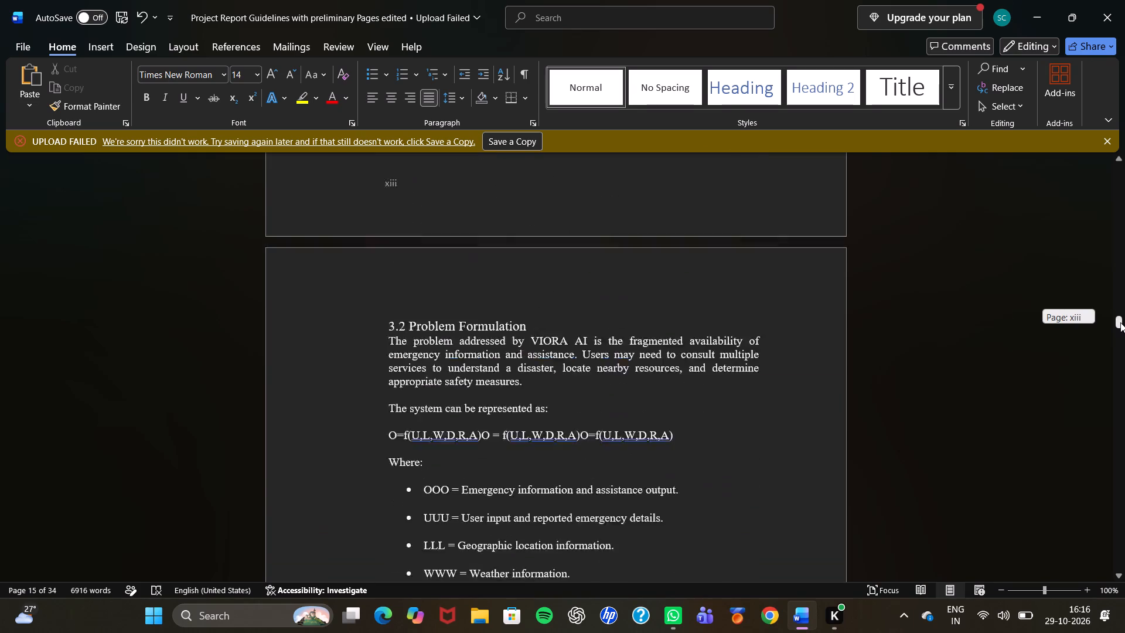
pyautogui.moveTo(1120, 322); pyautogui.dragTo(1120, 327)
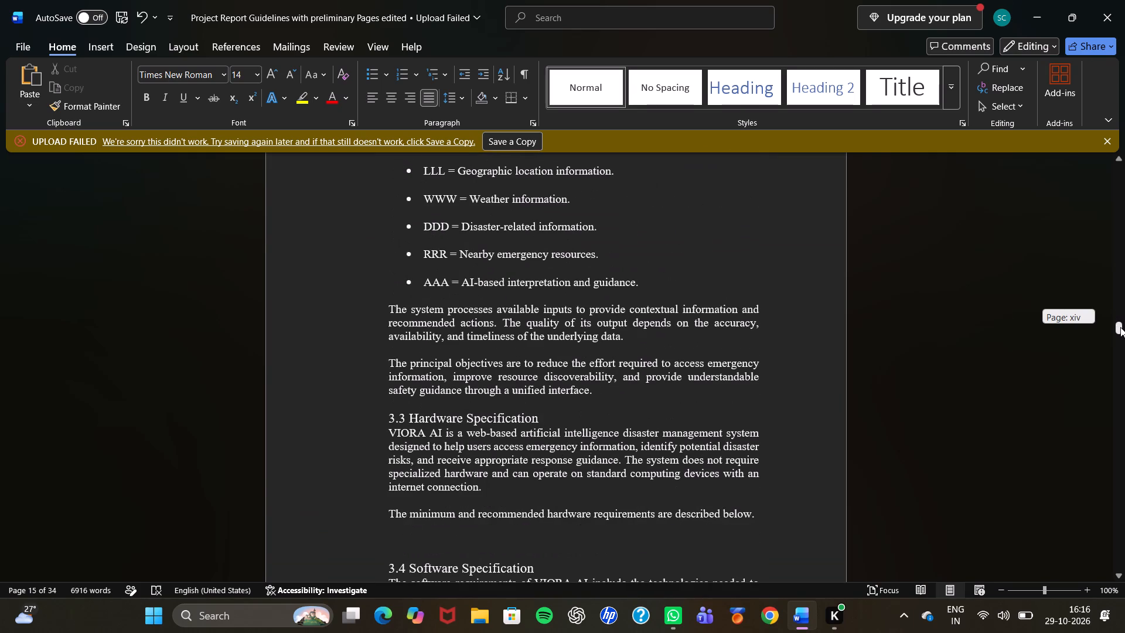
pyautogui.moveTo(1120, 327); pyautogui.dragTo(1115, 326)
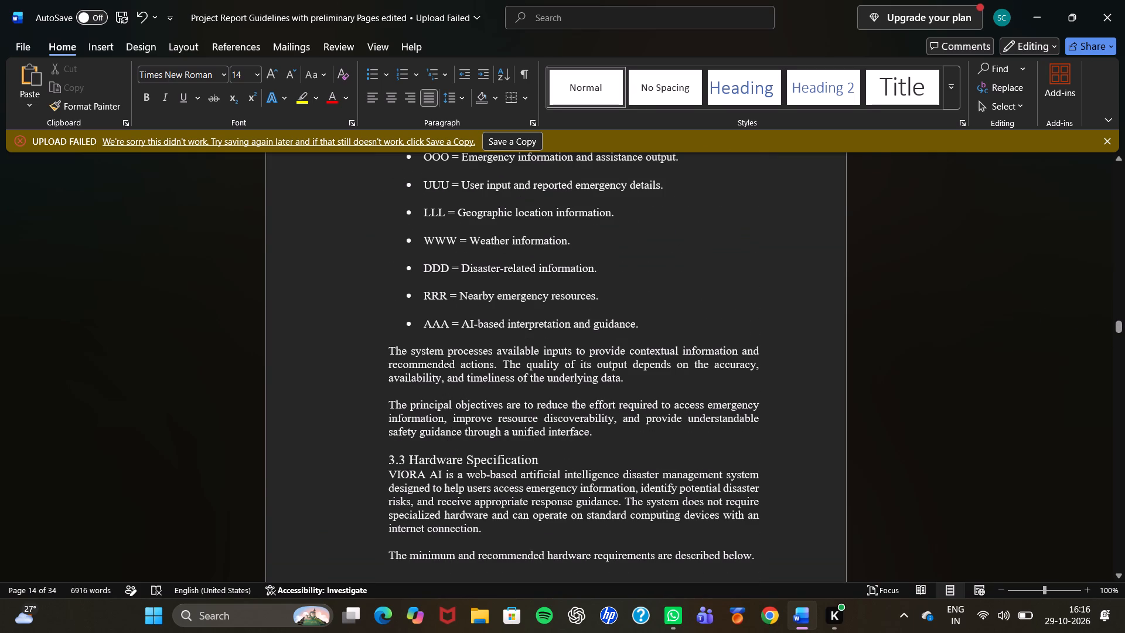
pyautogui.click(1116, 324)
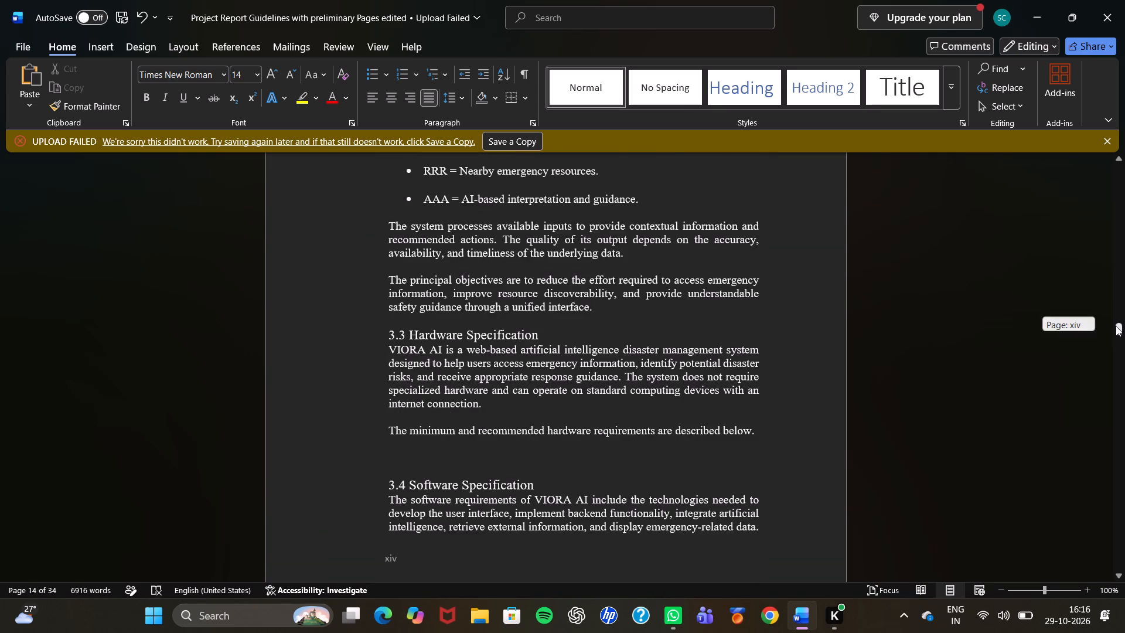
pyautogui.click(429, 423)
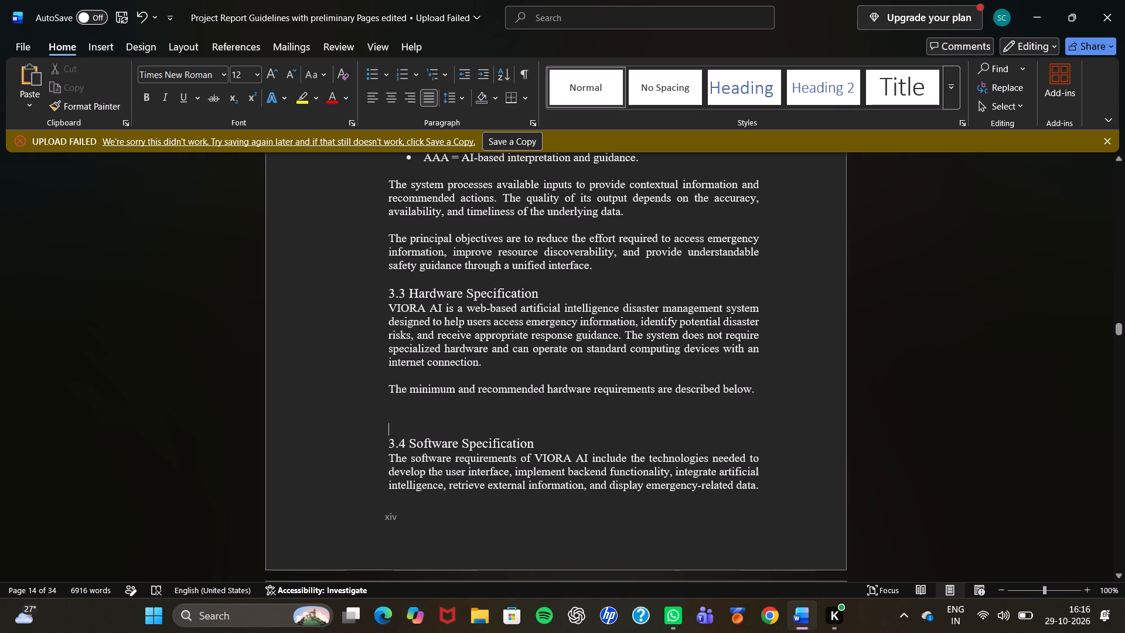
pyautogui.press('BackSpace')
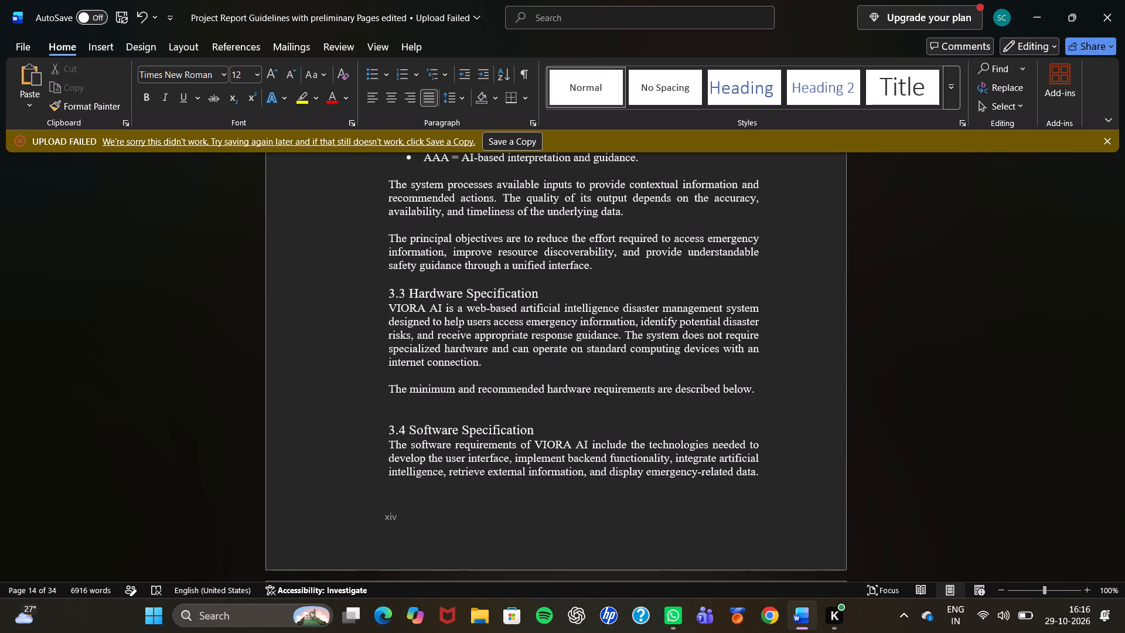
pyautogui.press('BackSpace')
pyautogui.press('BackSpace')
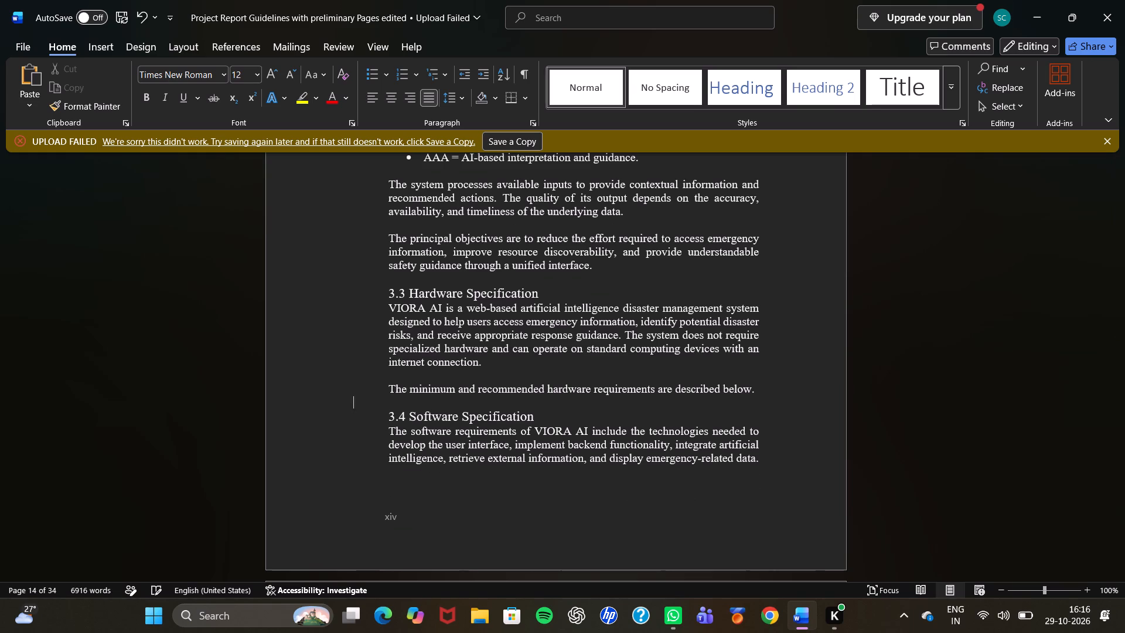
pyautogui.press('BackSpace')
pyautogui.press('BackSpace')
pyautogui.press('BackSpace')
pyautogui.press('BackSpace')
pyautogui.press('BackSpace')
pyautogui.press('BackSpace')
pyautogui.press('BackSpace')
pyautogui.press('BackSpace')
pyautogui.press('BackSpace')
pyautogui.press('BackSpace')
pyautogui.press('BackSpace')
pyautogui.press('BackSpace')
pyautogui.press('BackSpace')
pyautogui.press('BackSpace')
pyautogui.press('BackSpace')
pyautogui.press('BackSpace')
pyautogui.press('BackSpace')
pyautogui.press('BackSpace')
pyautogui.press('BackSpace')
pyautogui.press('BackSpace')
pyautogui.press('BackSpace')
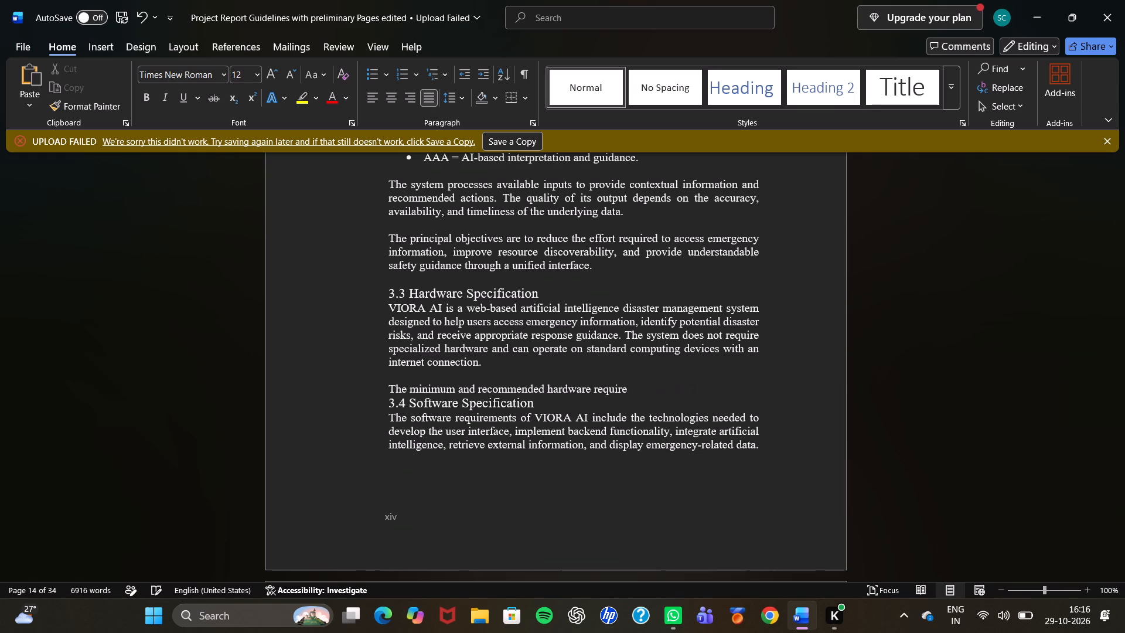
pyautogui.press('BackSpace')
pyautogui.press('BackSpace')
pyautogui.press('BackSpace')
pyautogui.press('BackSpace')
pyautogui.press('BackSpace')
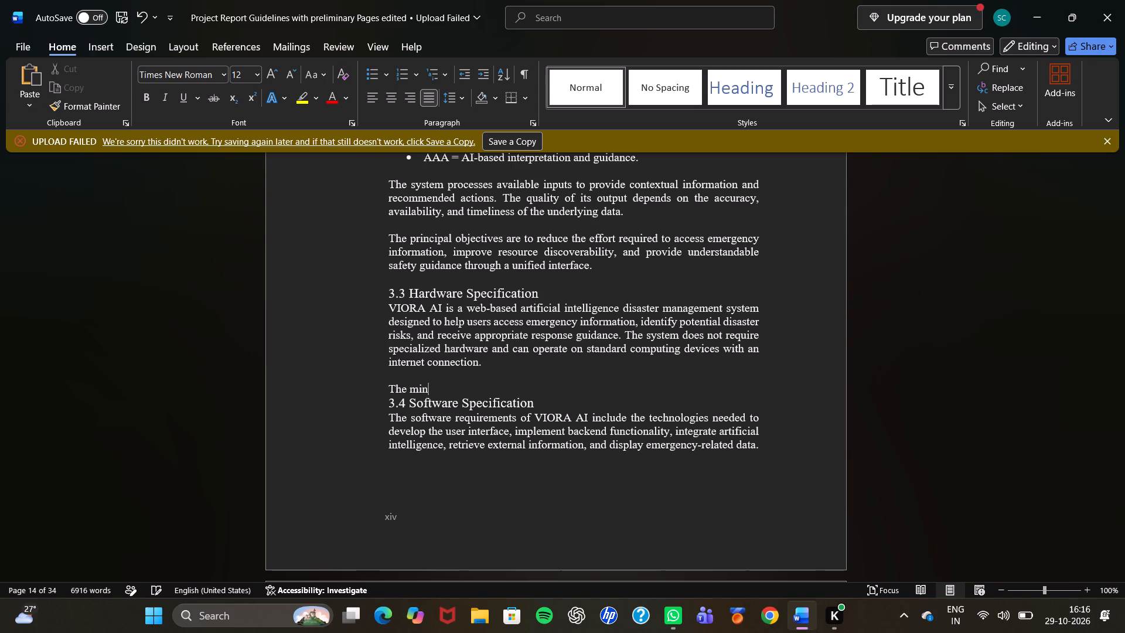
pyautogui.press('BackSpace')
pyautogui.press('BackSpace')
pyautogui.press('BackSpace')
pyautogui.press('BackSpace')
pyautogui.press('BackSpace')
pyautogui.press('BackSpace')
pyautogui.press('BackSpace')
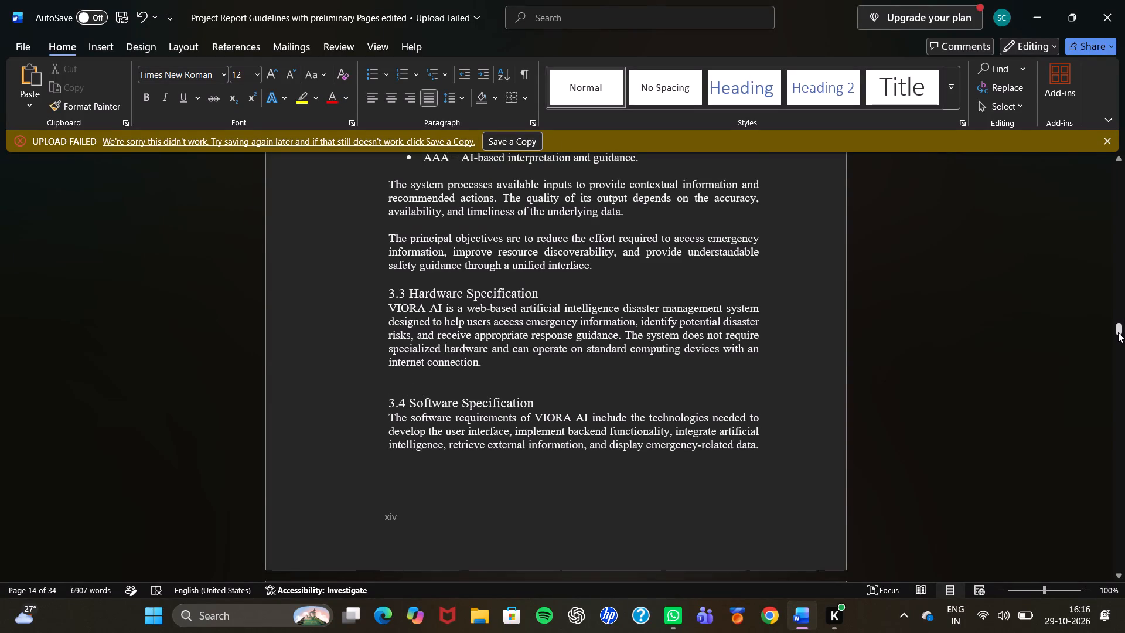
# Crop the title banner reading 3.4.2 Economic Feasibility off the top of the resource cost table picture.
pyautogui.moveTo(1118, 332); pyautogui.dragTo(1118, 340)
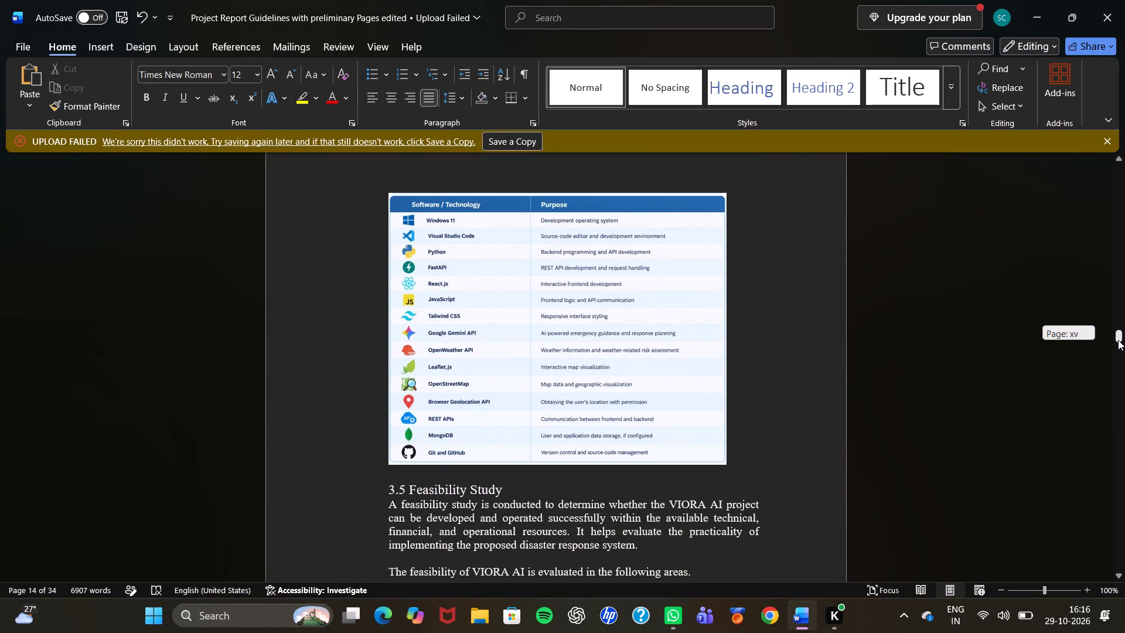
pyautogui.moveTo(1118, 340); pyautogui.dragTo(1119, 349)
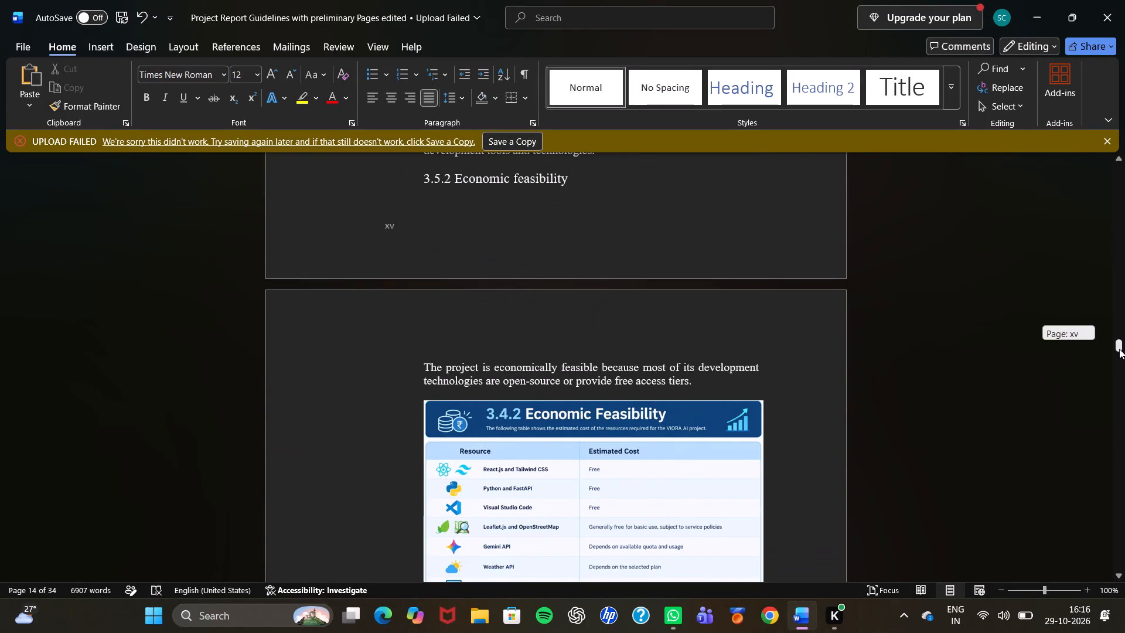
pyautogui.moveTo(1119, 349); pyautogui.dragTo(1119, 343)
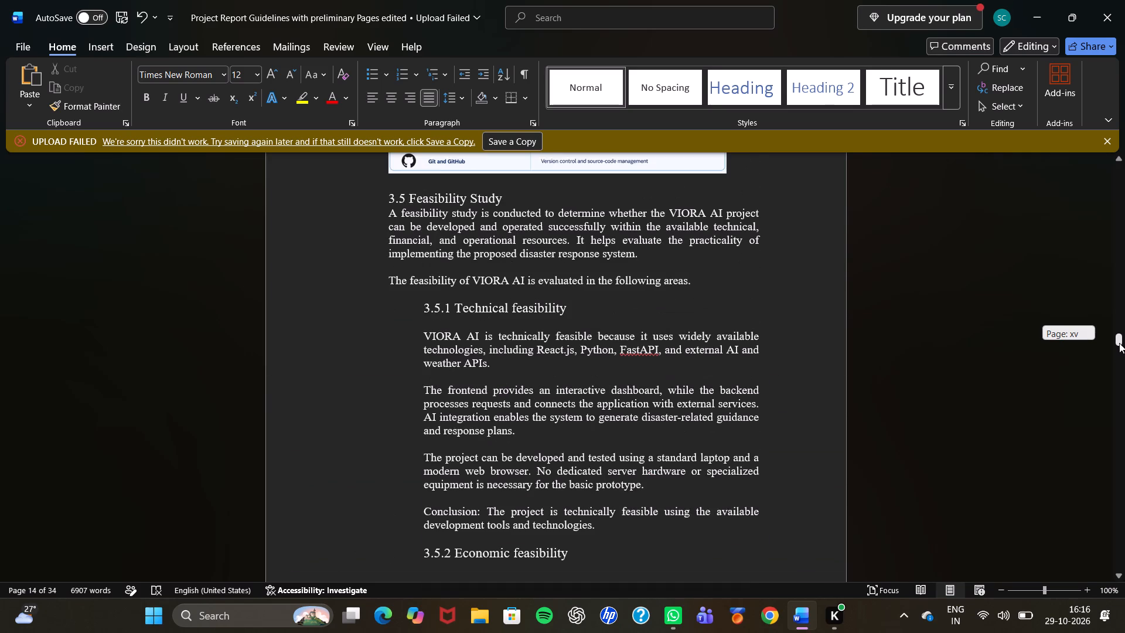
pyautogui.moveTo(1119, 343); pyautogui.dragTo(1120, 349)
pyautogui.rightClick(640, 454)
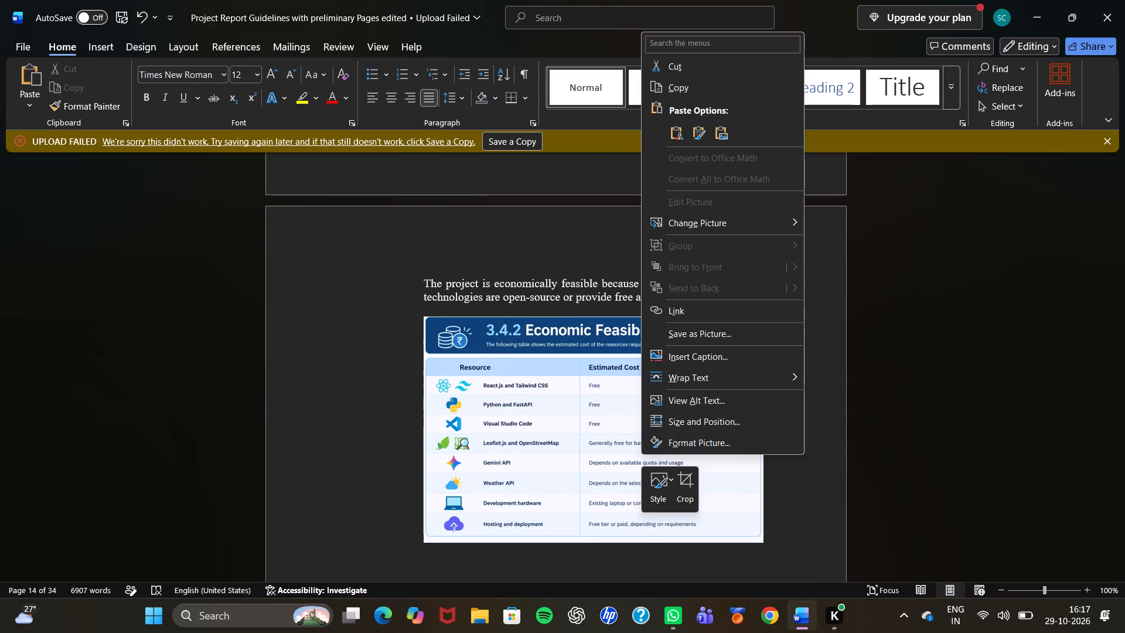
pyautogui.click(681, 481)
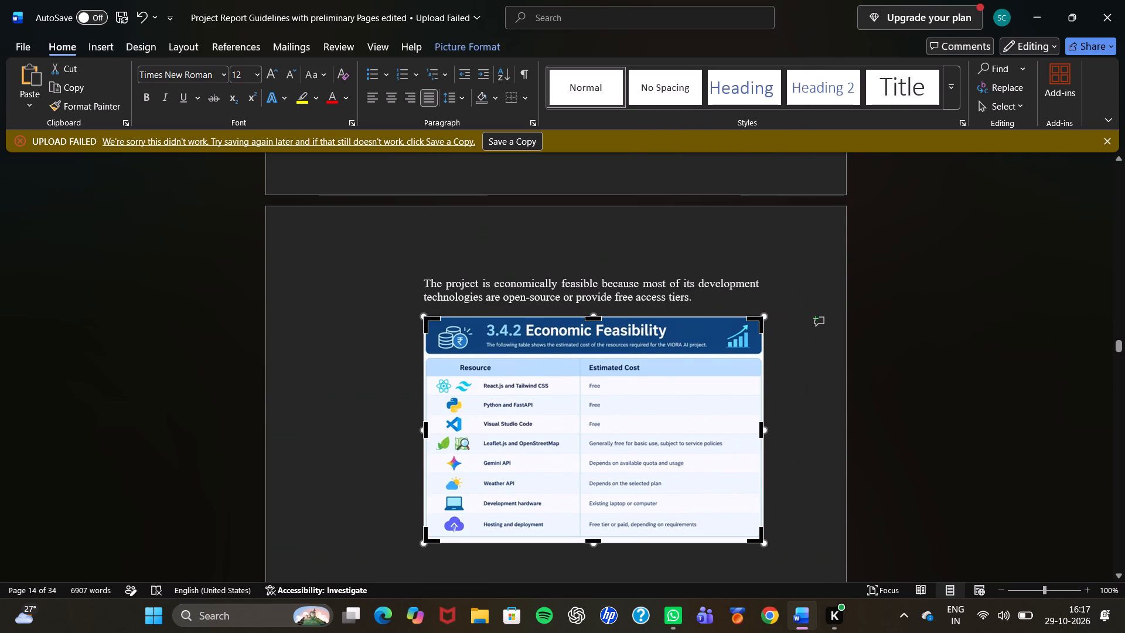
pyautogui.moveTo(763, 323); pyautogui.dragTo(768, 340)
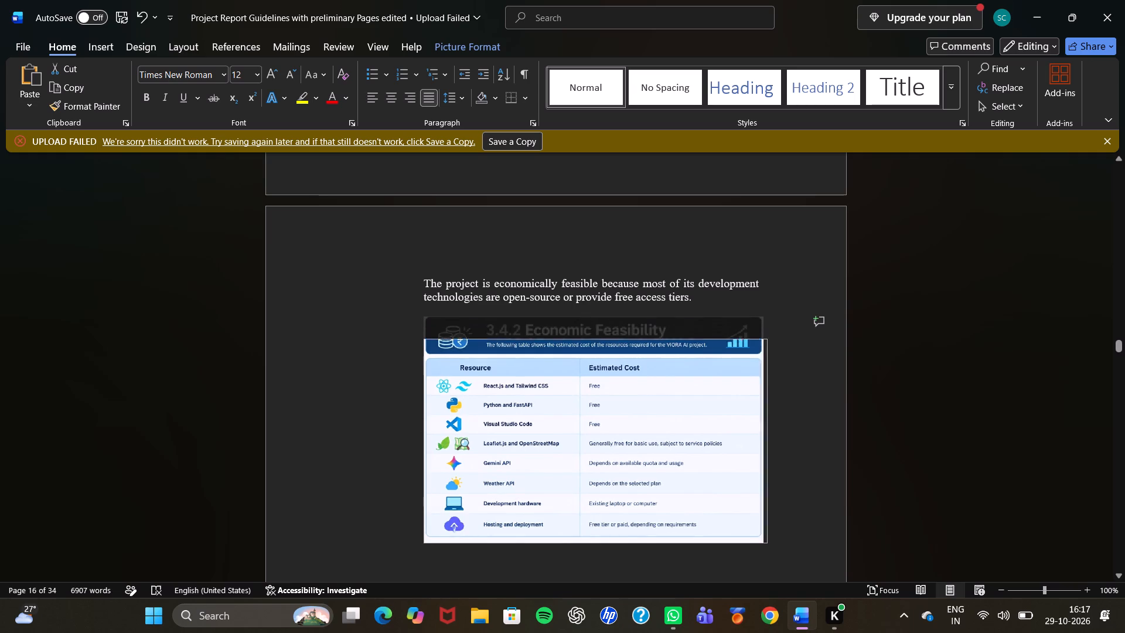
pyautogui.moveTo(768, 340); pyautogui.dragTo(761, 354)
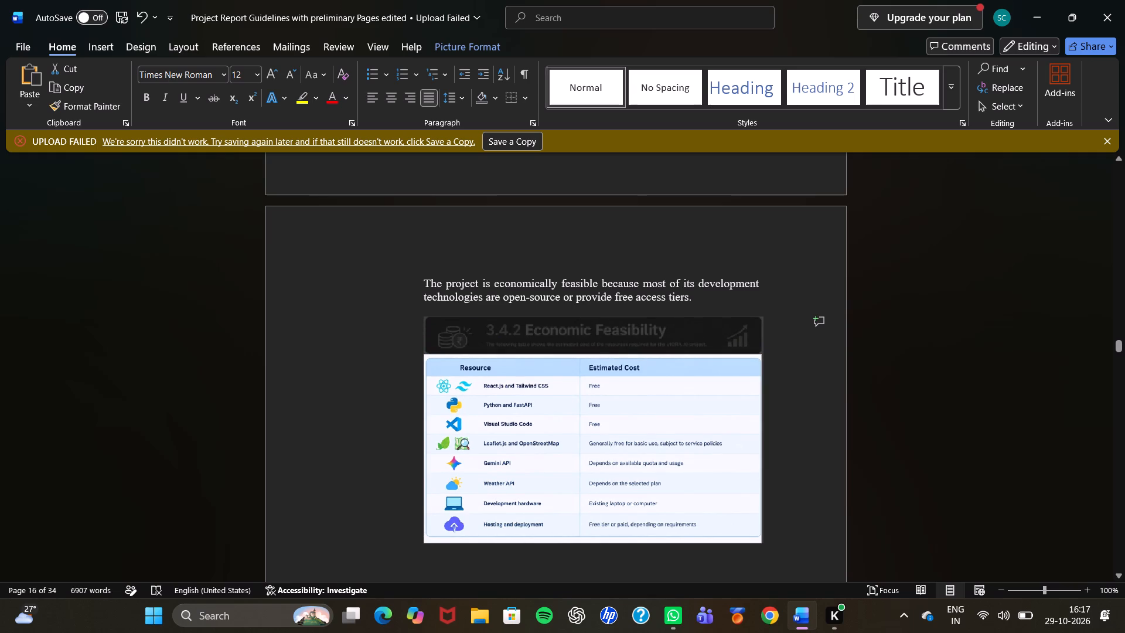
pyautogui.moveTo(761, 354); pyautogui.dragTo(762, 354)
pyautogui.press('Return')
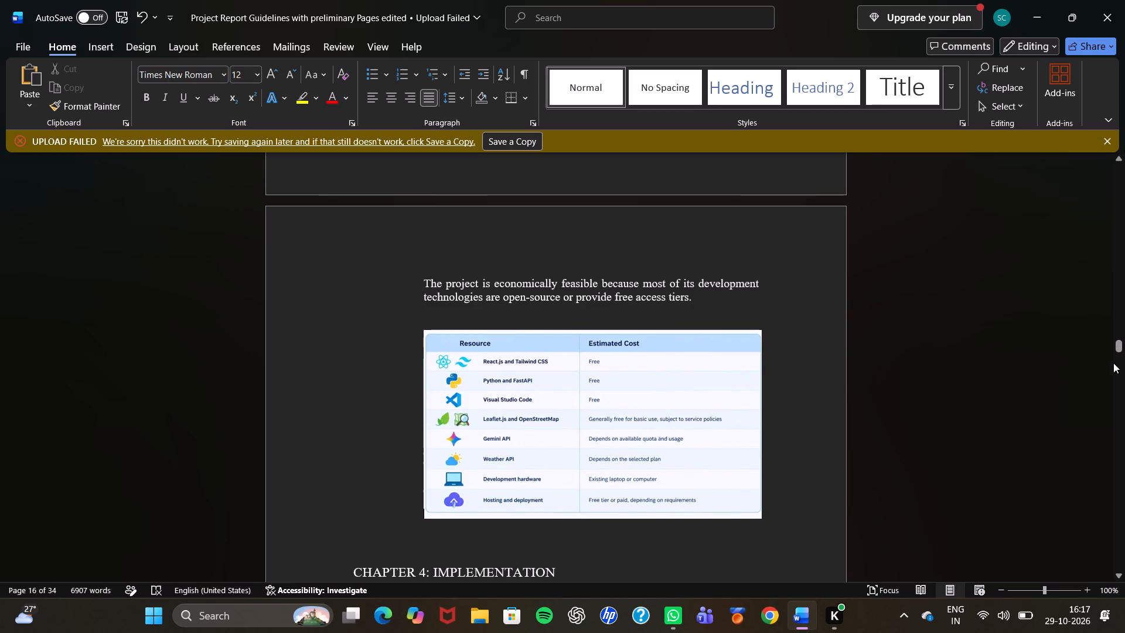
# Review the report pages from the literature review in Chapter 2 through the module pictures in Chapter 4.
pyautogui.moveTo(1117, 346); pyautogui.dragTo(1117, 360)
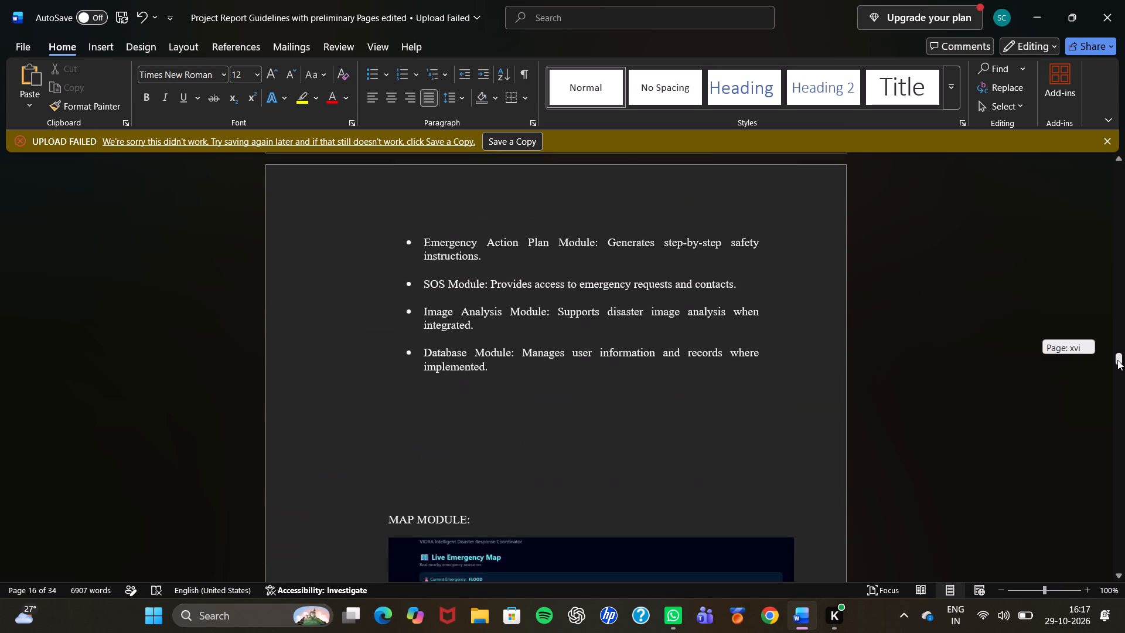
pyautogui.moveTo(1117, 360); pyautogui.dragTo(1119, 366)
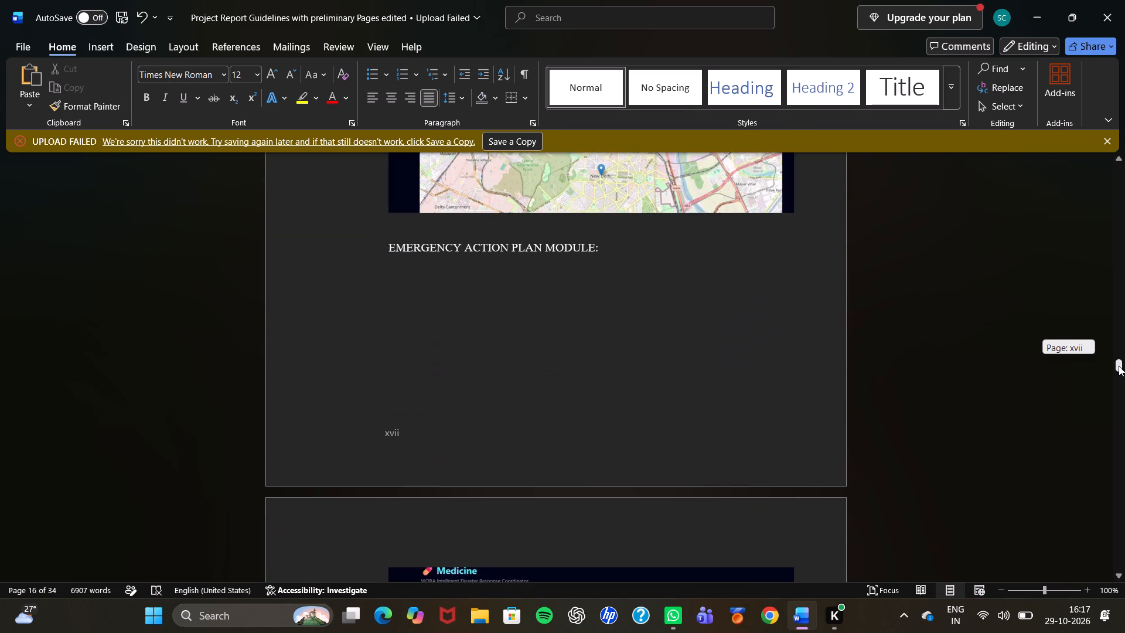
pyautogui.moveTo(1119, 366); pyautogui.dragTo(1119, 365)
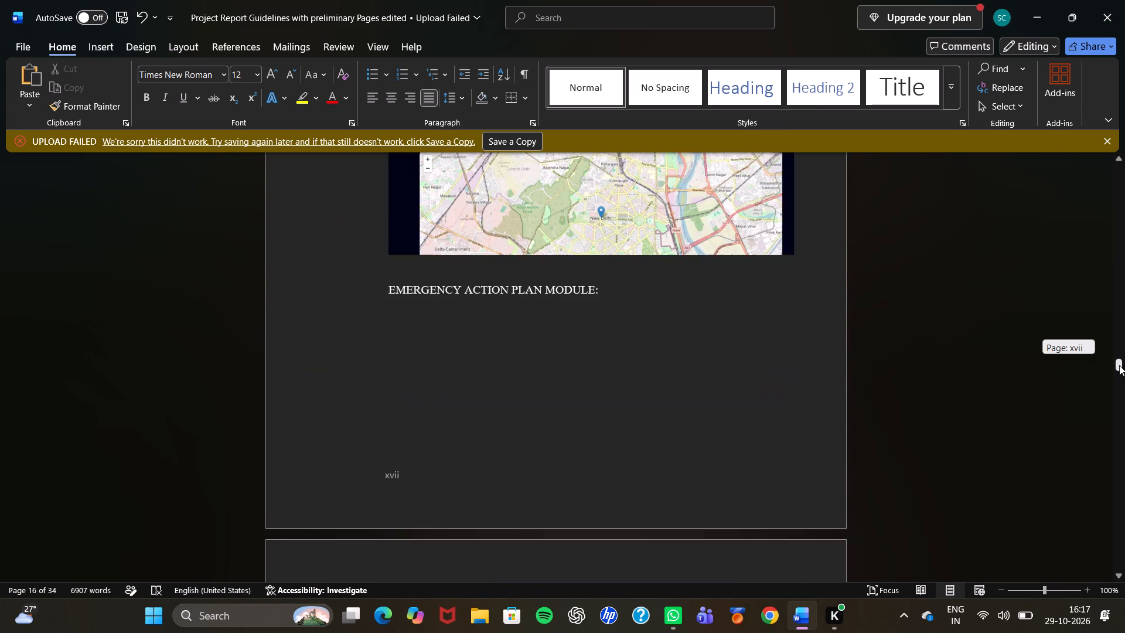
pyautogui.moveTo(1119, 365); pyautogui.dragTo(1118, 350)
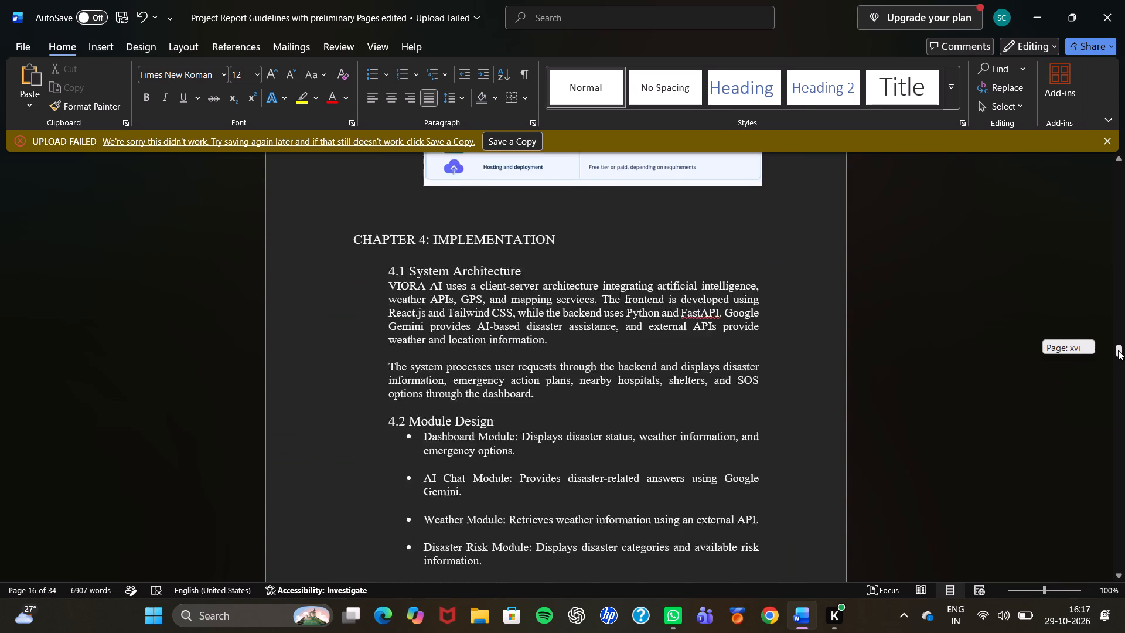
pyautogui.moveTo(1118, 350); pyautogui.dragTo(1117, 335)
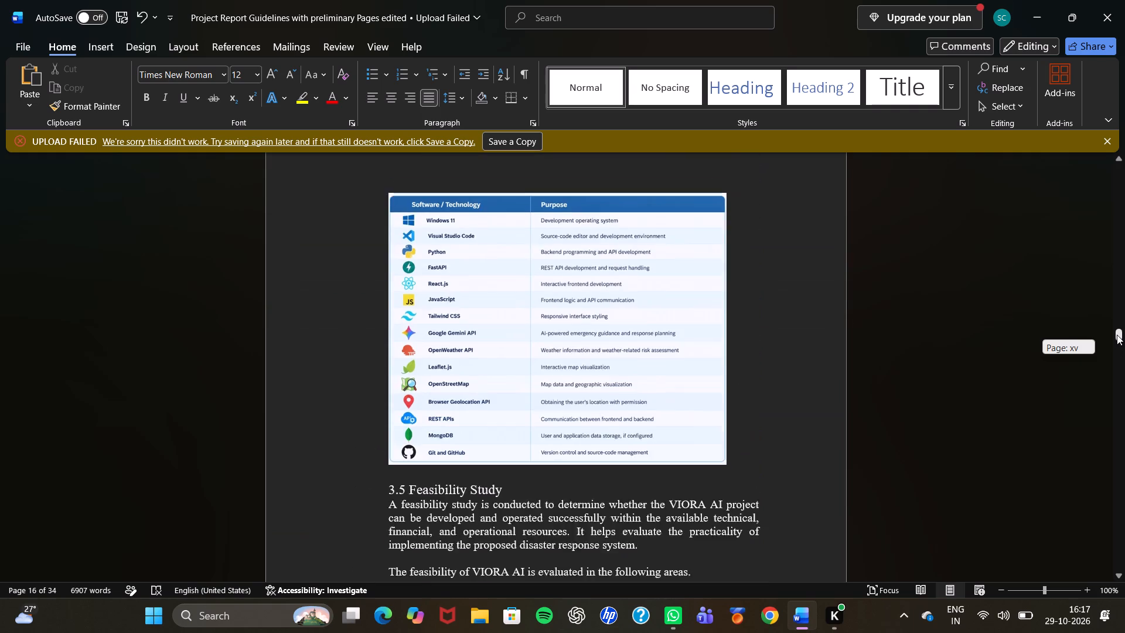
pyautogui.moveTo(1117, 335); pyautogui.dragTo(1116, 328)
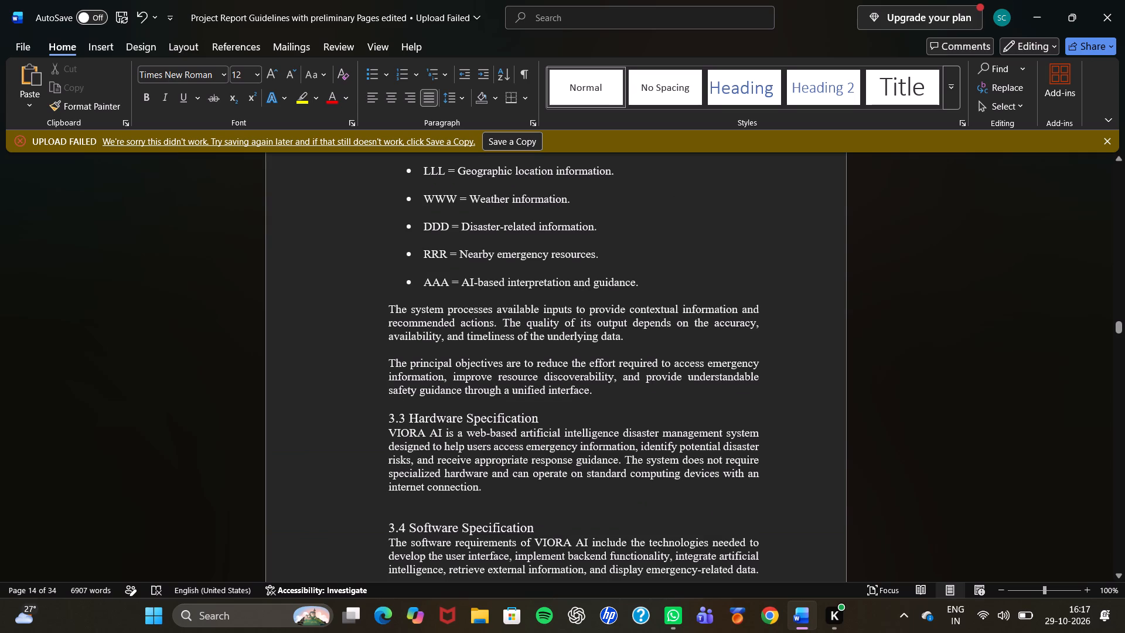
pyautogui.moveTo(1124, 327); pyautogui.dragTo(1124, 321)
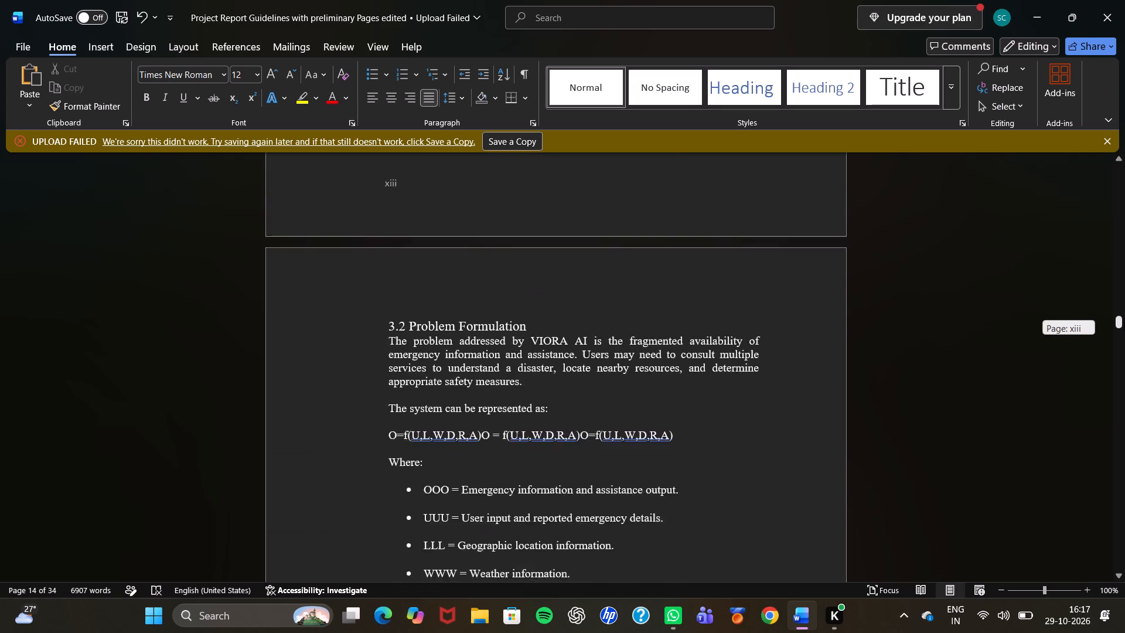
pyautogui.moveTo(1124, 321); pyautogui.dragTo(1124, 297)
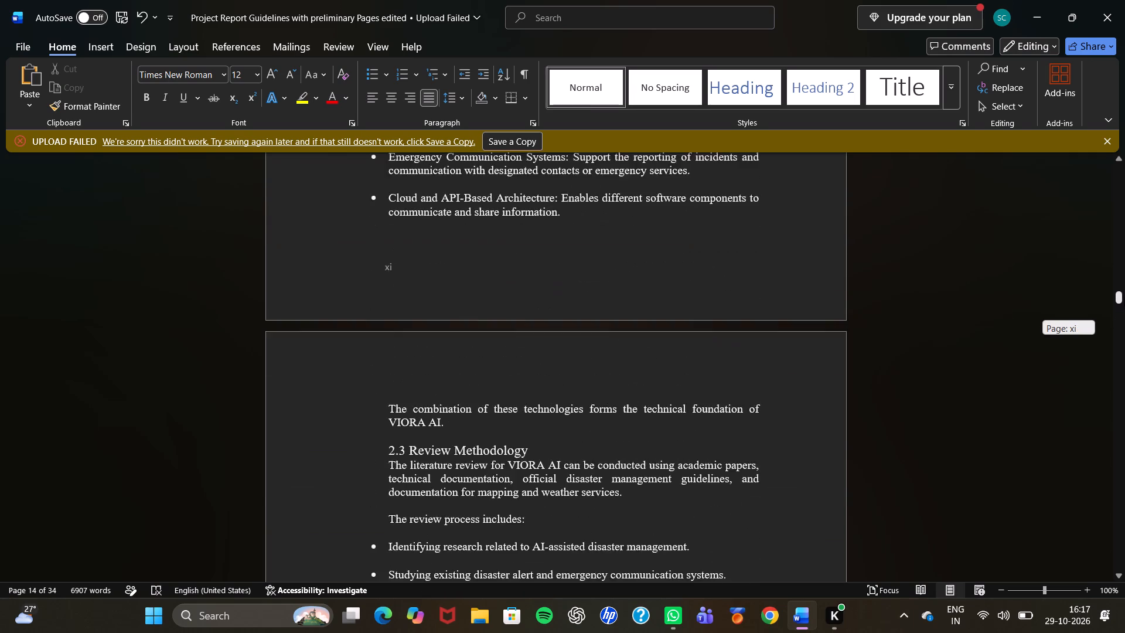
pyautogui.moveTo(1124, 297); pyautogui.dragTo(1124, 299)
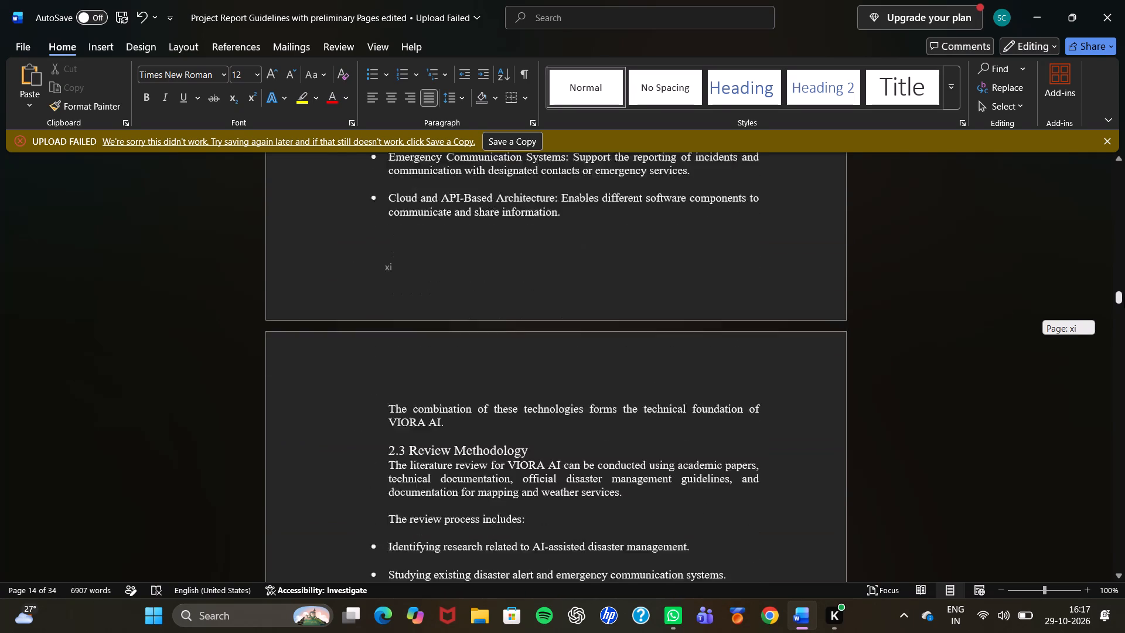
pyautogui.moveTo(1124, 299); pyautogui.dragTo(1124, 338)
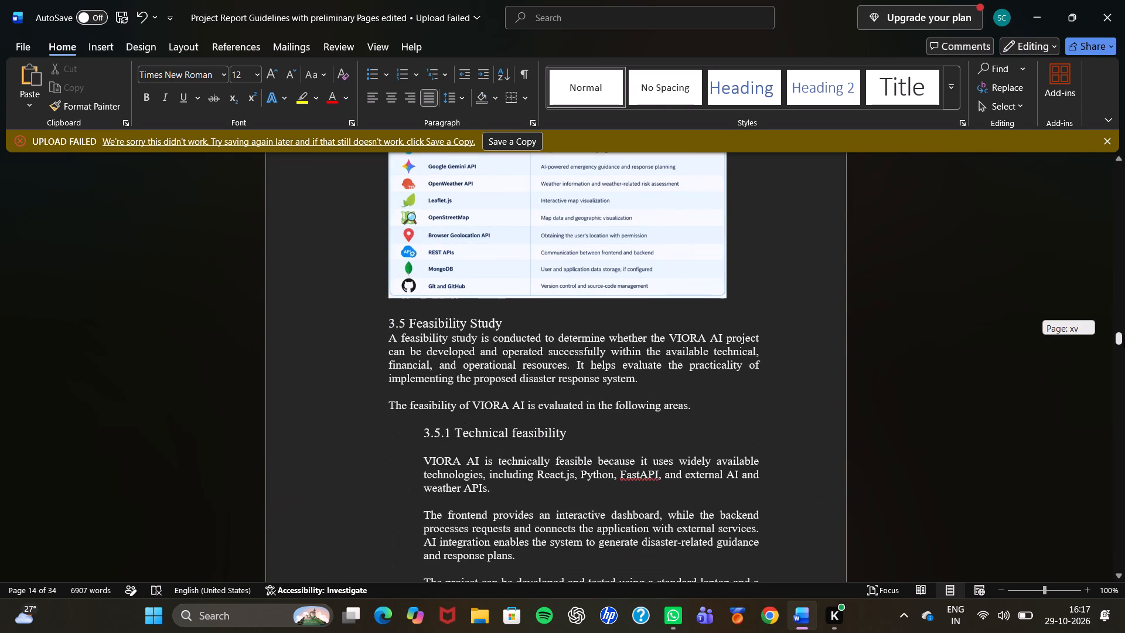
pyautogui.moveTo(1124, 338); pyautogui.dragTo(1124, 358)
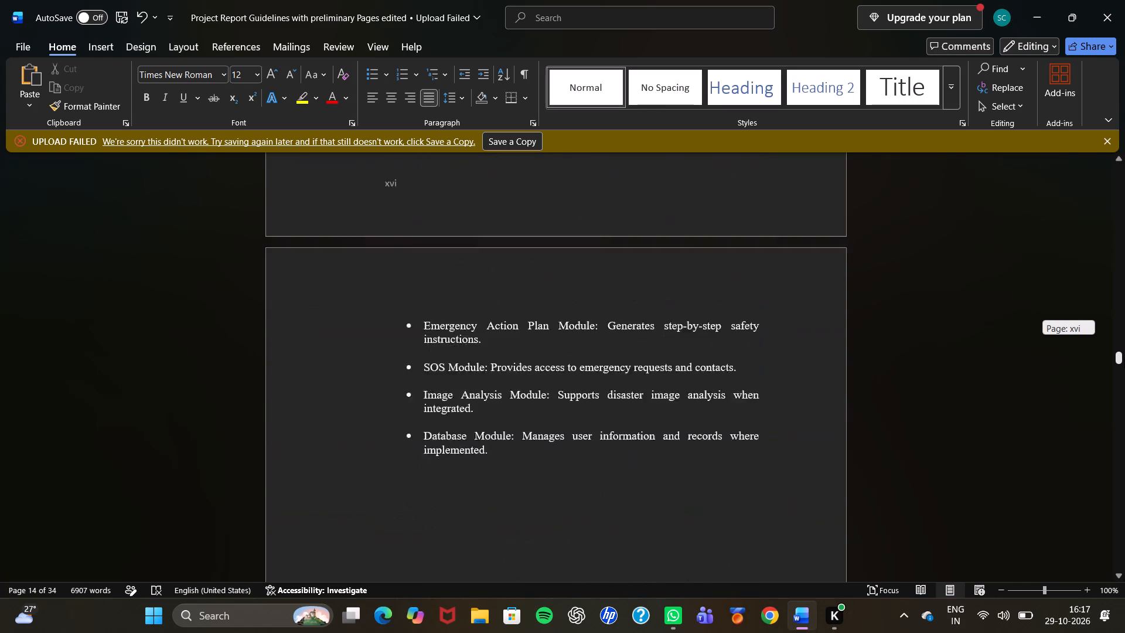
pyautogui.moveTo(1124, 358); pyautogui.dragTo(1124, 360)
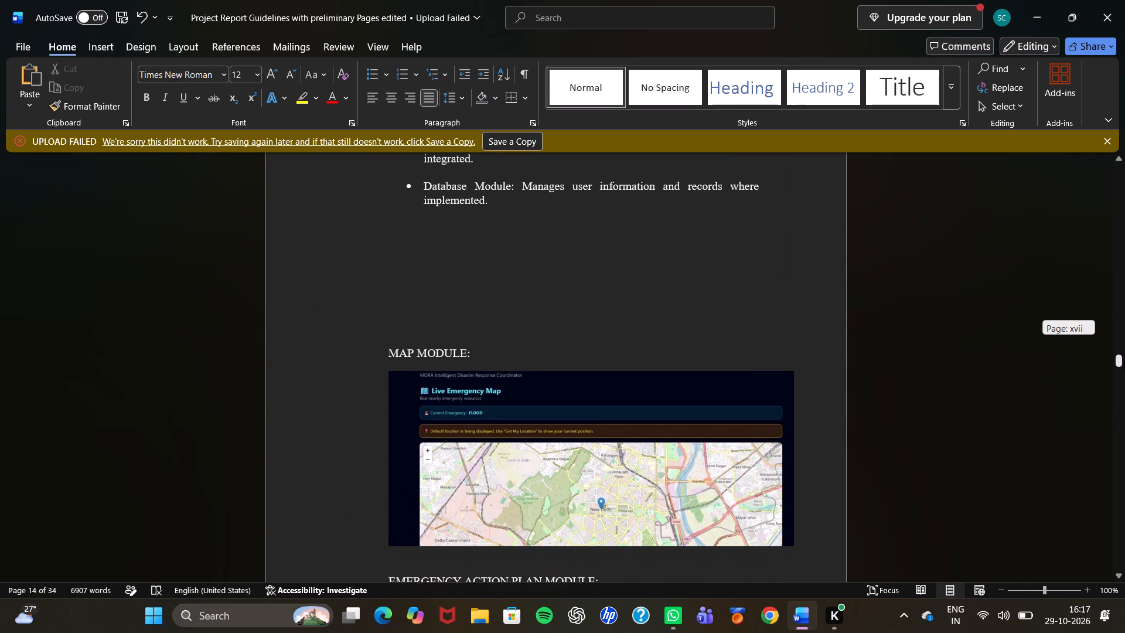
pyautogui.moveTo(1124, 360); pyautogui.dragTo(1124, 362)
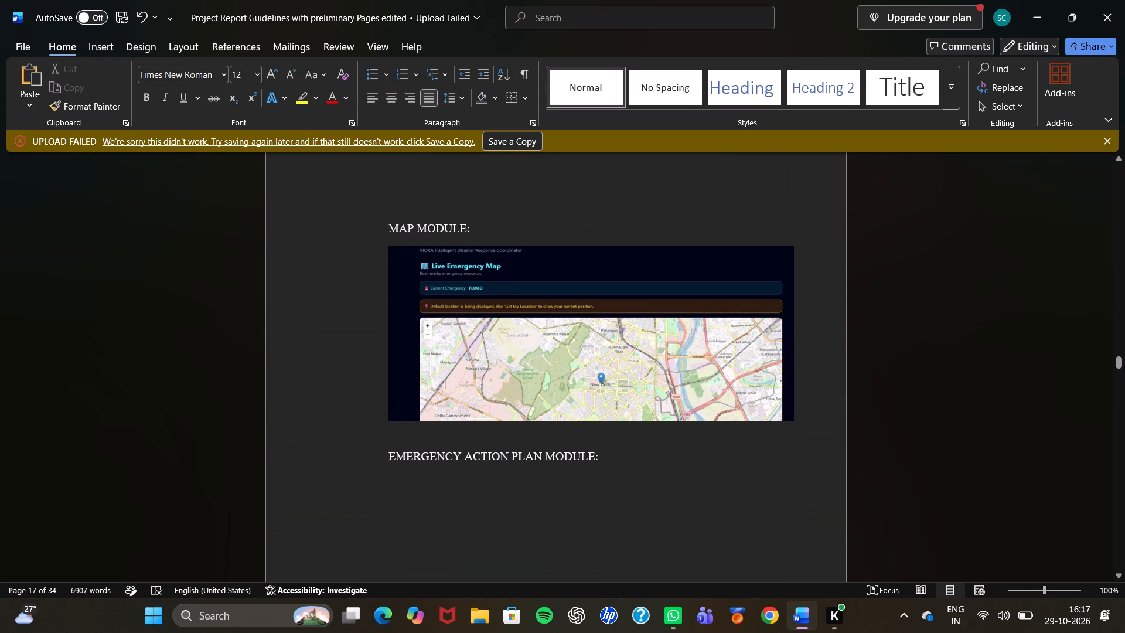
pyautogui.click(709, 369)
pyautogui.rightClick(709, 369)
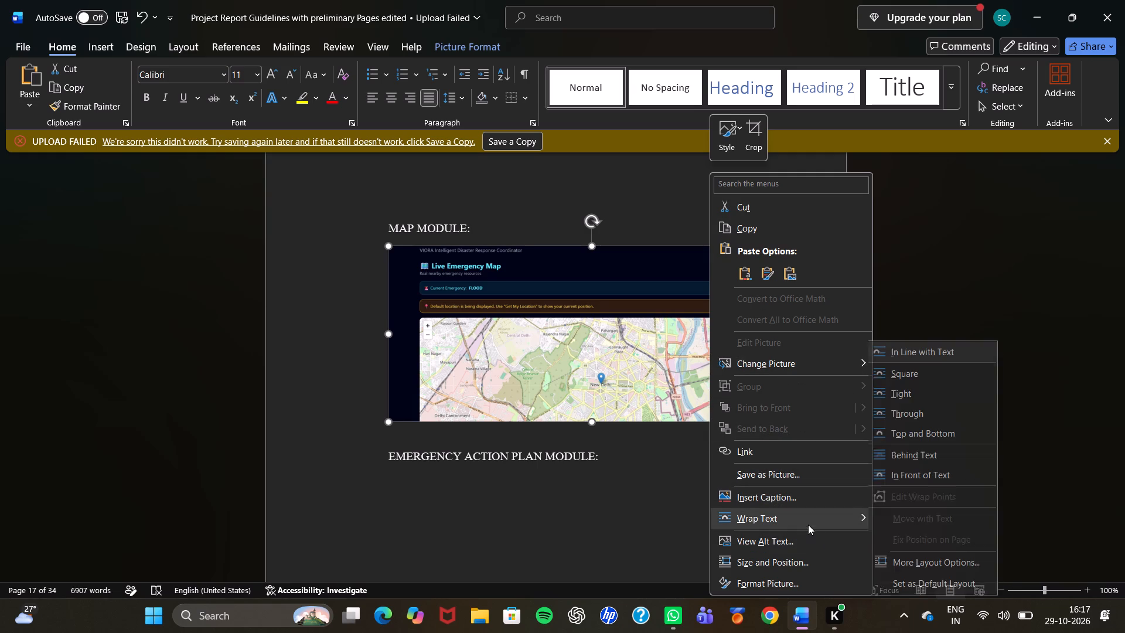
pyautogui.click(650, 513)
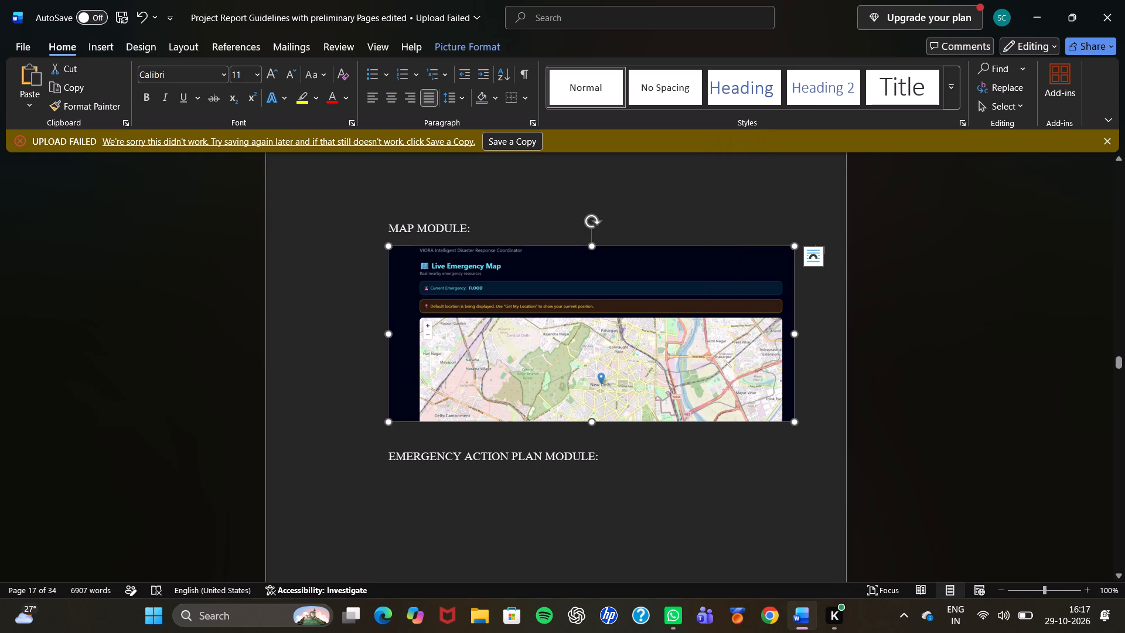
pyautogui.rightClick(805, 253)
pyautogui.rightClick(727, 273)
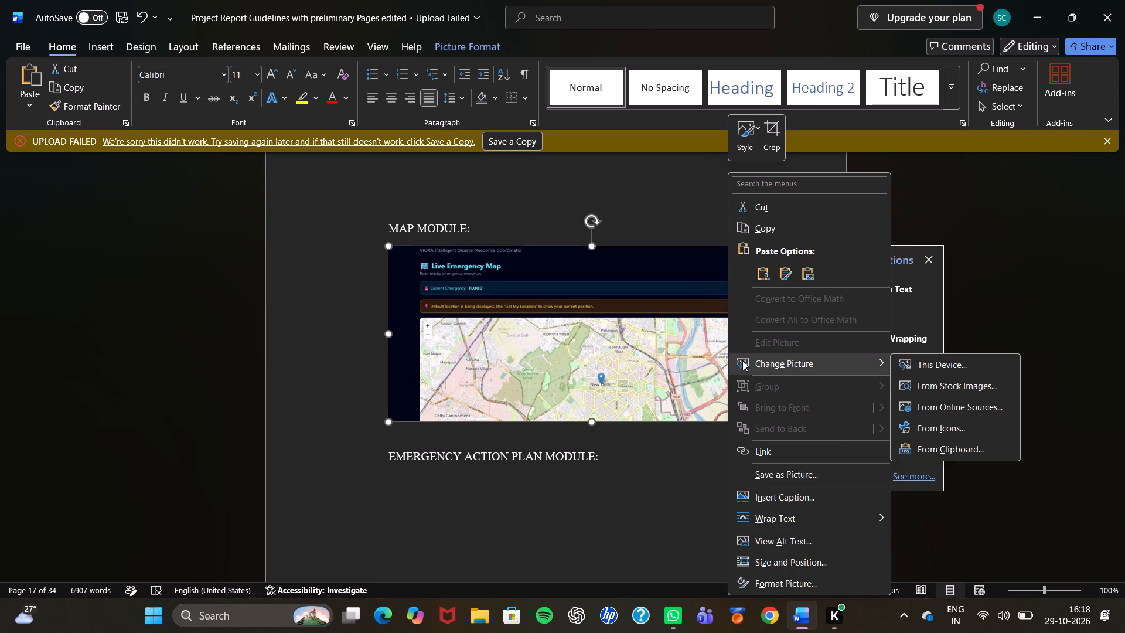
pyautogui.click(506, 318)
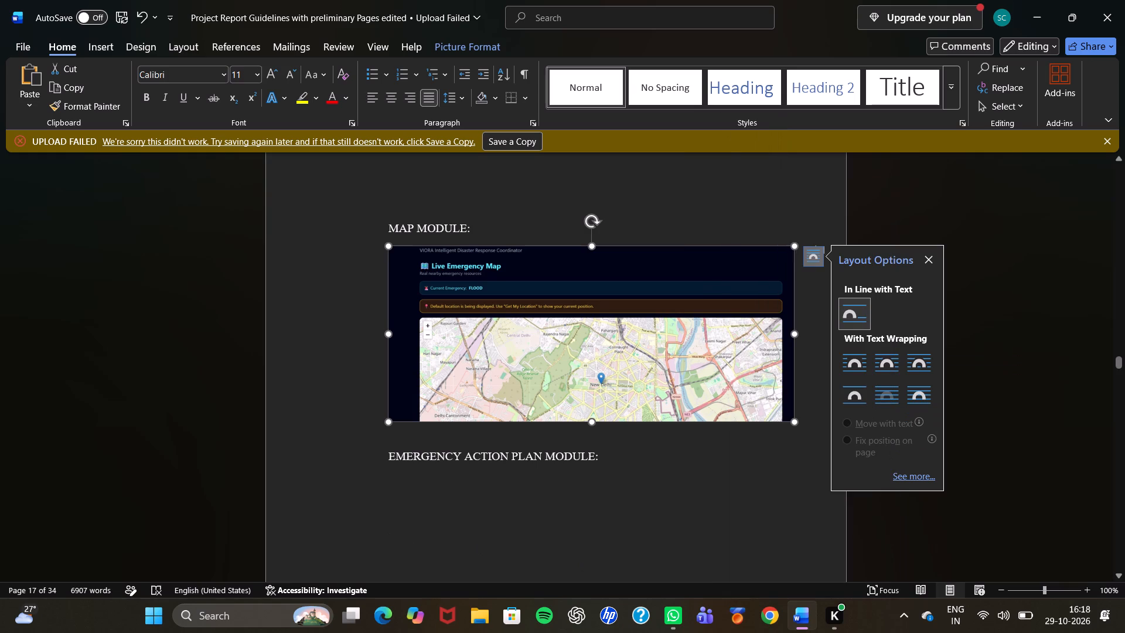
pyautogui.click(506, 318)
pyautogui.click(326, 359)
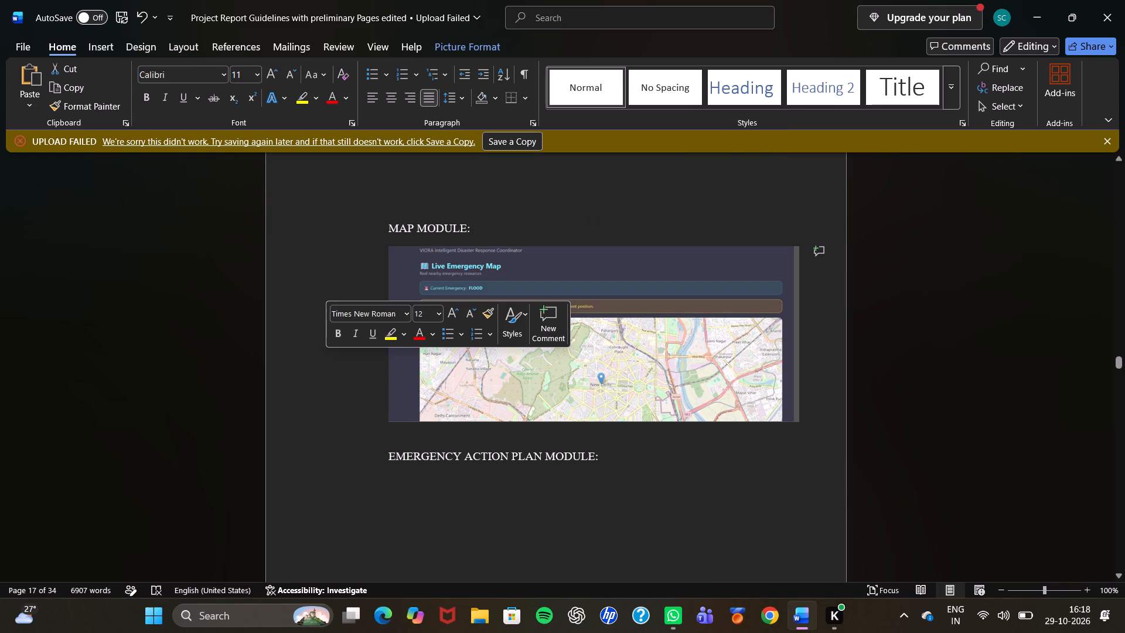
# Crop the narrow dark strip beside the map off the right edge of the MAP MODULE picture.
pyautogui.rightClick(637, 354)
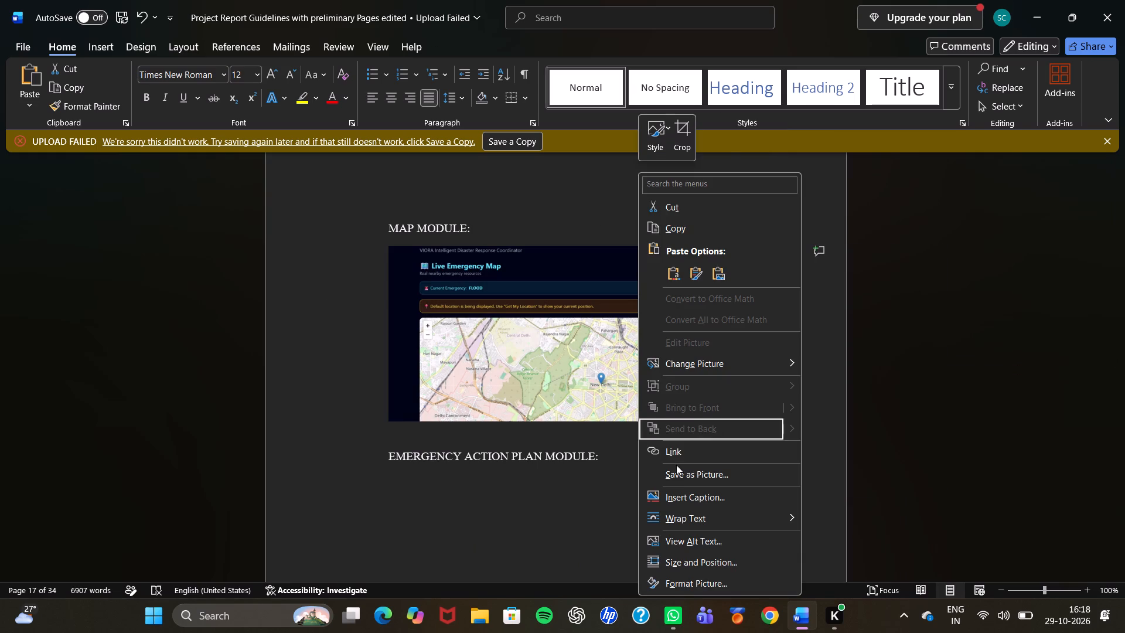
pyautogui.click(684, 127)
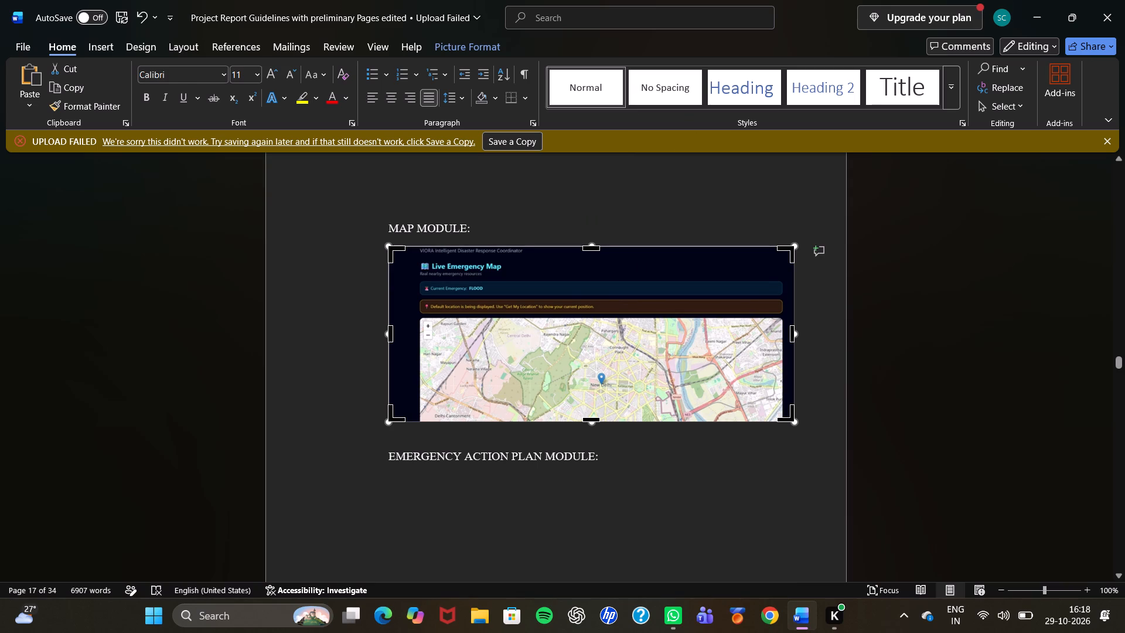
pyautogui.moveTo(794, 333); pyautogui.dragTo(784, 334)
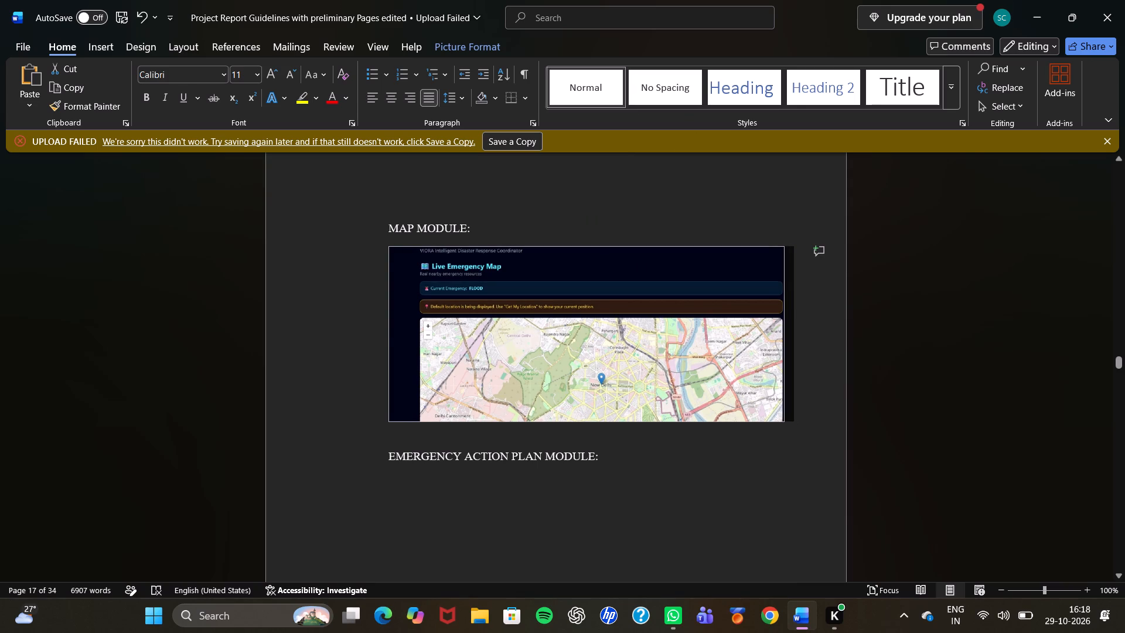
pyautogui.moveTo(784, 334); pyautogui.dragTo(783, 334)
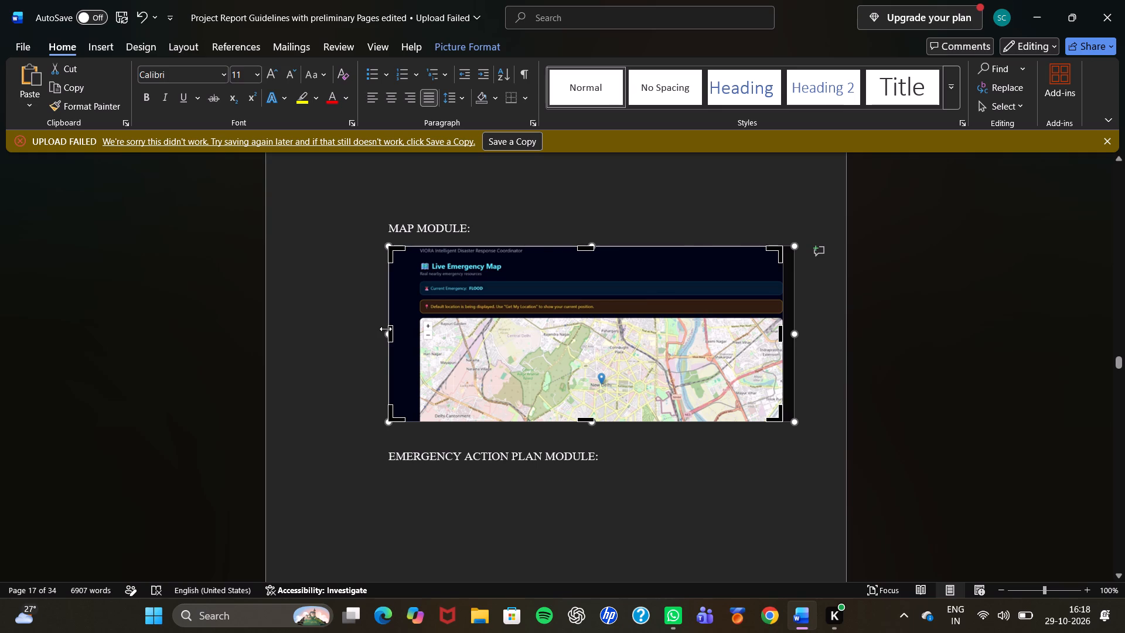
pyautogui.moveTo(386, 329); pyautogui.dragTo(413, 329)
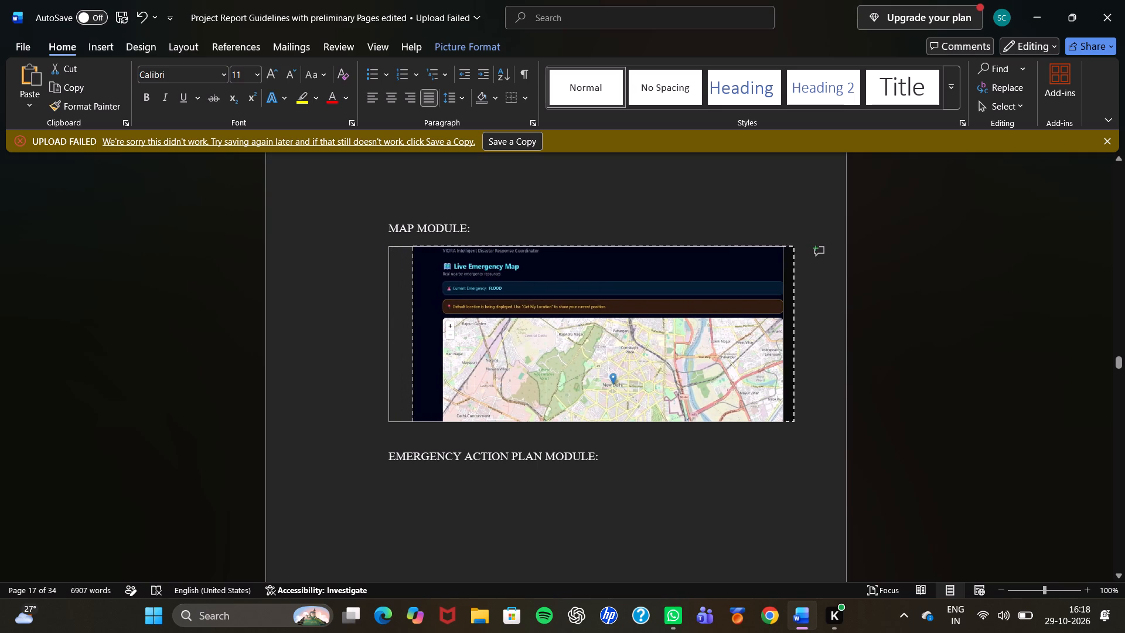
pyautogui.moveTo(413, 329); pyautogui.dragTo(390, 324)
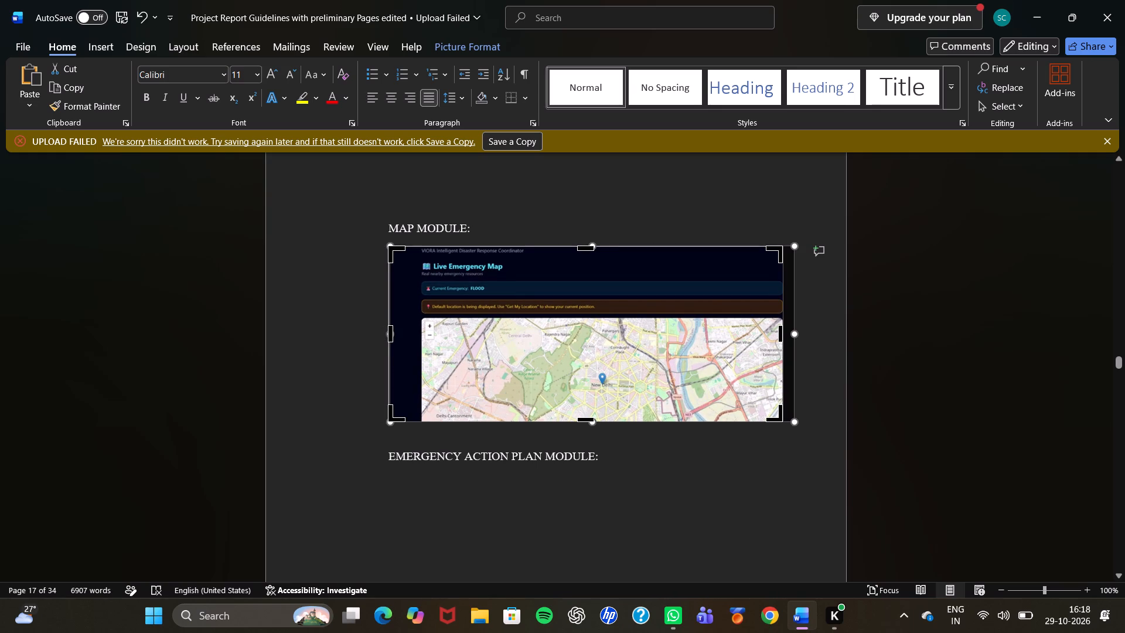
pyautogui.hscroll(2, 384, 330)
pyautogui.click(461, 365)
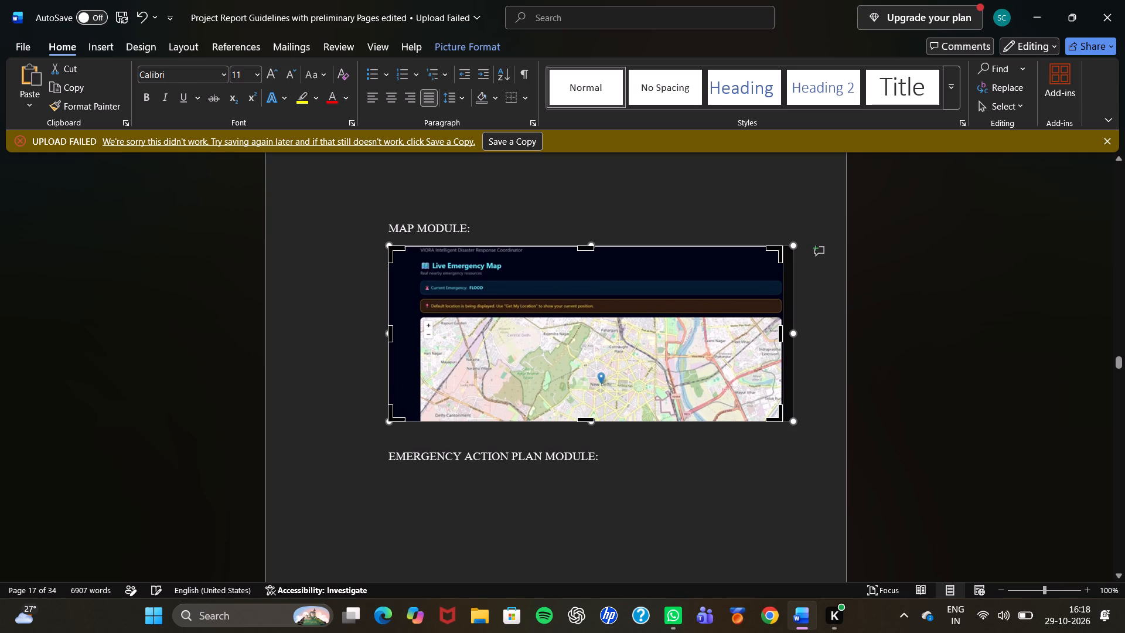
pyautogui.click(340, 298)
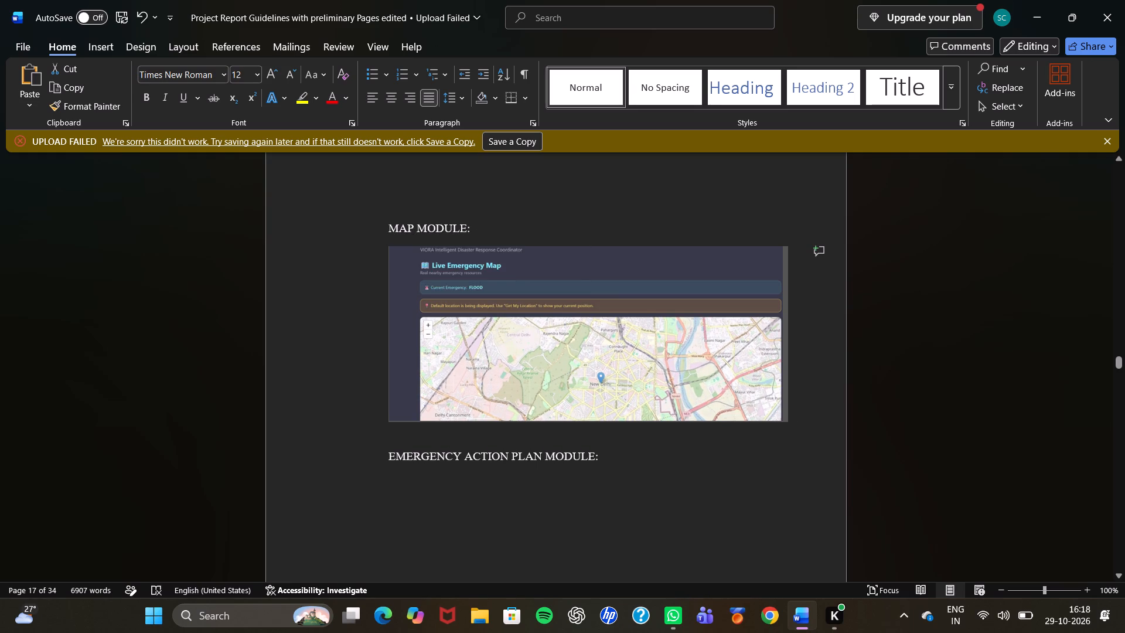
# Crop the dark left margin and the top VIORA subtitle line off the MAP MODULE picture, and add a blank line above it.
pyautogui.click(533, 354)
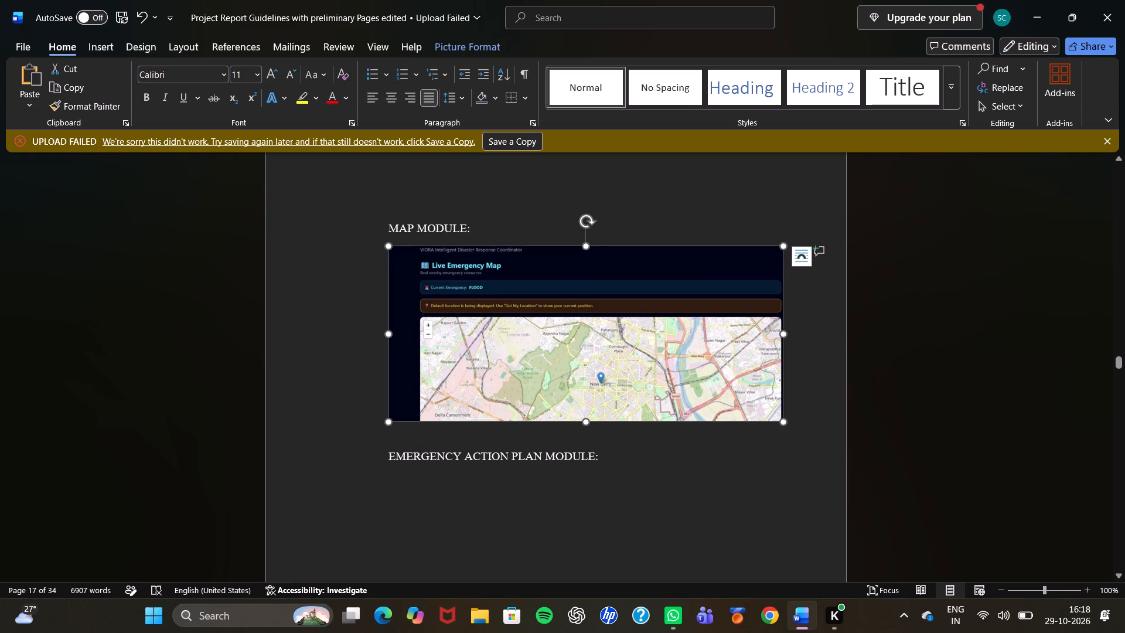
pyautogui.rightClick(439, 277)
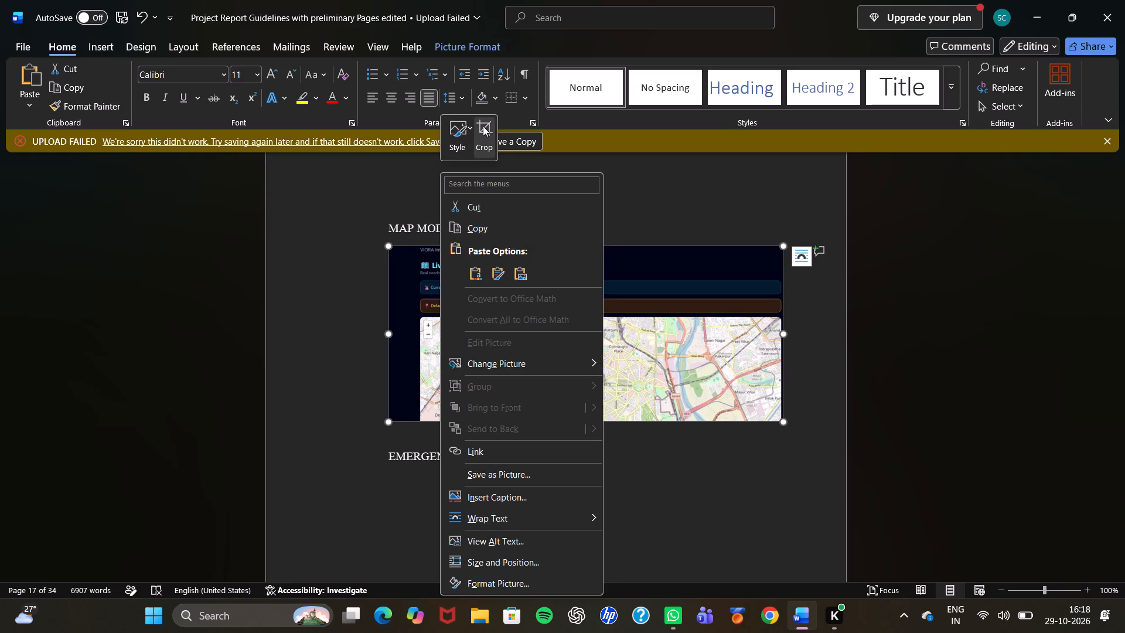
pyautogui.click(483, 126)
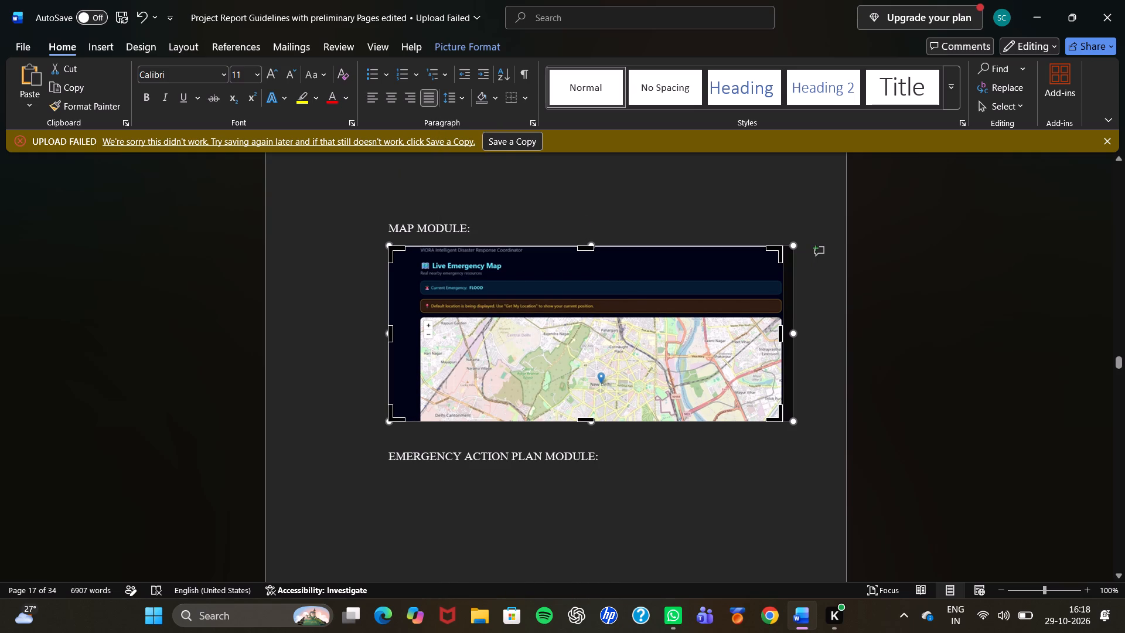
pyautogui.moveTo(394, 253); pyautogui.dragTo(414, 254)
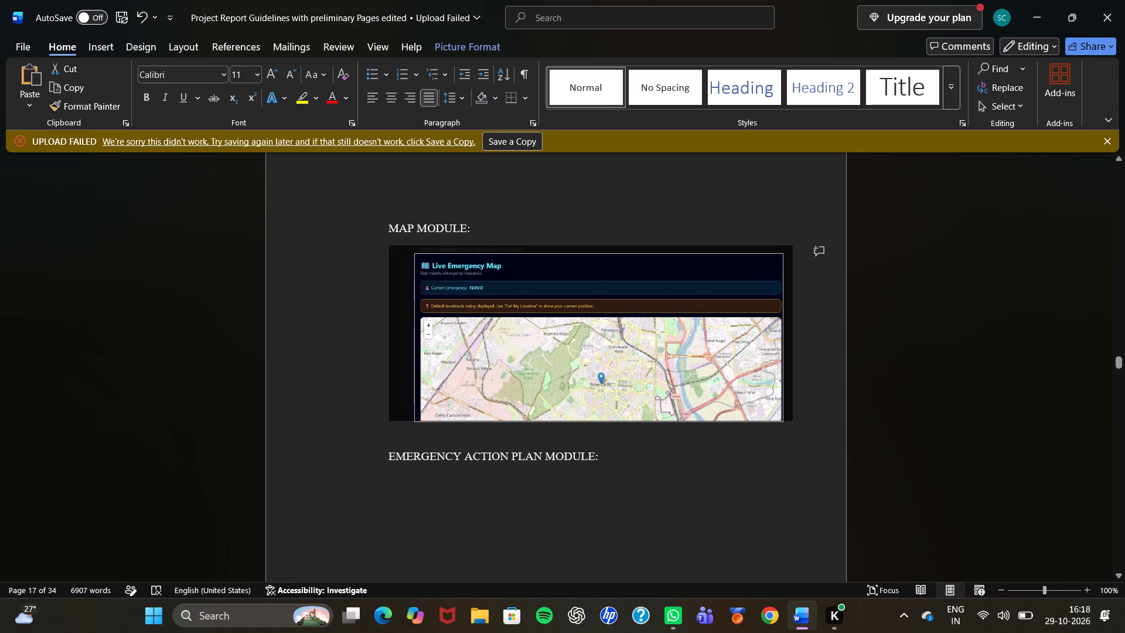
pyautogui.moveTo(414, 254); pyautogui.dragTo(418, 256)
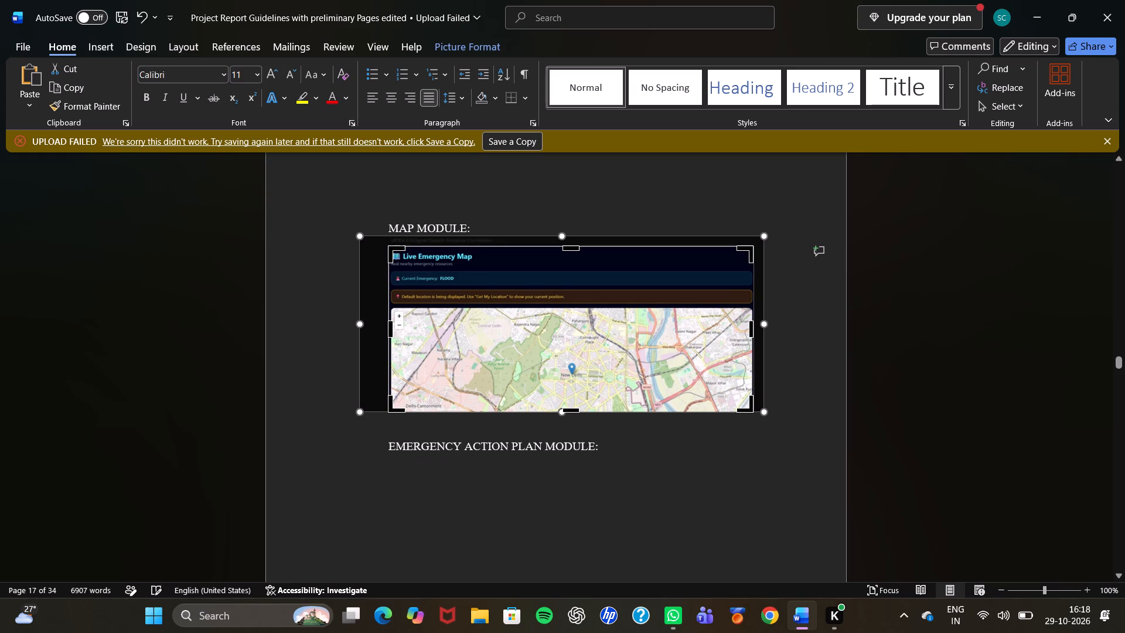
pyautogui.press('Return')
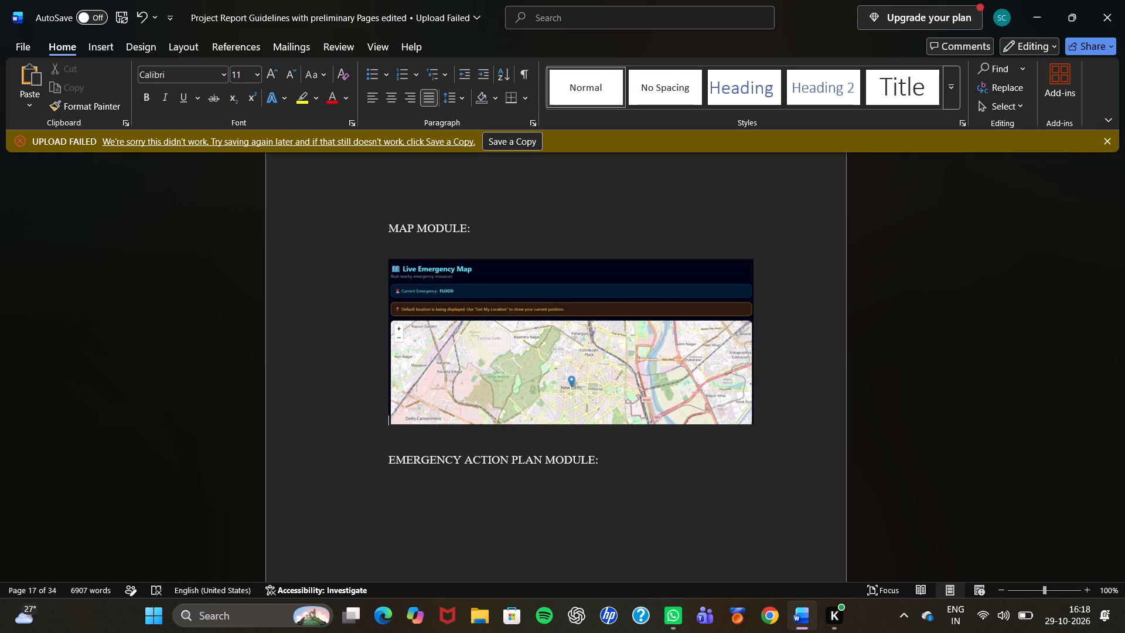
pyautogui.scroll(-1, 418, 256)
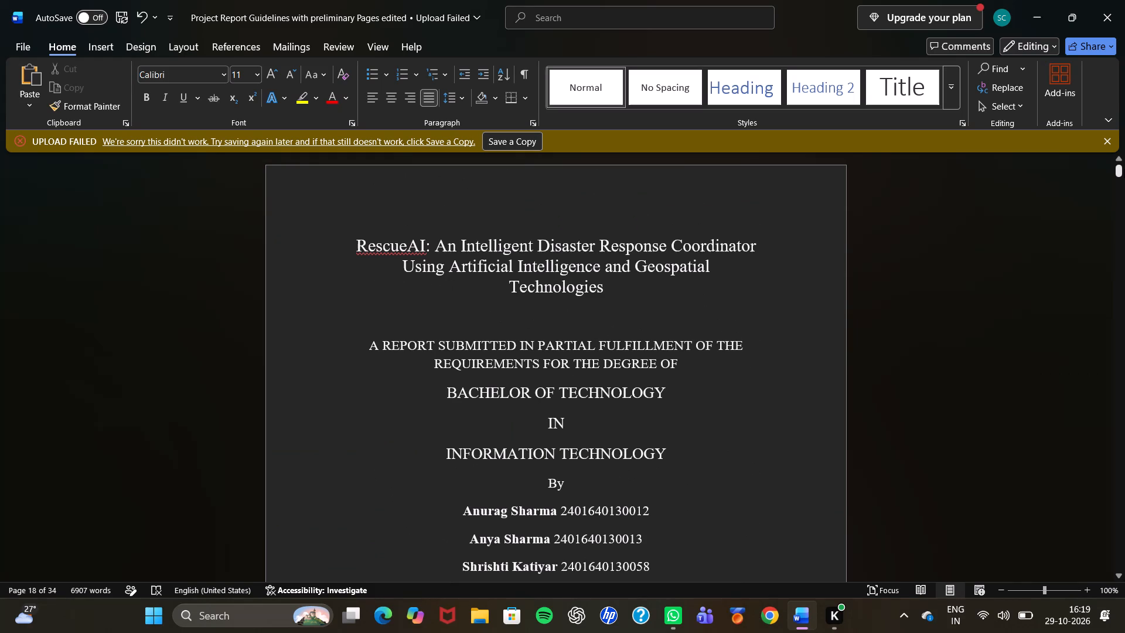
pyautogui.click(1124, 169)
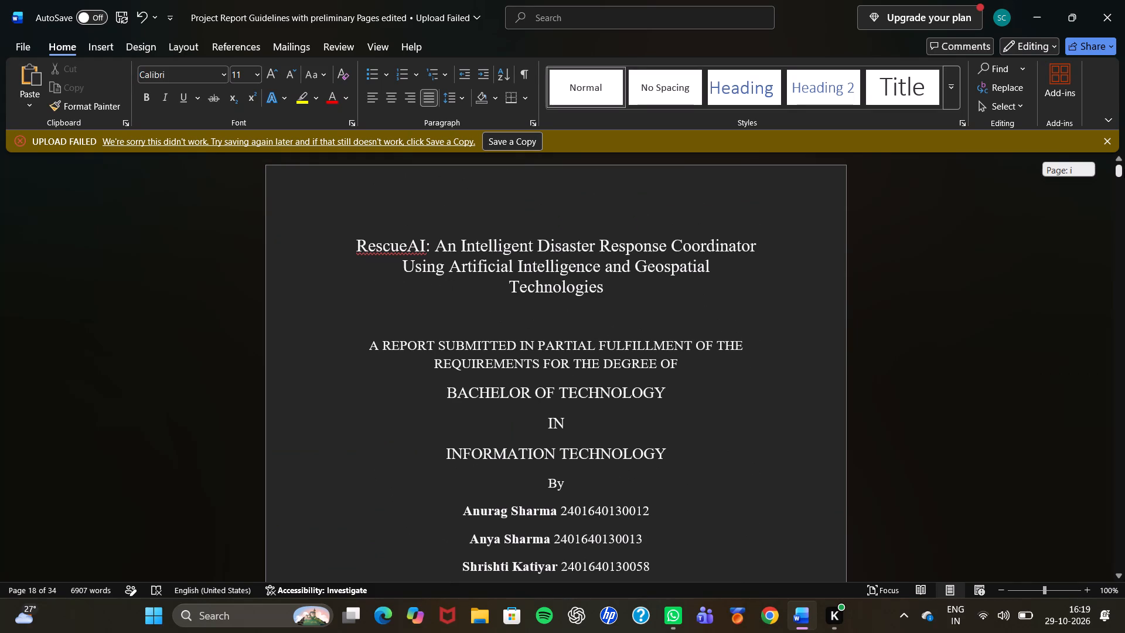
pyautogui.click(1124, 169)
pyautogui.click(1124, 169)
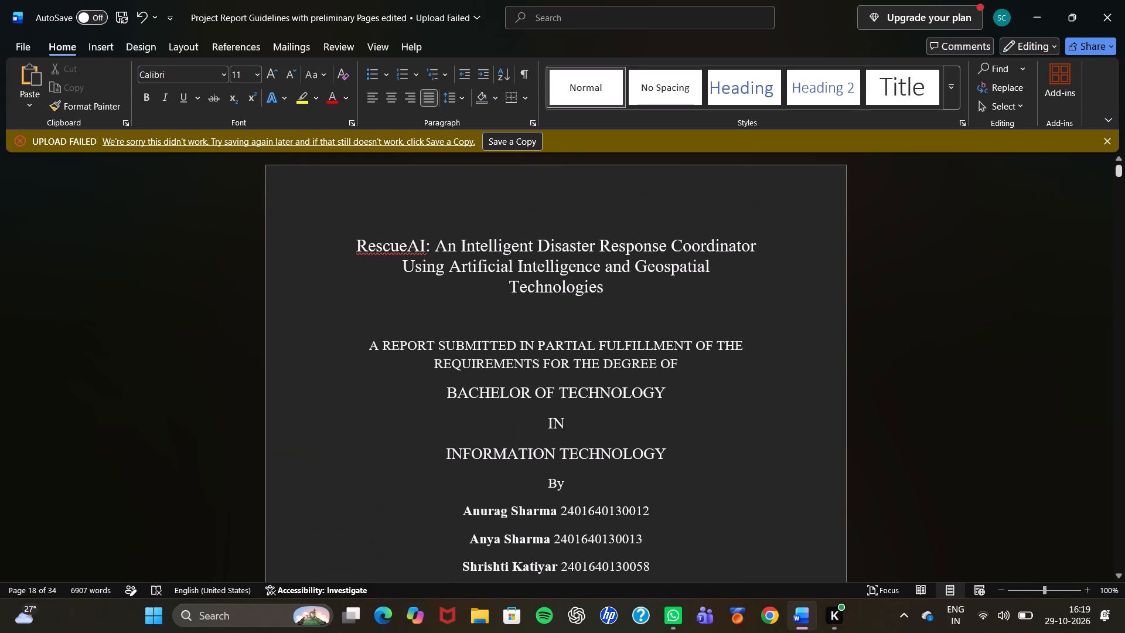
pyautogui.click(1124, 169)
# Review the report pages from the cover through the software and technology table in Chapter 3, and back to the cover.
pyautogui.moveTo(1115, 171); pyautogui.dragTo(1112, 183)
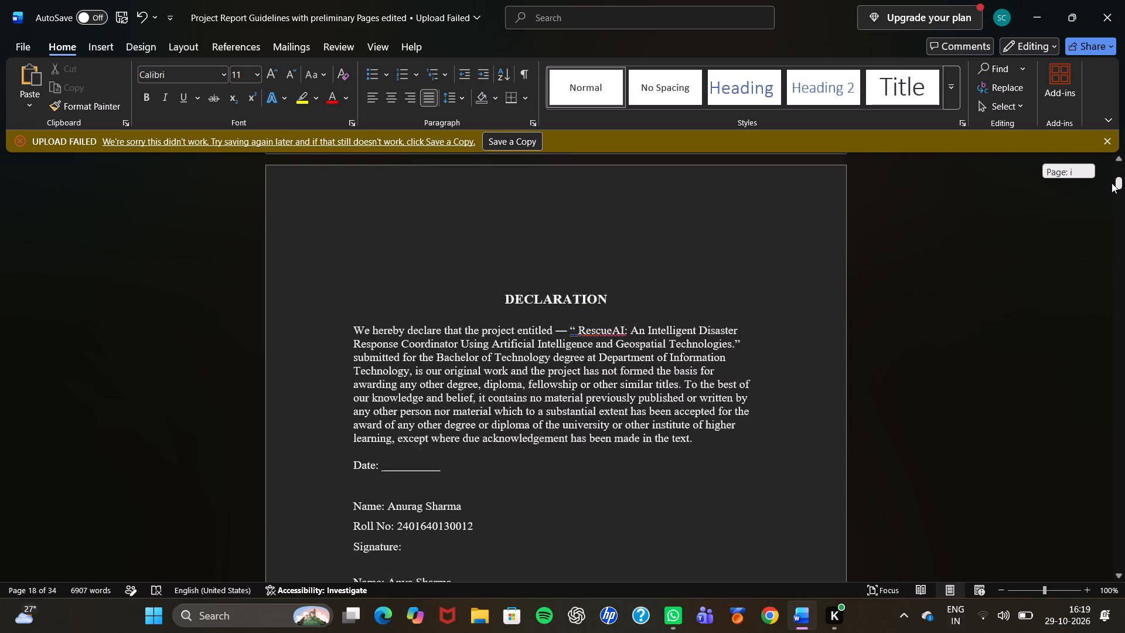
pyautogui.moveTo(1112, 183); pyautogui.dragTo(1104, 203)
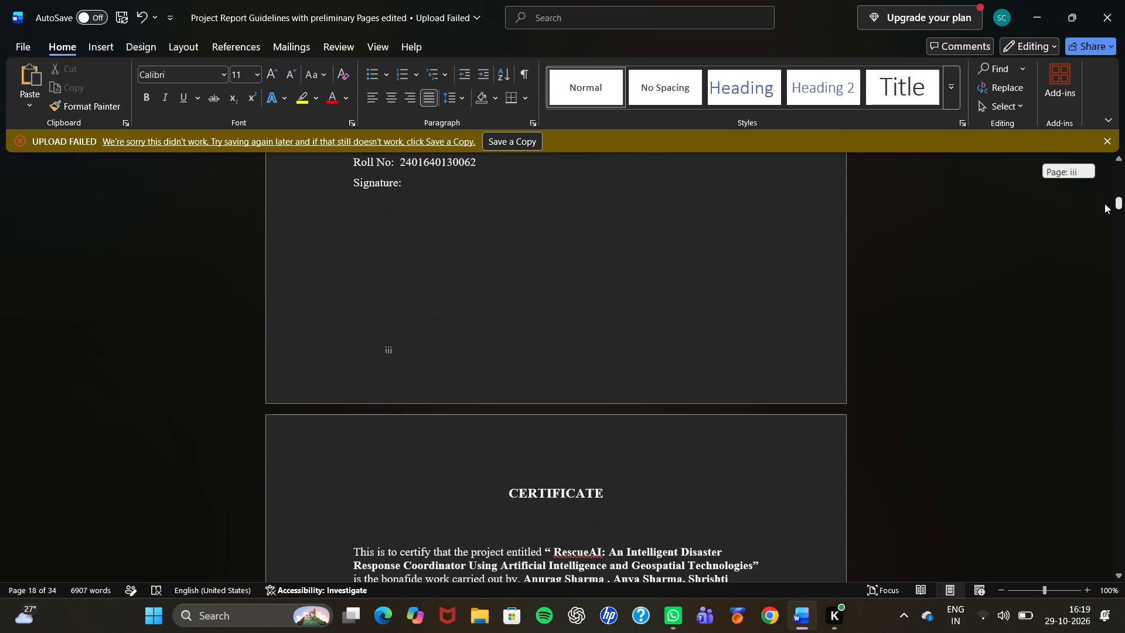
pyautogui.moveTo(1104, 203); pyautogui.dragTo(1102, 231)
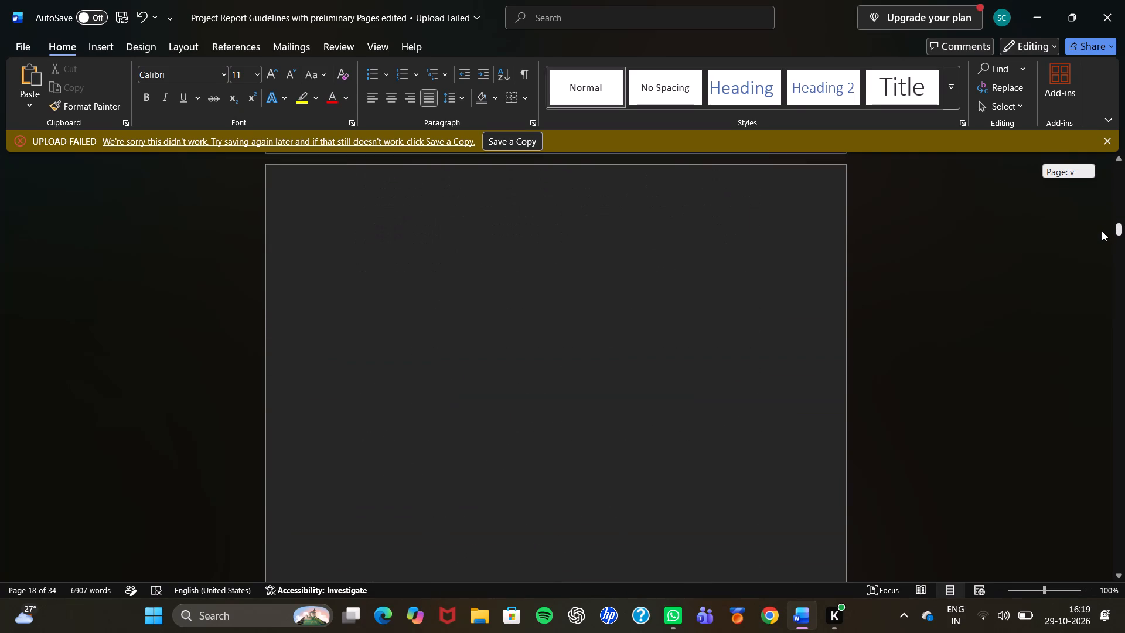
pyautogui.moveTo(1102, 231); pyautogui.dragTo(1095, 321)
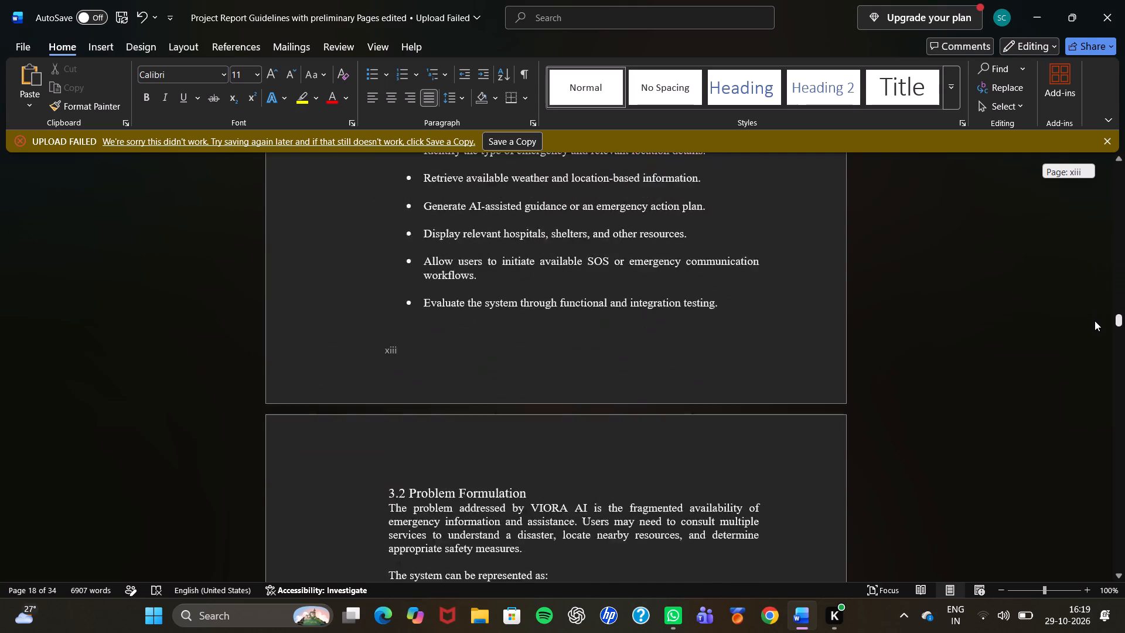
pyautogui.moveTo(1095, 321); pyautogui.dragTo(1098, 333)
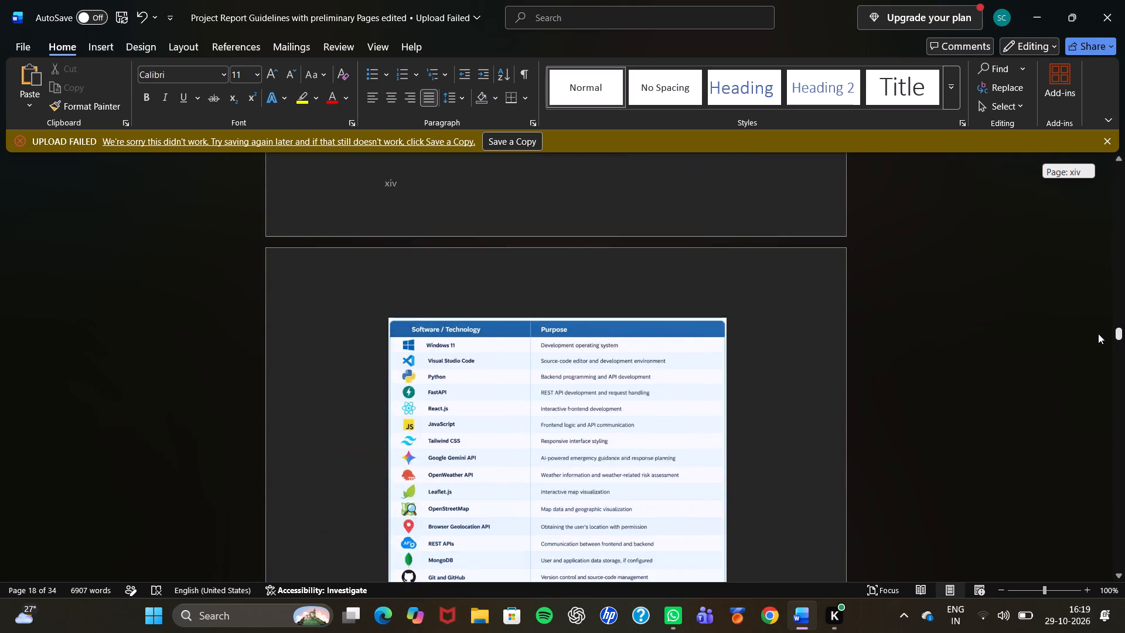
pyautogui.moveTo(1098, 333); pyautogui.dragTo(1105, 257)
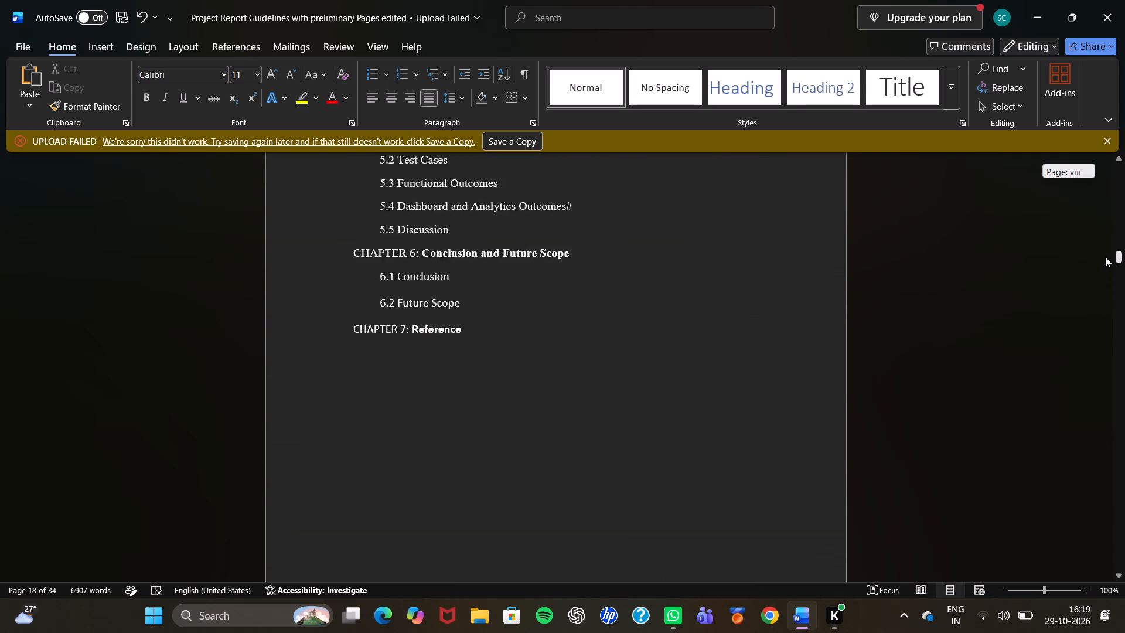
pyautogui.moveTo(1105, 257); pyautogui.dragTo(1112, 233)
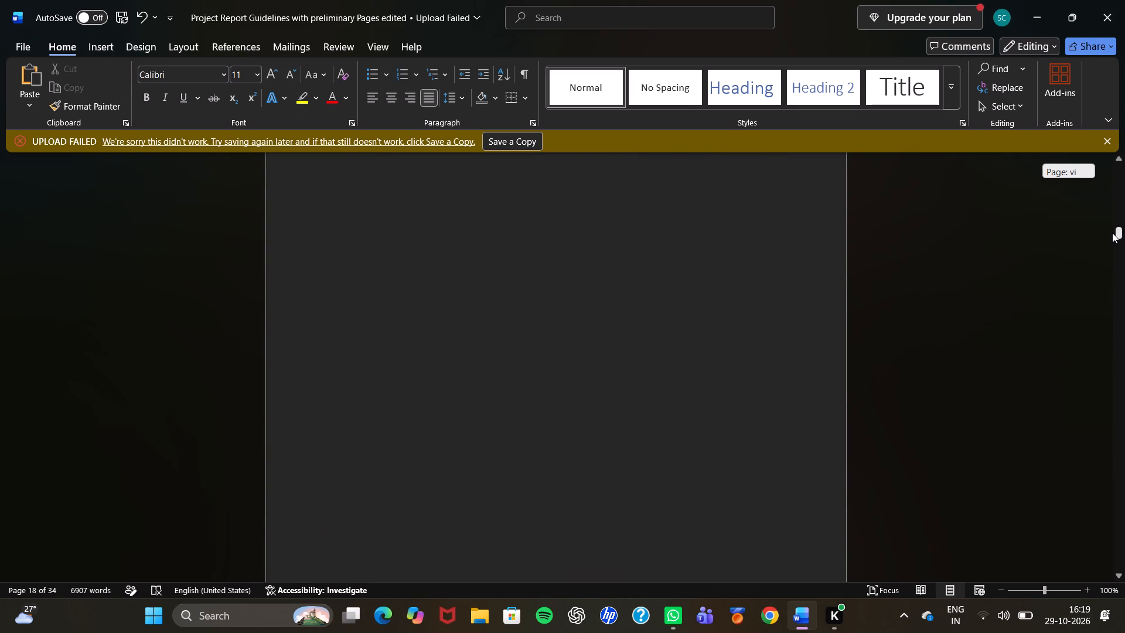
pyautogui.moveTo(1112, 233); pyautogui.dragTo(1111, 183)
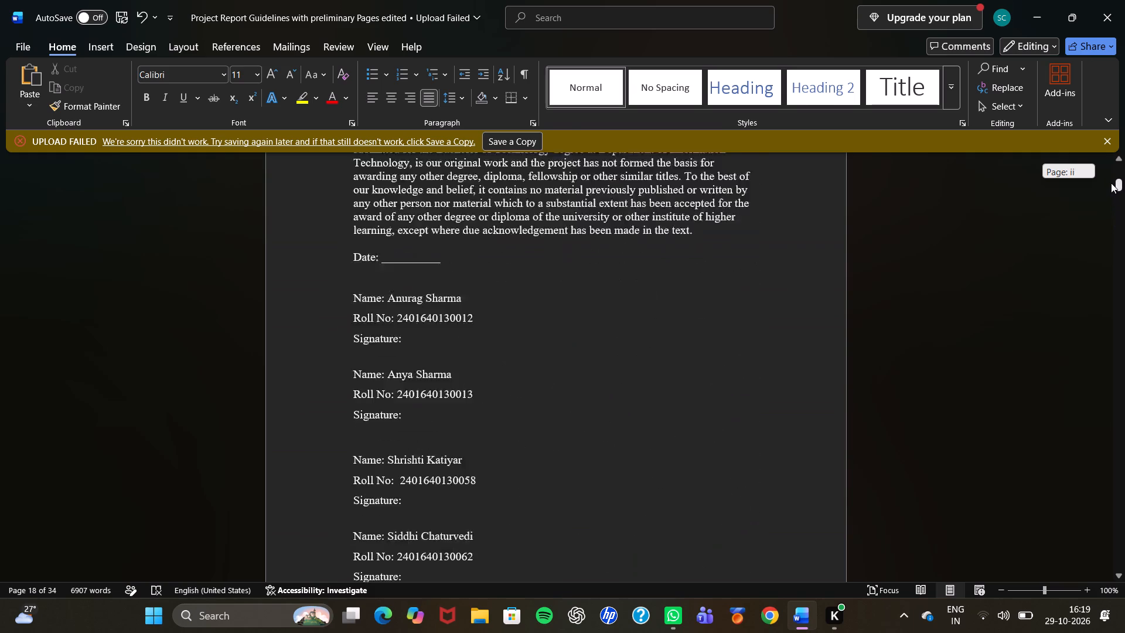
pyautogui.moveTo(1111, 183); pyautogui.dragTo(1111, 183)
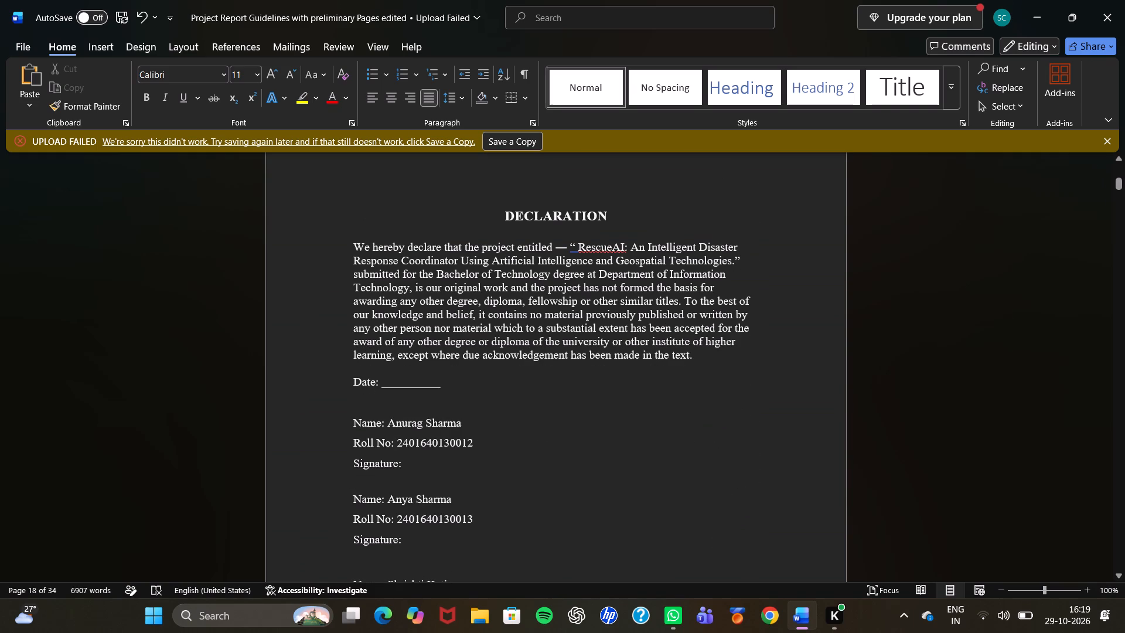
pyautogui.moveTo(1116, 183); pyautogui.dragTo(1117, 162)
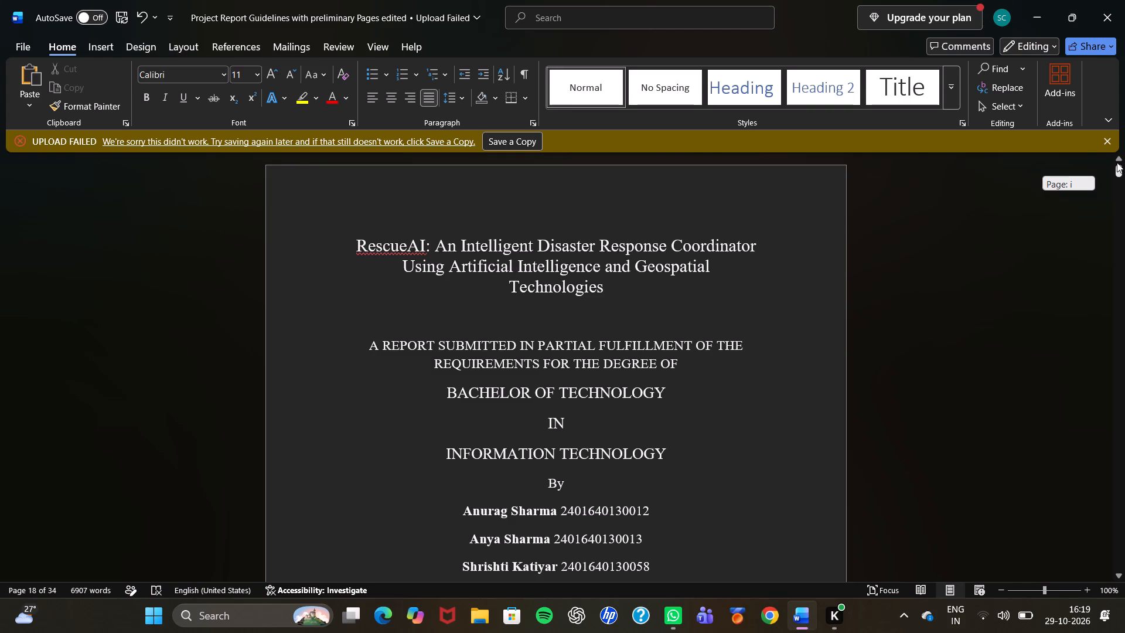
pyautogui.moveTo(1117, 162); pyautogui.dragTo(1110, 175)
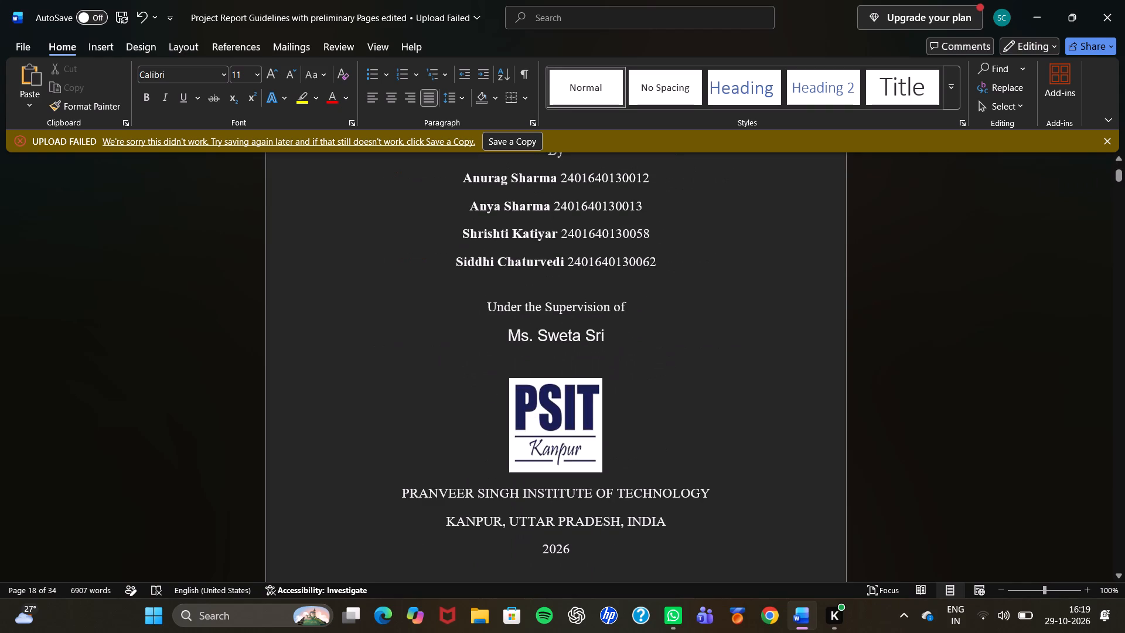
# Apply justified alignment to the entire report, and switch all of it to centred alignment.
pyautogui.click(550, 253)
pyautogui.hotkey('ctrl', 'a')
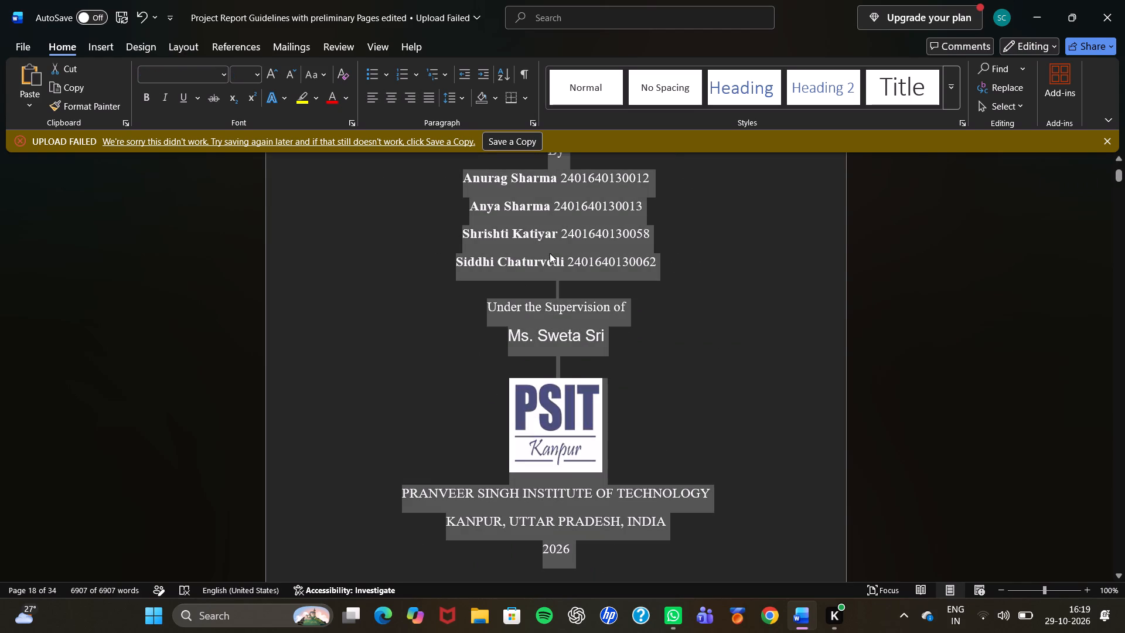
pyautogui.click(428, 91)
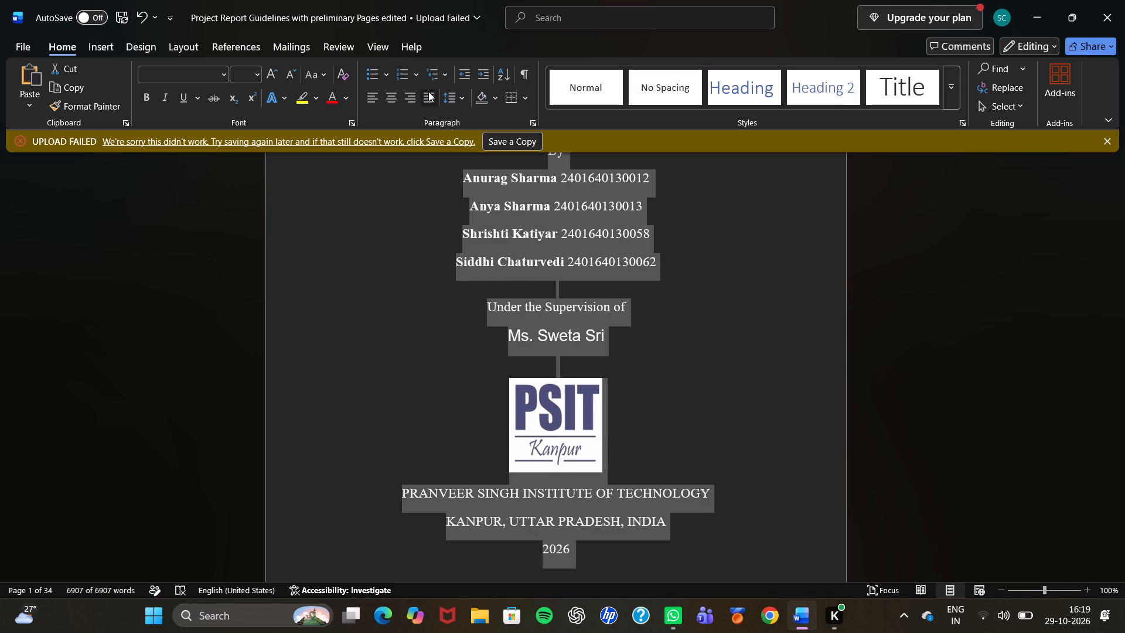
pyautogui.click(425, 94)
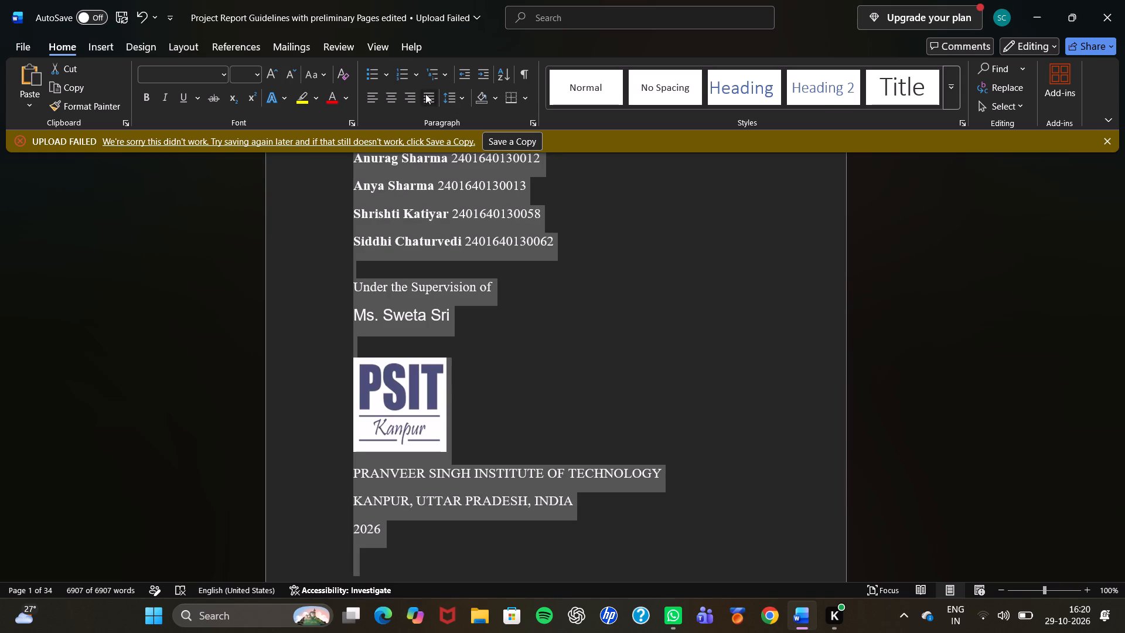
pyautogui.click(393, 97)
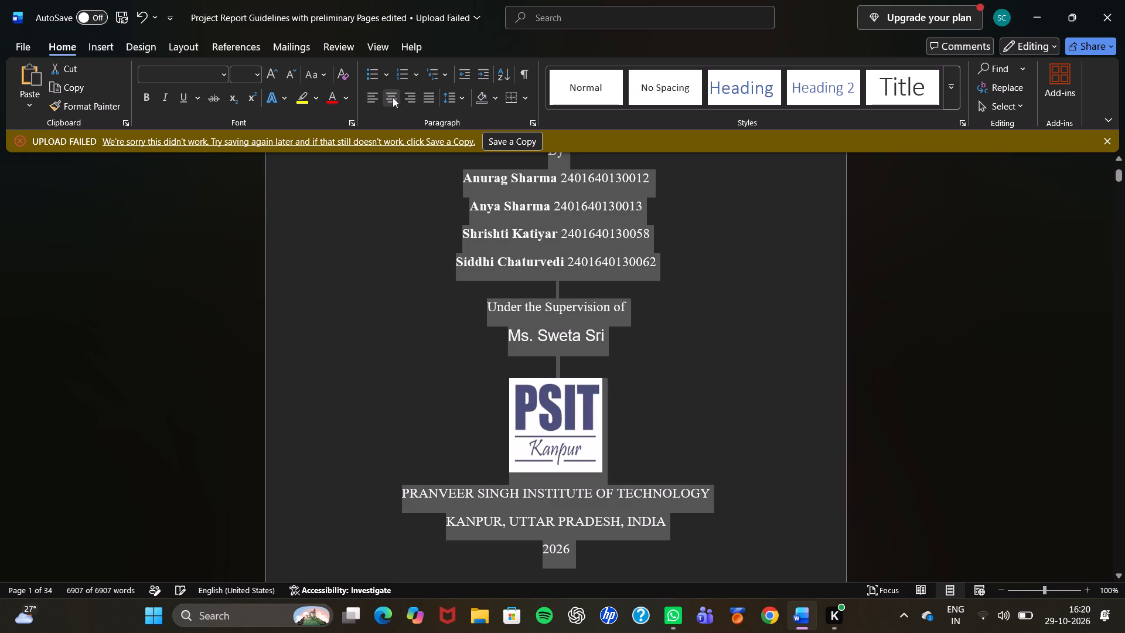
pyautogui.scroll(-2, 735, 281)
pyautogui.scroll(1, 735, 281)
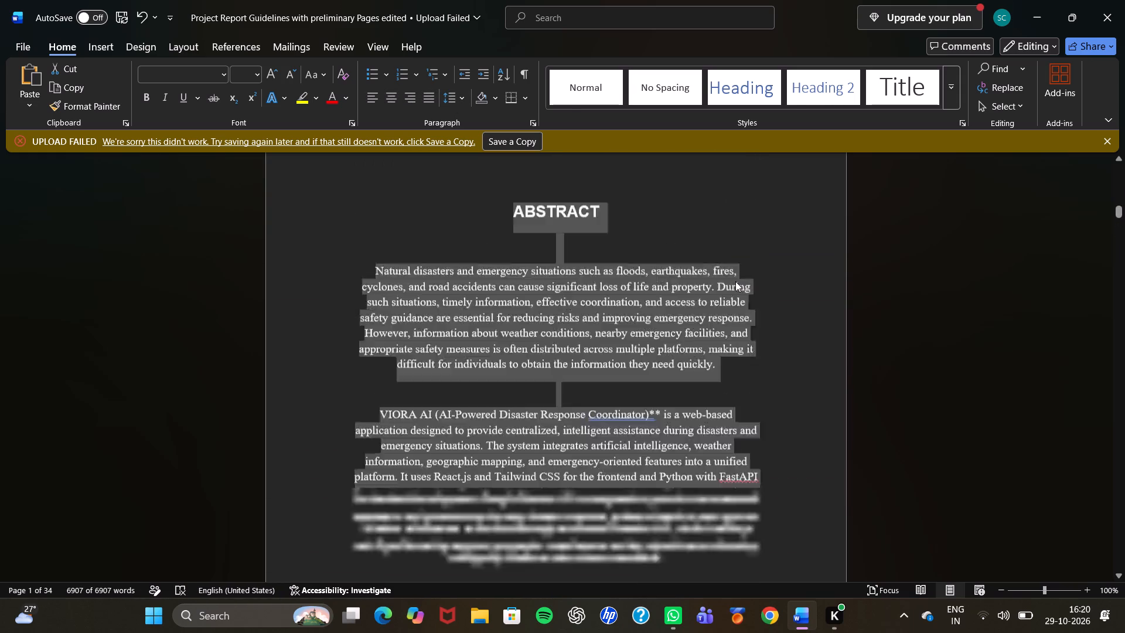
pyautogui.scroll(1, 735, 281)
pyautogui.scroll(-1, 735, 281)
pyautogui.scroll(1, 735, 281)
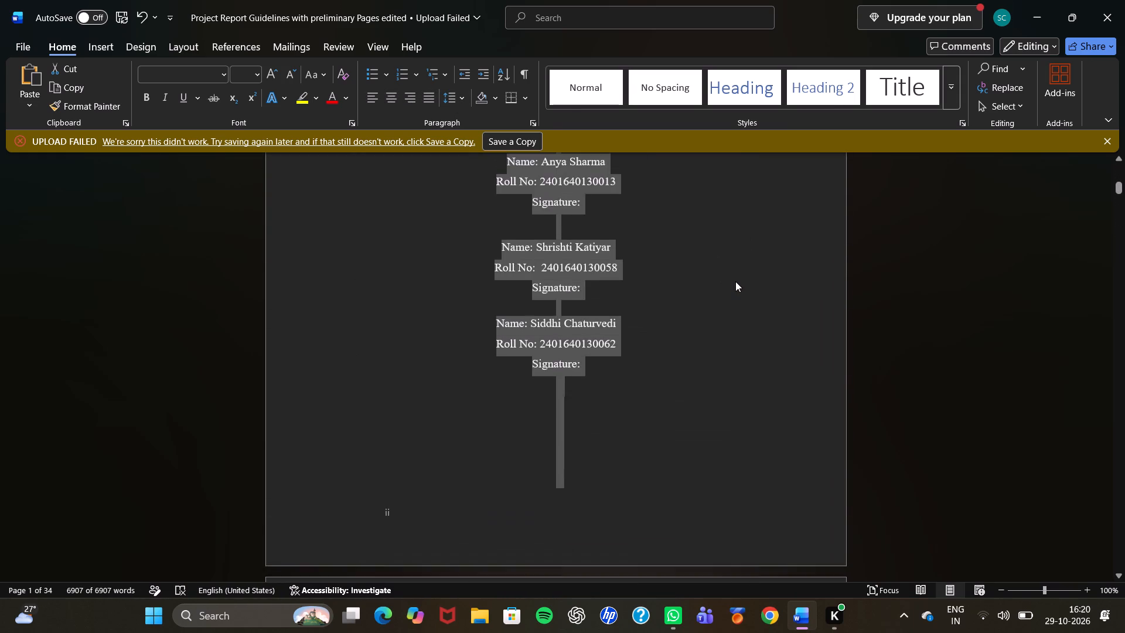
pyautogui.scroll(-1, 735, 281)
pyautogui.click(748, 313)
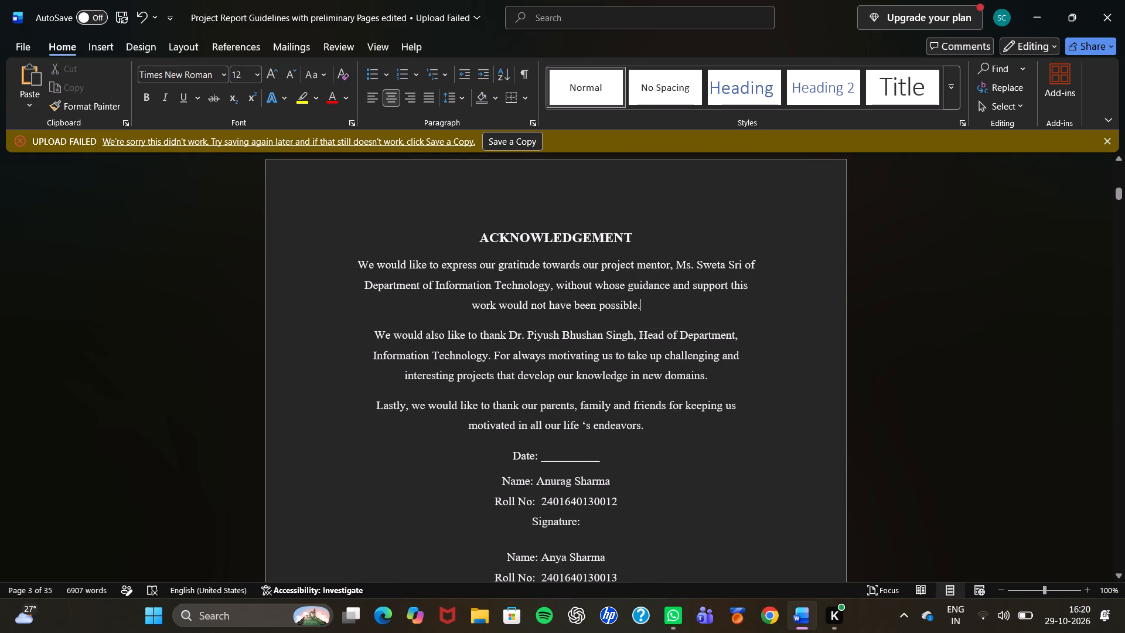
# Justify all text from the ACKNOWLEDGEMENT heading to the end of the report.
pyautogui.moveTo(474, 230); pyautogui.dragTo(780, 632)
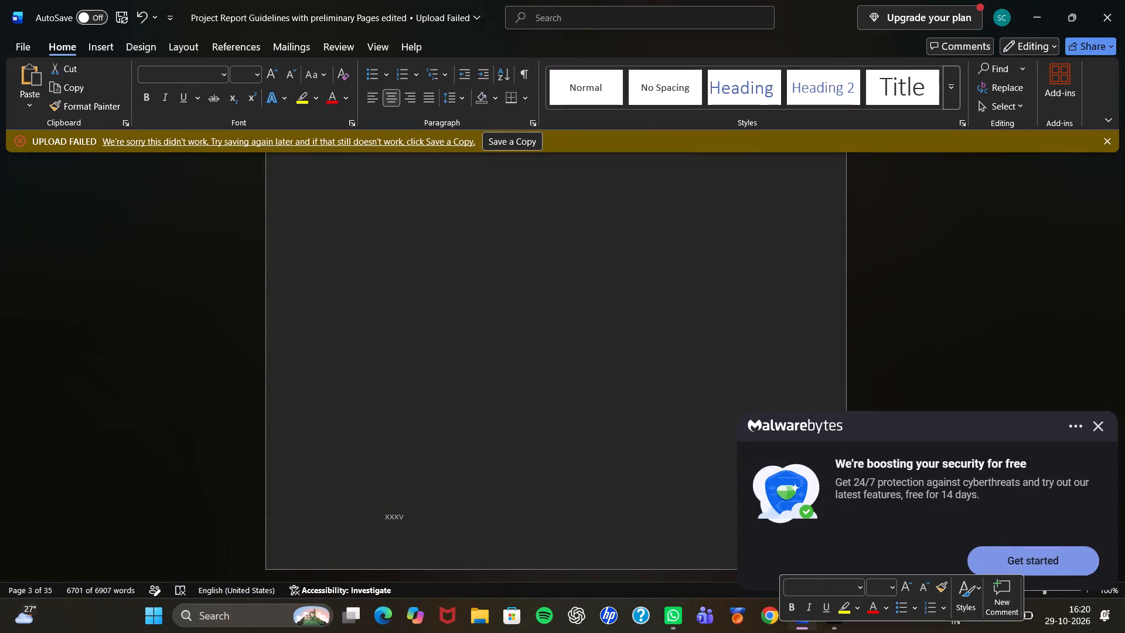
pyautogui.click(427, 101)
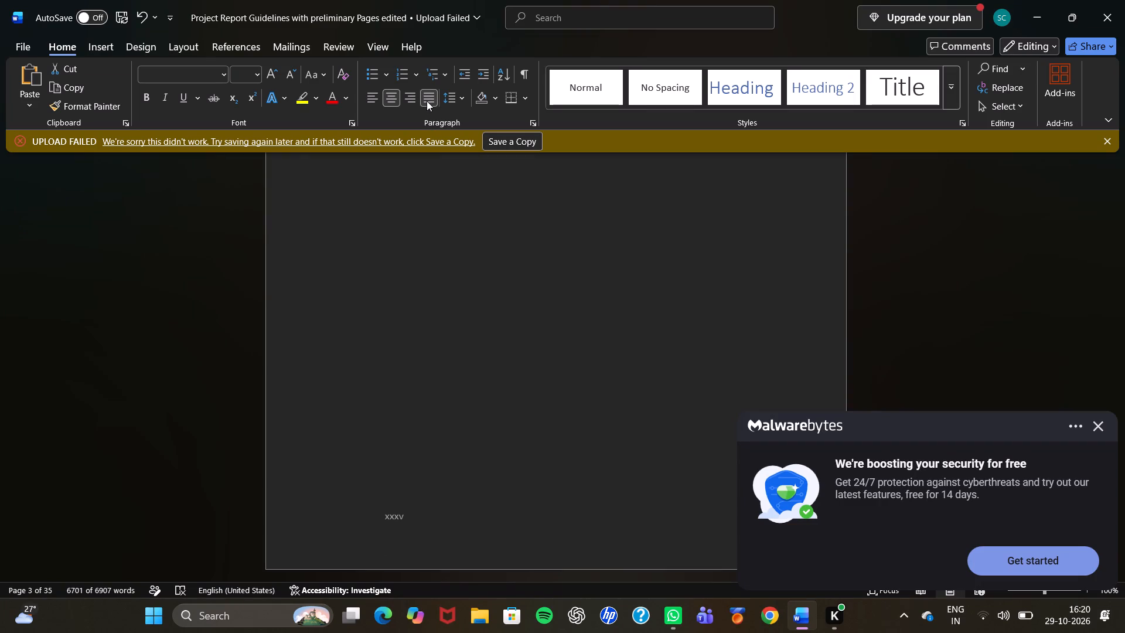
# Make the 5.5 Discussion heading bold.
pyautogui.scroll(2, 511, 246)
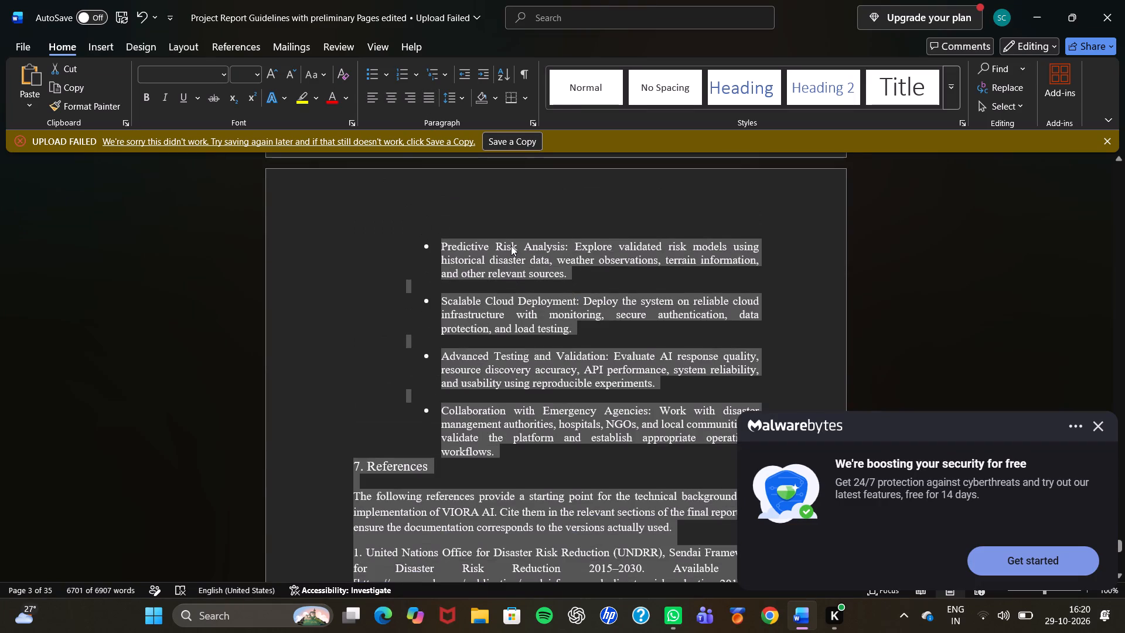
pyautogui.scroll(3, 511, 246)
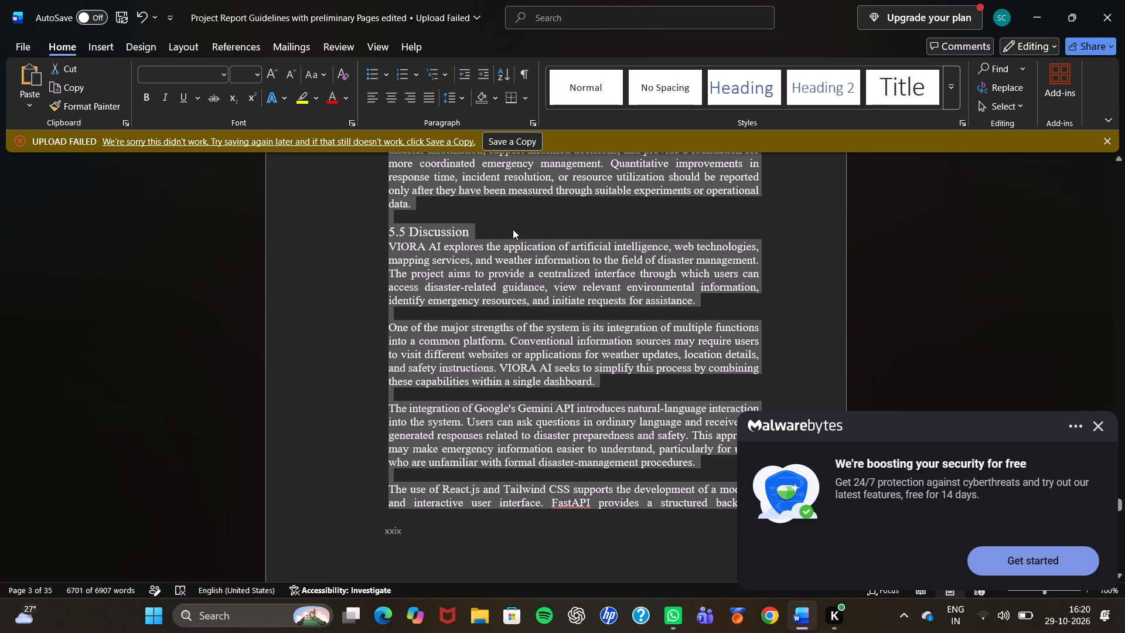
pyautogui.click(513, 229)
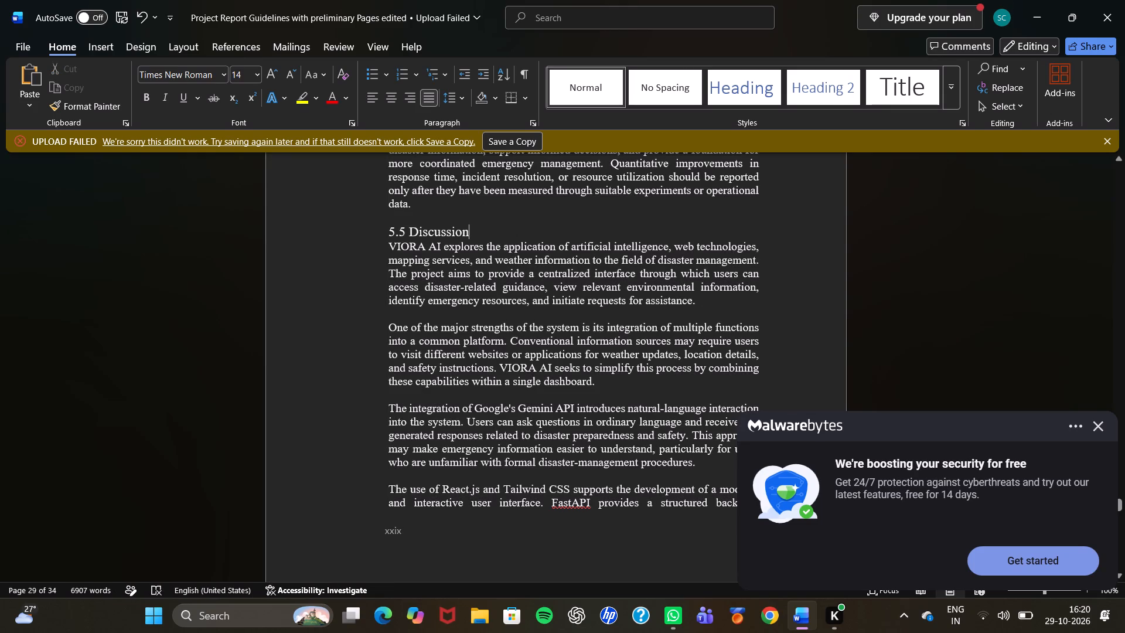
pyautogui.moveTo(468, 232); pyautogui.dragTo(385, 231)
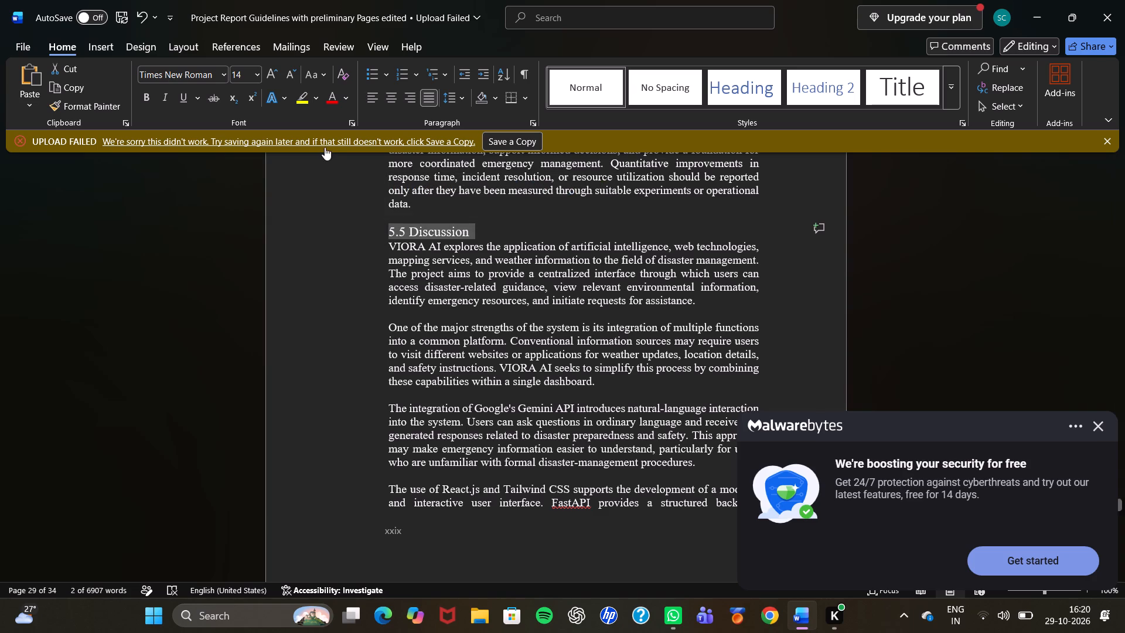
pyautogui.click(143, 99)
# Set the line spacing of the paragraphs under 5.5 Discussion on page xxix to 1.5.
pyautogui.click(457, 234)
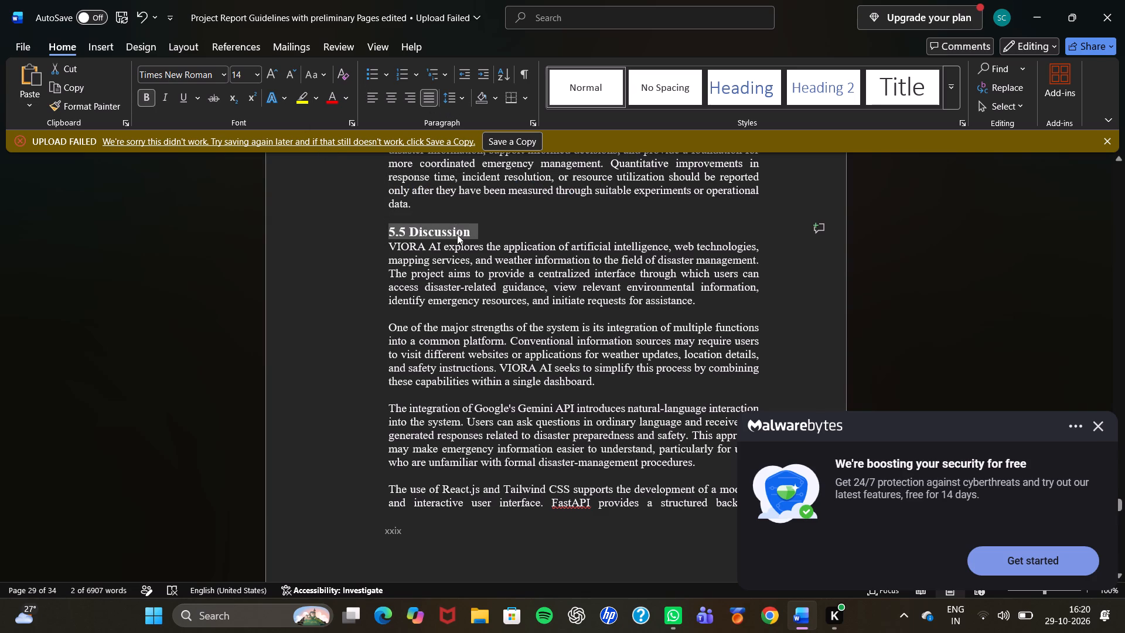
pyautogui.hscroll(-1, 408, 236)
pyautogui.moveTo(384, 244); pyautogui.dragTo(478, 345)
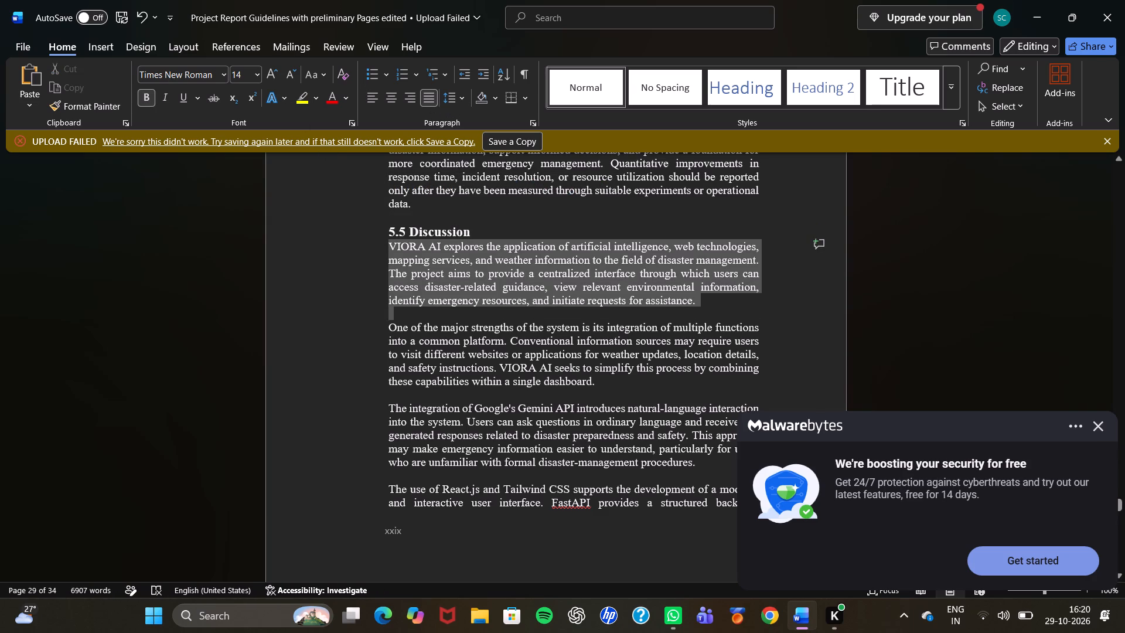
pyautogui.moveTo(478, 345); pyautogui.dragTo(732, 533)
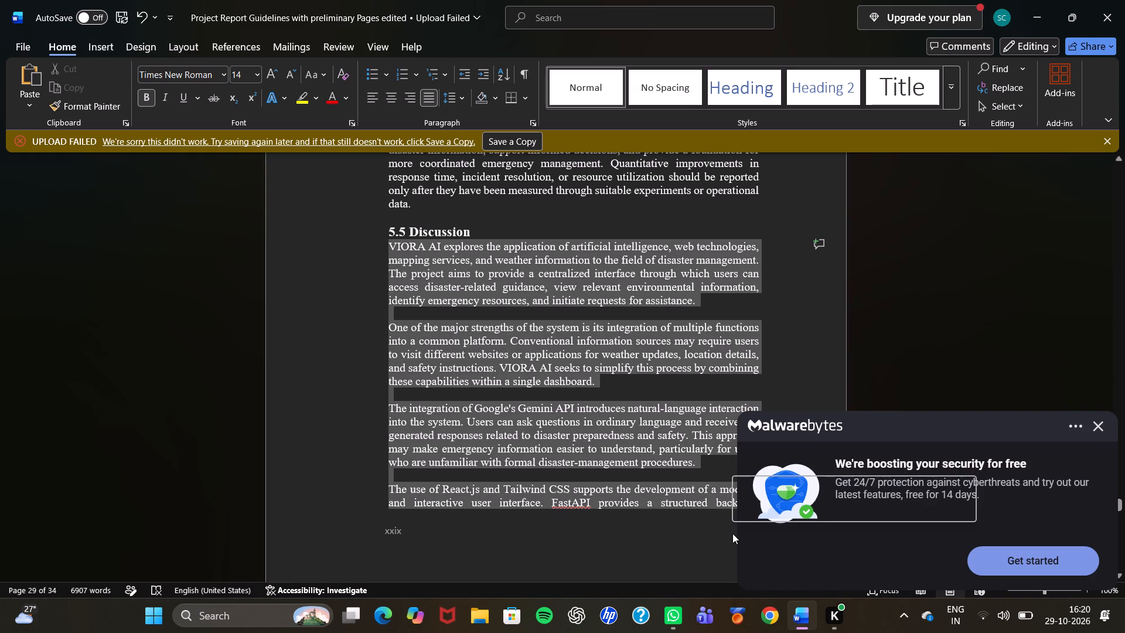
pyautogui.click(461, 96)
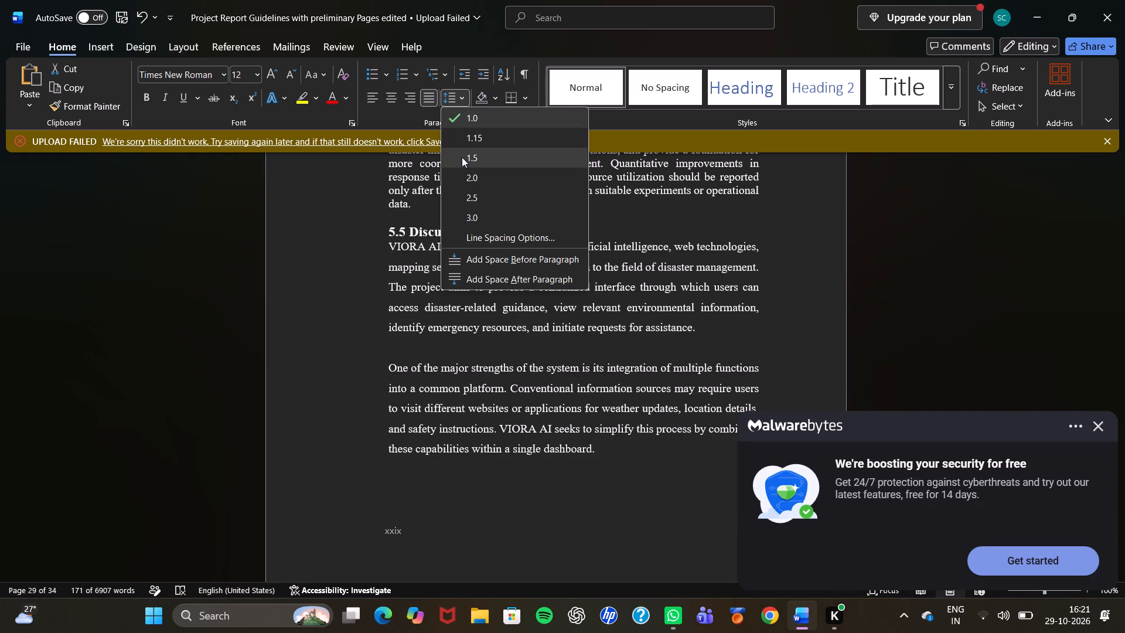
pyautogui.click(462, 157)
# Insert a blank line between the 5.5 Discussion heading and its first paragraph.
pyautogui.click(478, 230)
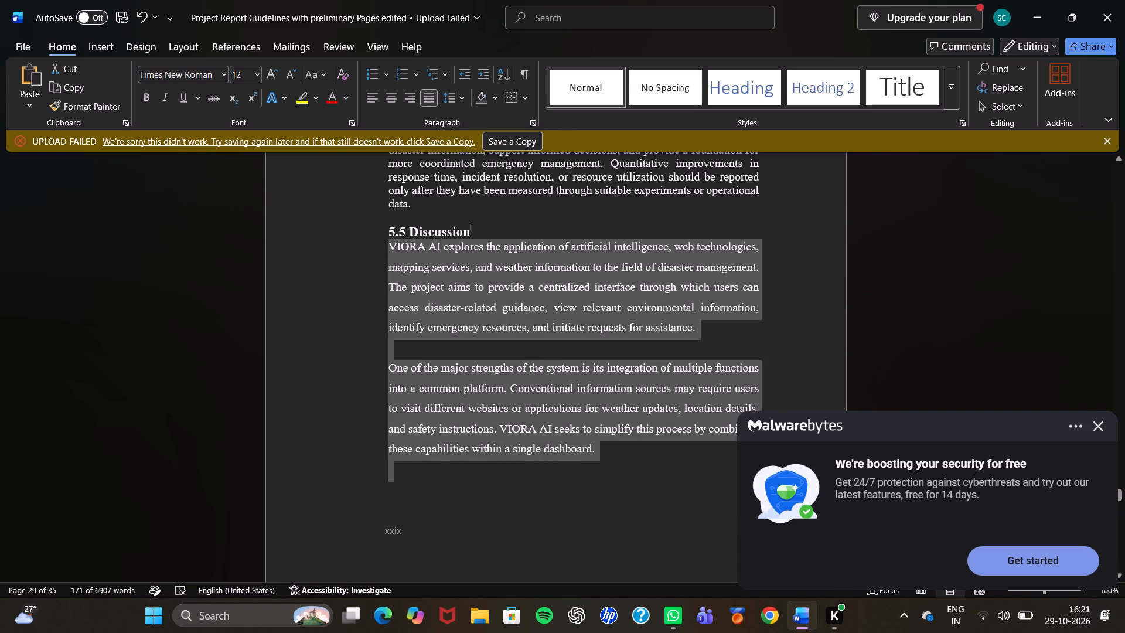
pyautogui.press('Return')
# Dismiss the Malwarebytes notification covering part of the Chapter 5 pages.
pyautogui.scroll(1, 478, 230)
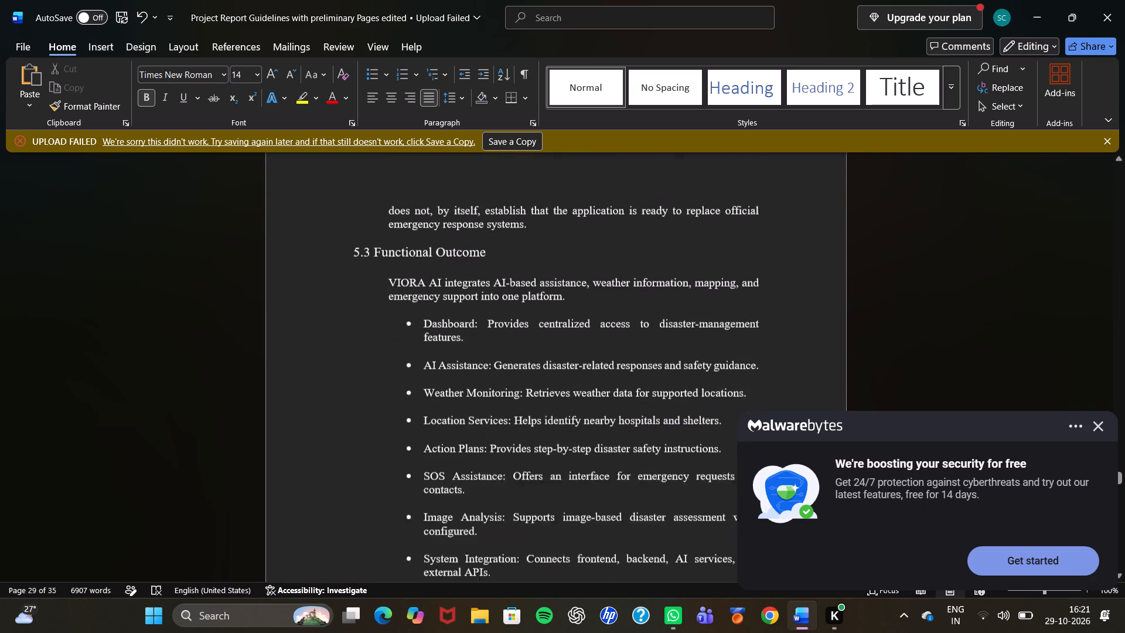
pyautogui.scroll(1, 478, 230)
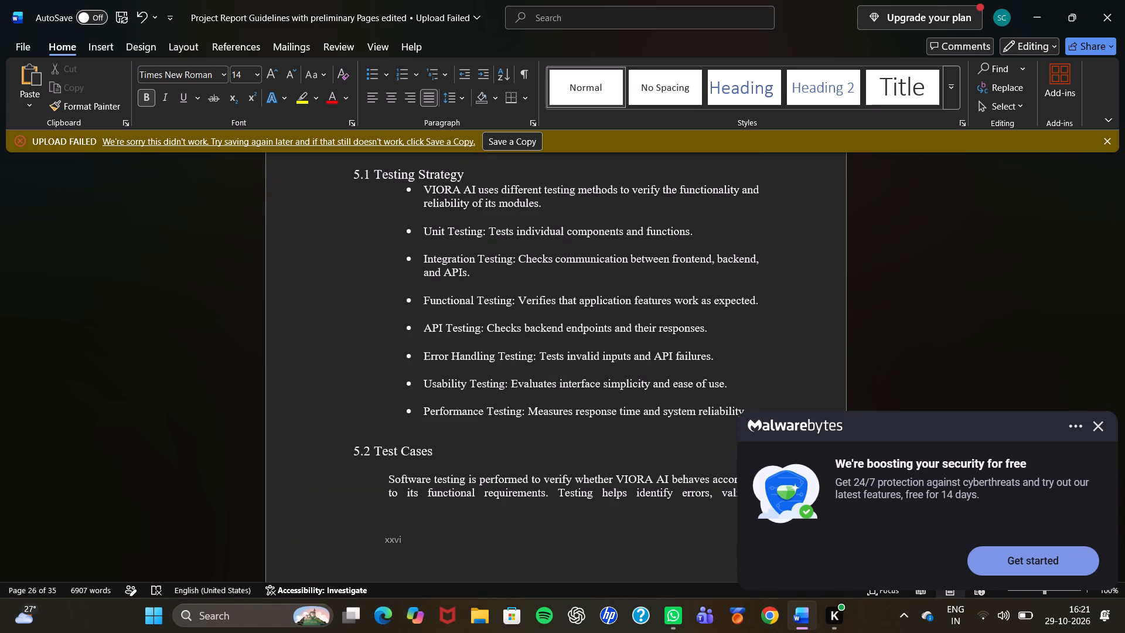
pyautogui.moveTo(1104, 428); pyautogui.dragTo(1092, 428)
pyautogui.click(1099, 428)
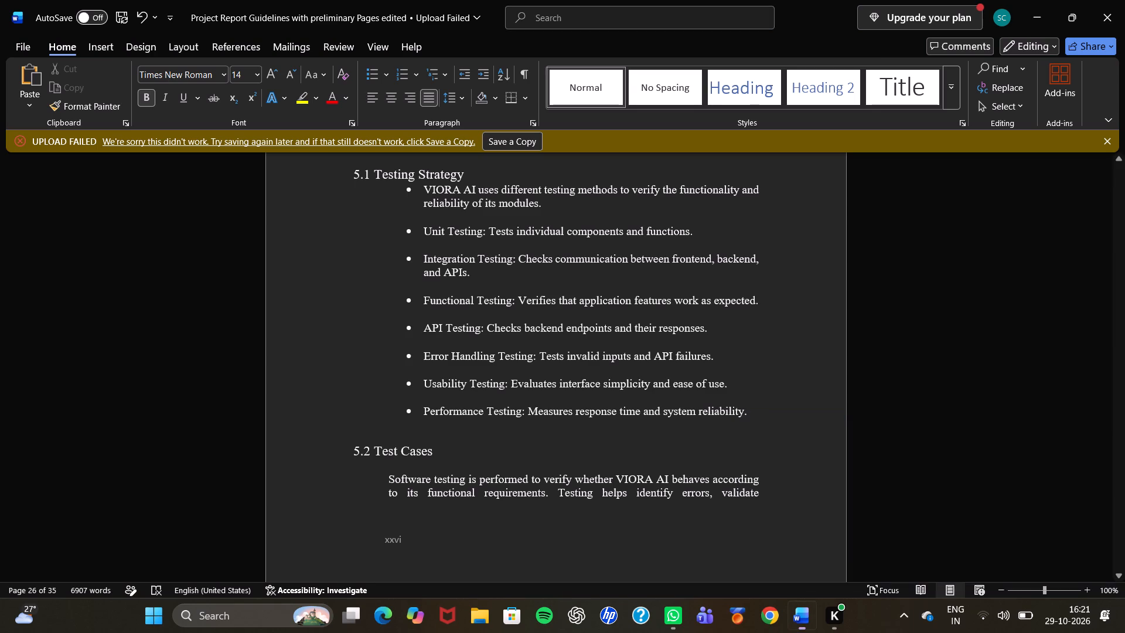
pyautogui.click(1099, 427)
# Shift the ACKNOWLEDGEMENT heading on page iii toward the centre of the line by inserting 21 spaces before it.
pyautogui.scroll(7, 724, 320)
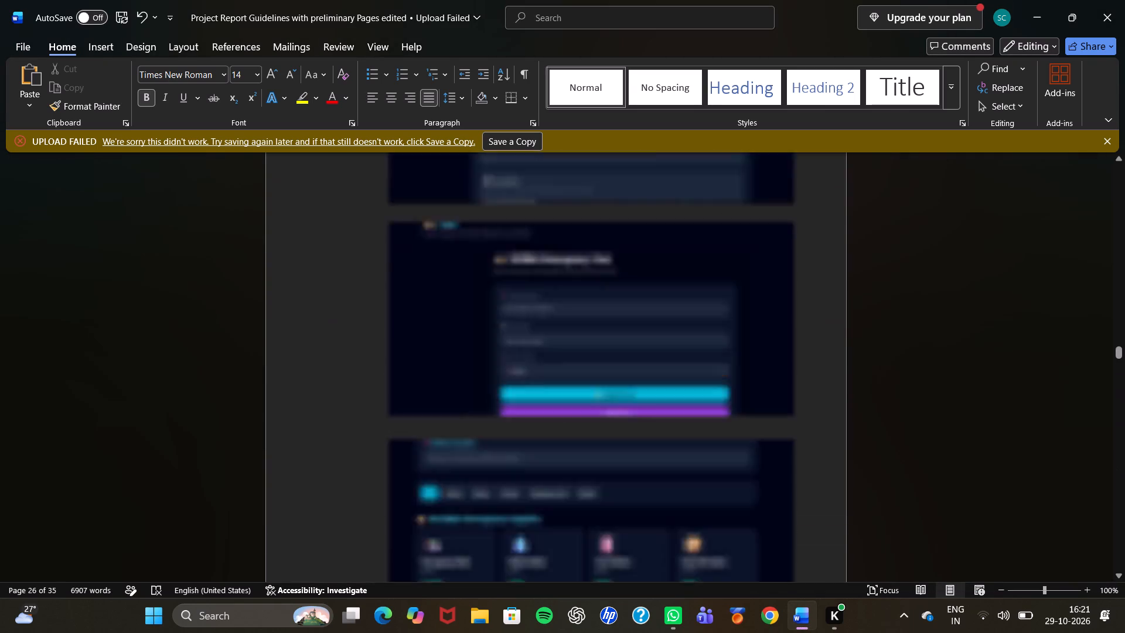
pyautogui.scroll(1, 724, 320)
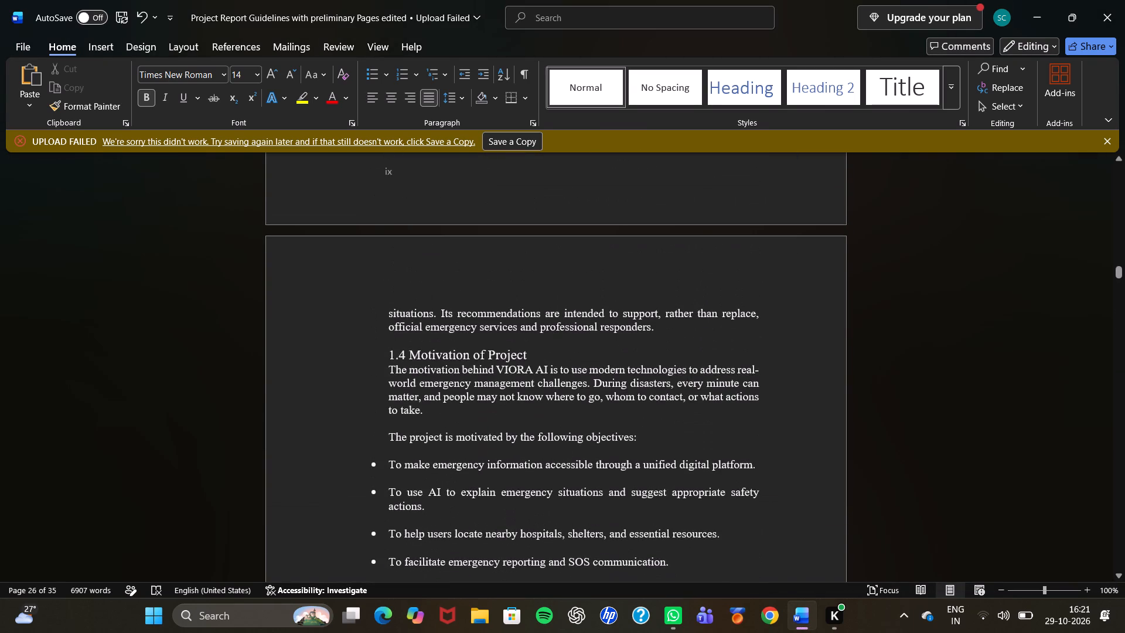
pyautogui.scroll(20, 724, 320)
pyautogui.scroll(14, 724, 320)
pyautogui.scroll(-1, 724, 320)
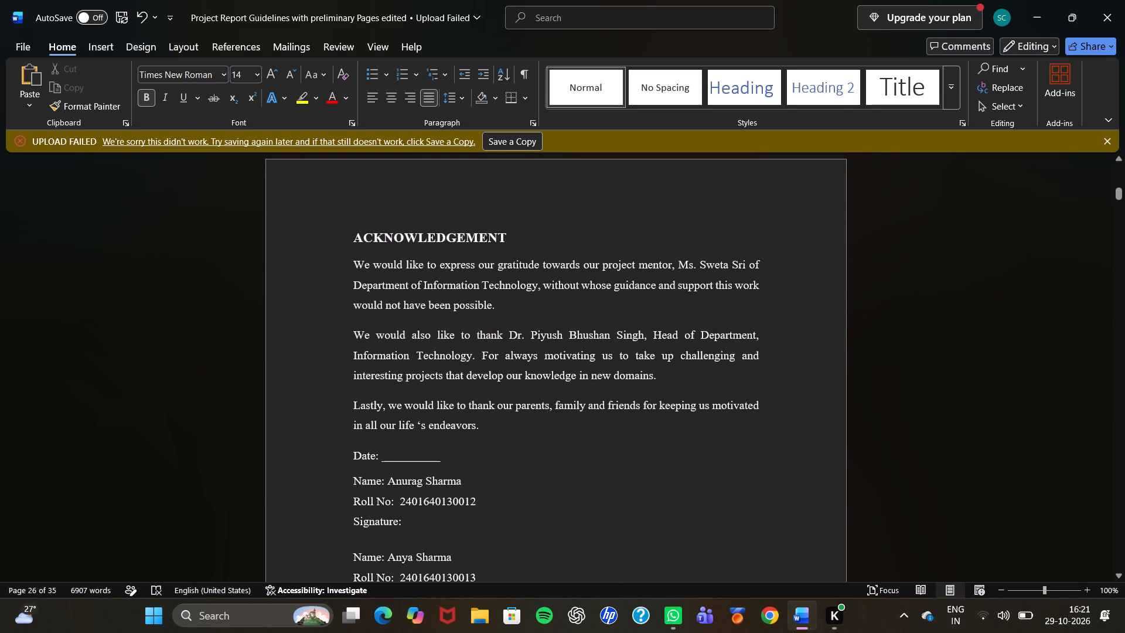
pyautogui.moveTo(350, 239); pyautogui.dragTo(513, 236)
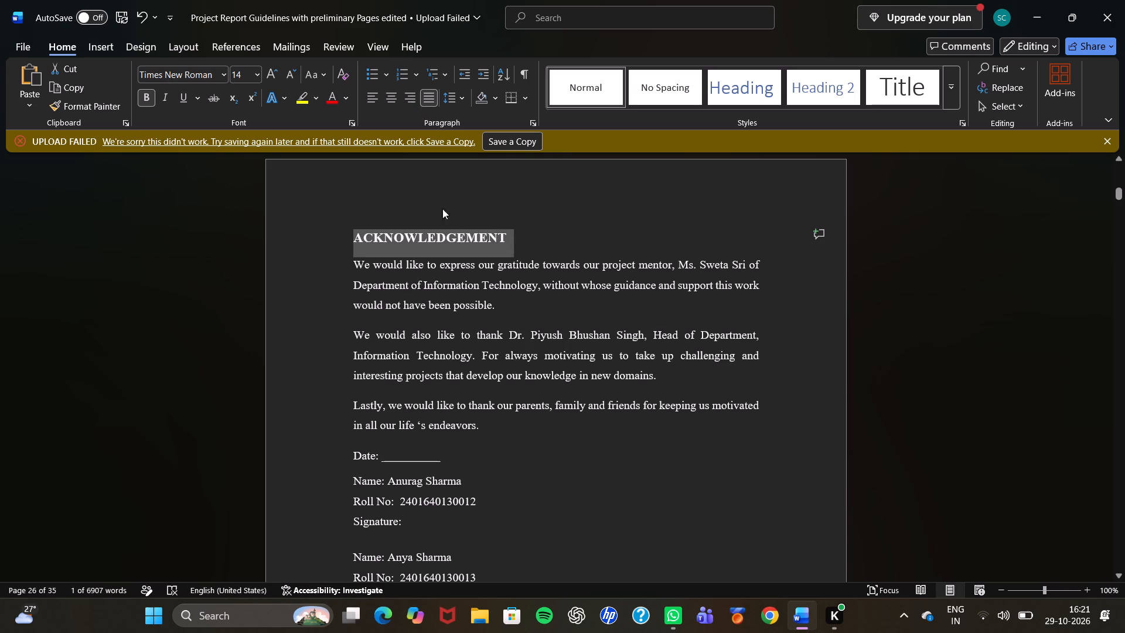
pyautogui.click(527, 233)
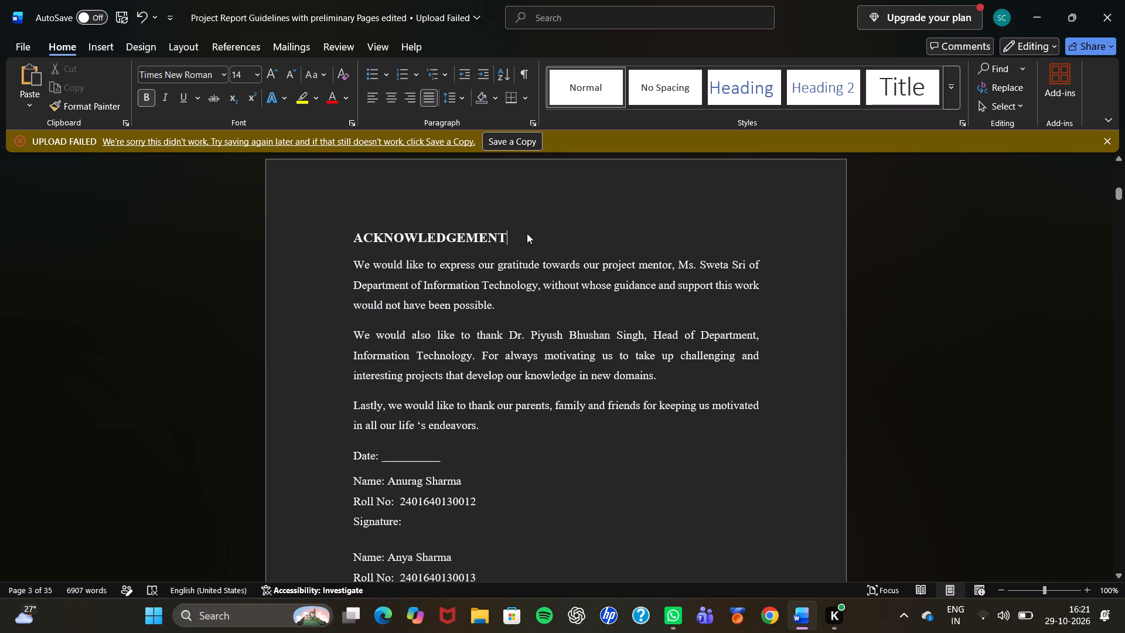
pyautogui.press('Left')
pyautogui.press('Left')
pyautogui.press('Left')
pyautogui.press('Left')
pyautogui.press('Left')
pyautogui.press('Left')
pyautogui.press('Left')
pyautogui.press('Left')
pyautogui.press('Left')
pyautogui.press('Left')
pyautogui.press('Left')
pyautogui.press('Left')
pyautogui.press('Left')
pyautogui.press('Left')
pyautogui.press('Left')
pyautogui.press('Left')
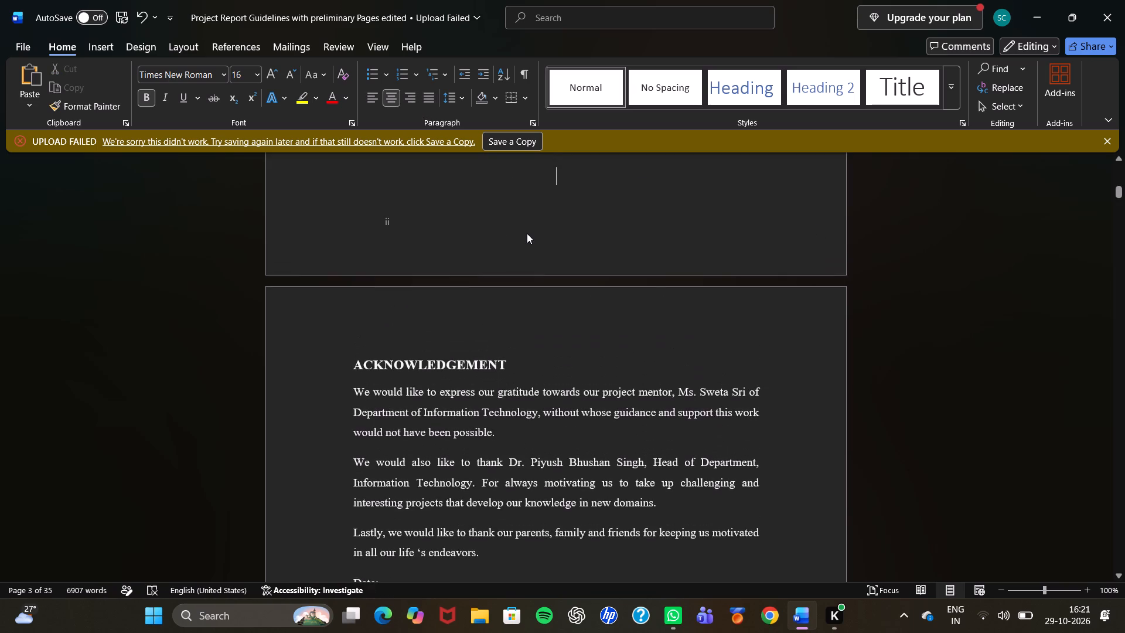
pyautogui.press('Right')
pyautogui.press('space')
pyautogui.press('space')
pyautogui.press('space')
pyautogui.press('space')
pyautogui.press('space')
pyautogui.press('space')
pyautogui.press('space')
pyautogui.press('space')
pyautogui.press('space')
pyautogui.press('space')
pyautogui.press('space')
pyautogui.press('space')
pyautogui.press('space')
pyautogui.press('space')
pyautogui.press('space')
pyautogui.press('space')
pyautogui.press('space')
pyautogui.press('space')
pyautogui.press('space')
pyautogui.press('space')
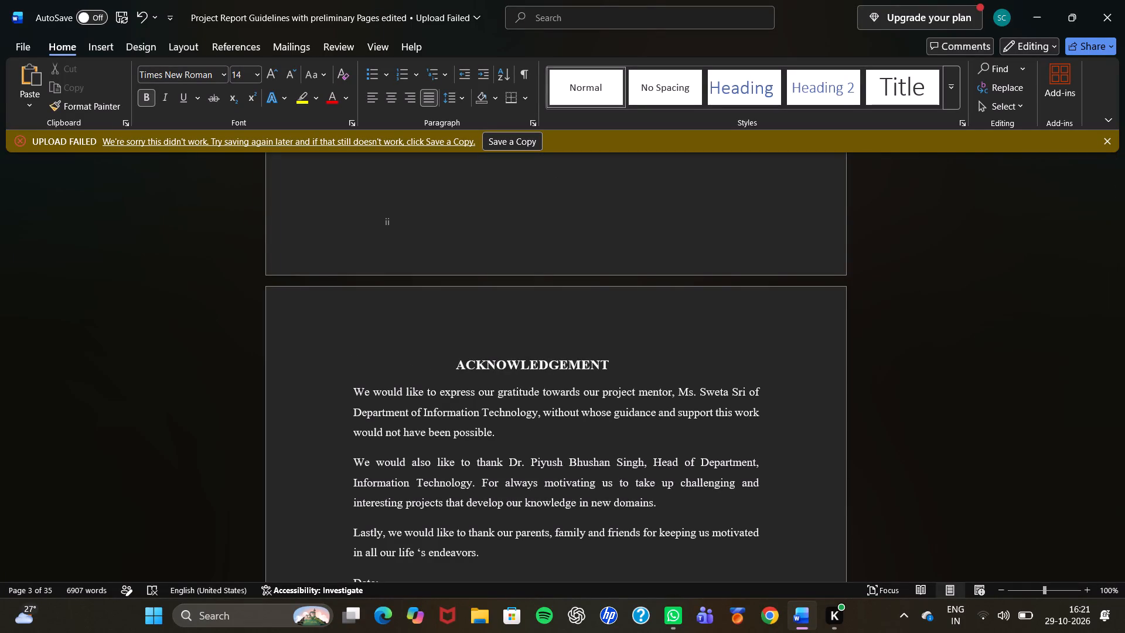
pyautogui.press('space')
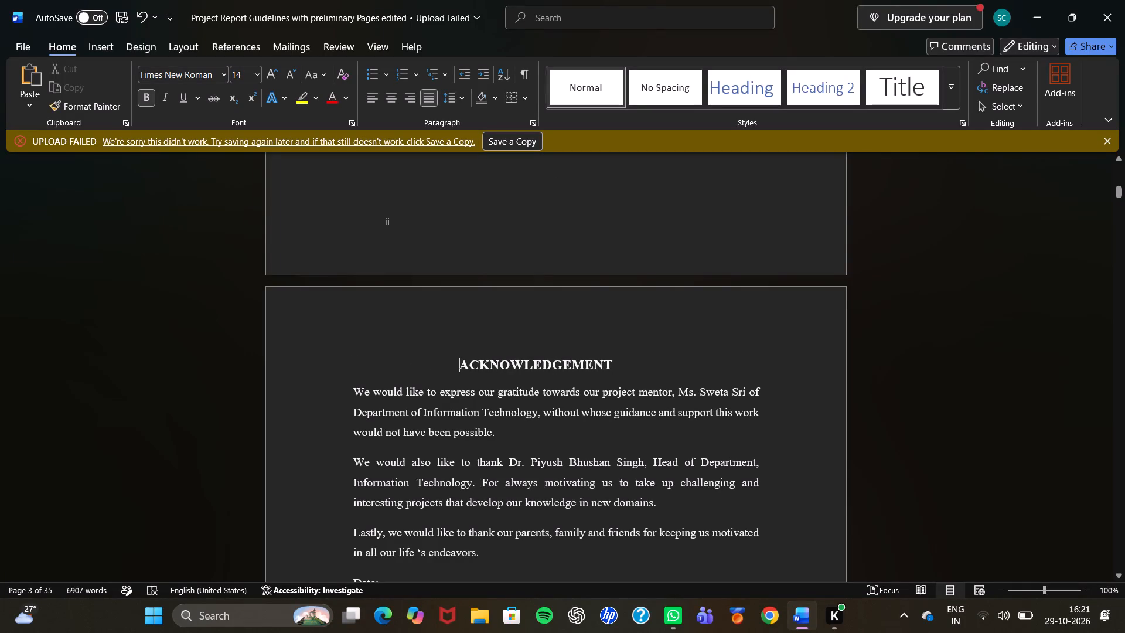
# Insert a blank line between the ACKNOWLEDGEMENT heading and its first paragraph.
pyautogui.click(614, 365)
pyautogui.press('Return')
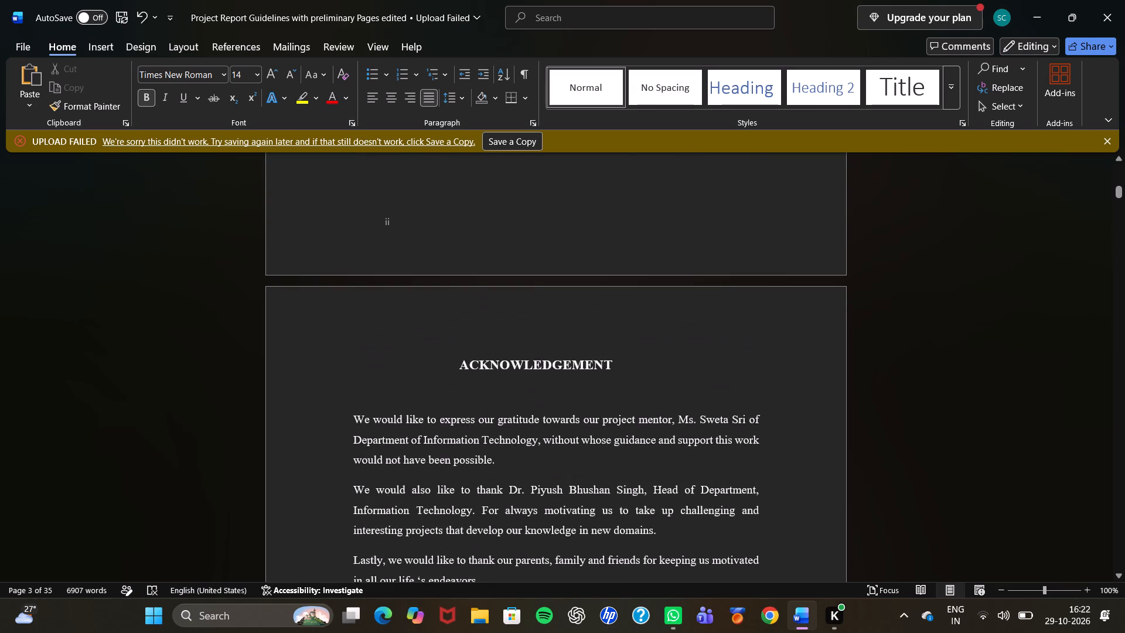
# Set the line spacing of the whole Acknowledgement text, from the first paragraph through the last signature block, to 1.5.
pyautogui.moveTo(1120, 190); pyautogui.dragTo(1114, 190)
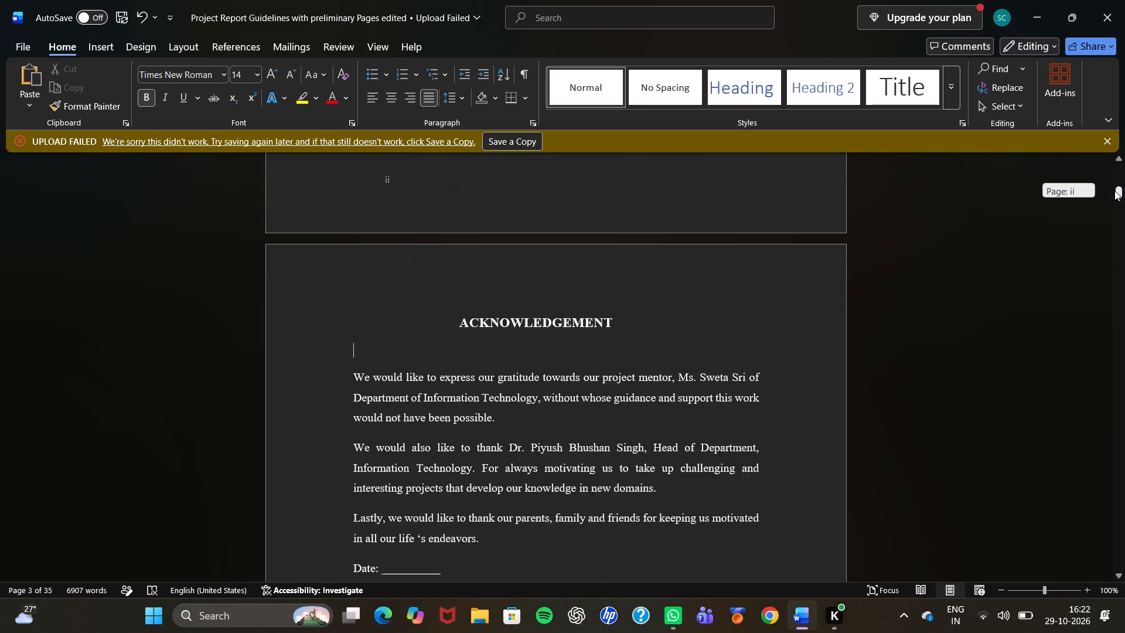
pyautogui.moveTo(1114, 190); pyautogui.dragTo(1113, 194)
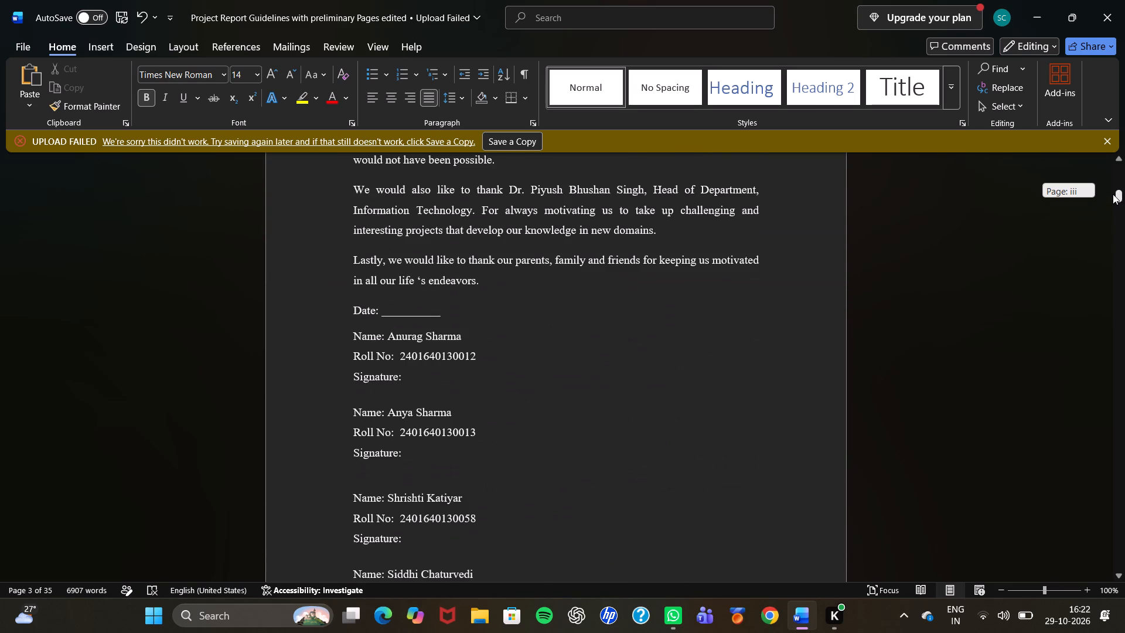
pyautogui.moveTo(1113, 194); pyautogui.dragTo(1113, 193)
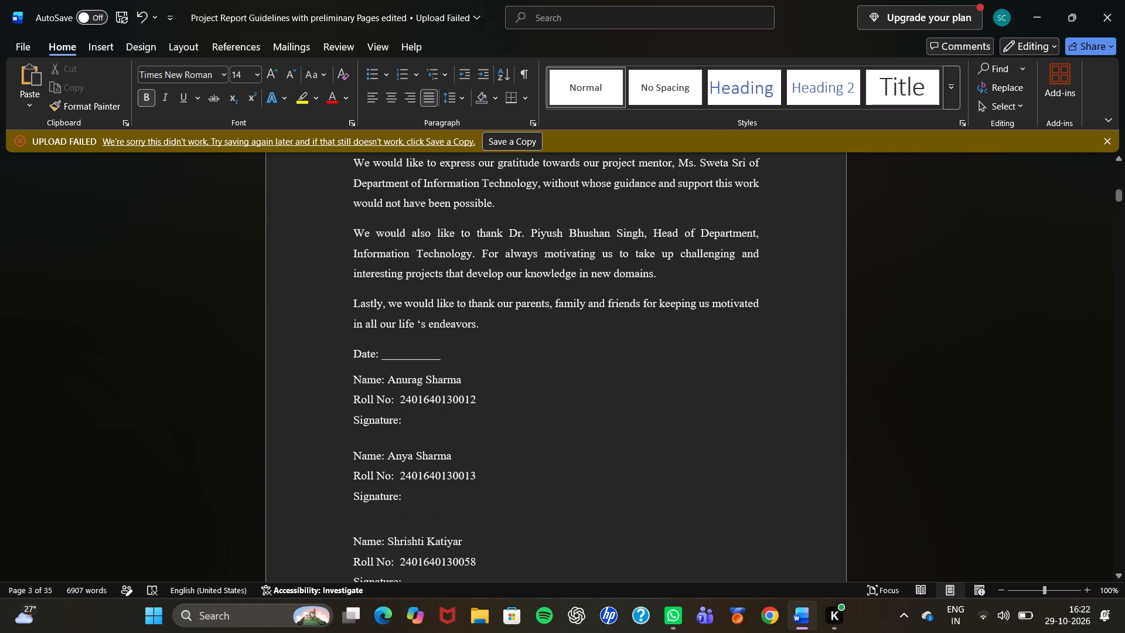
pyautogui.moveTo(352, 160); pyautogui.dragTo(418, 200)
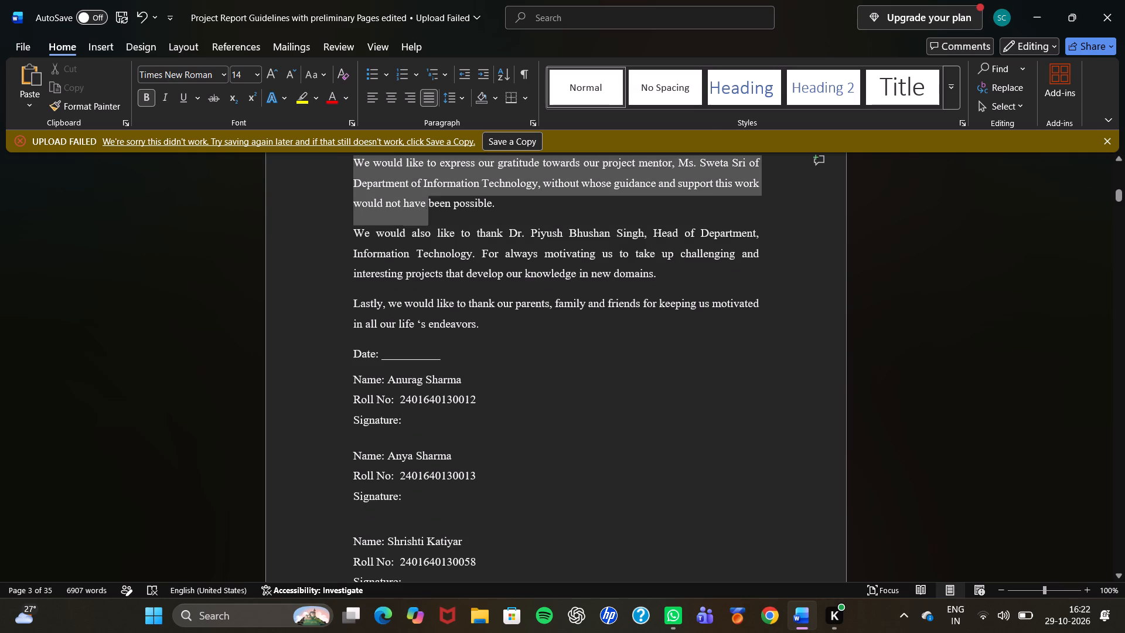
pyautogui.moveTo(418, 200); pyautogui.dragTo(529, 498)
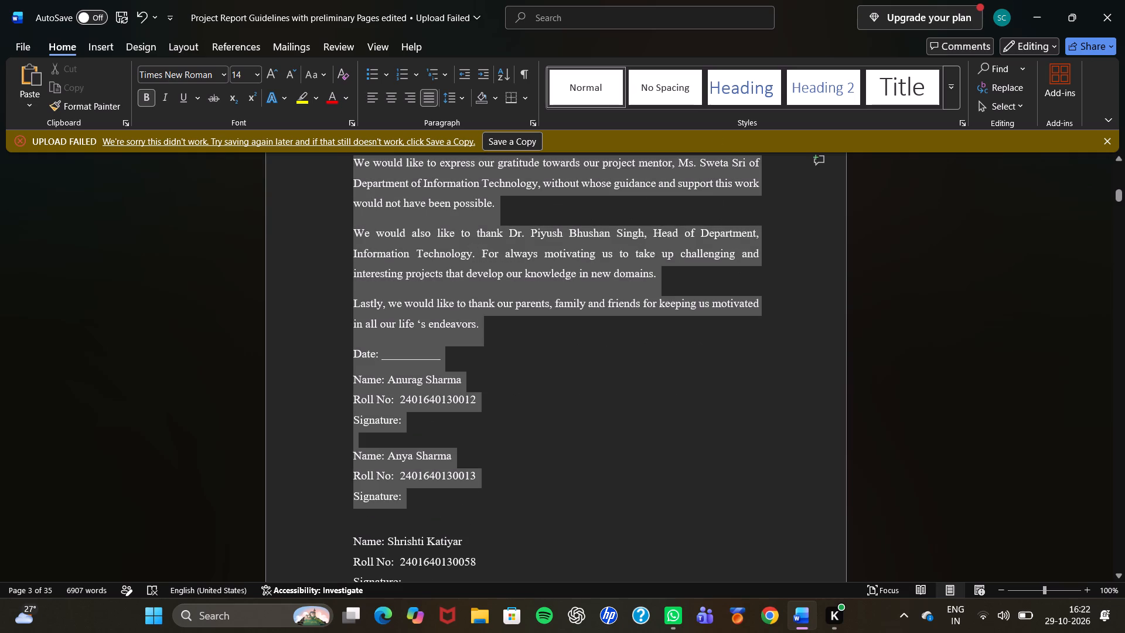
pyautogui.moveTo(529, 498); pyautogui.dragTo(548, 549)
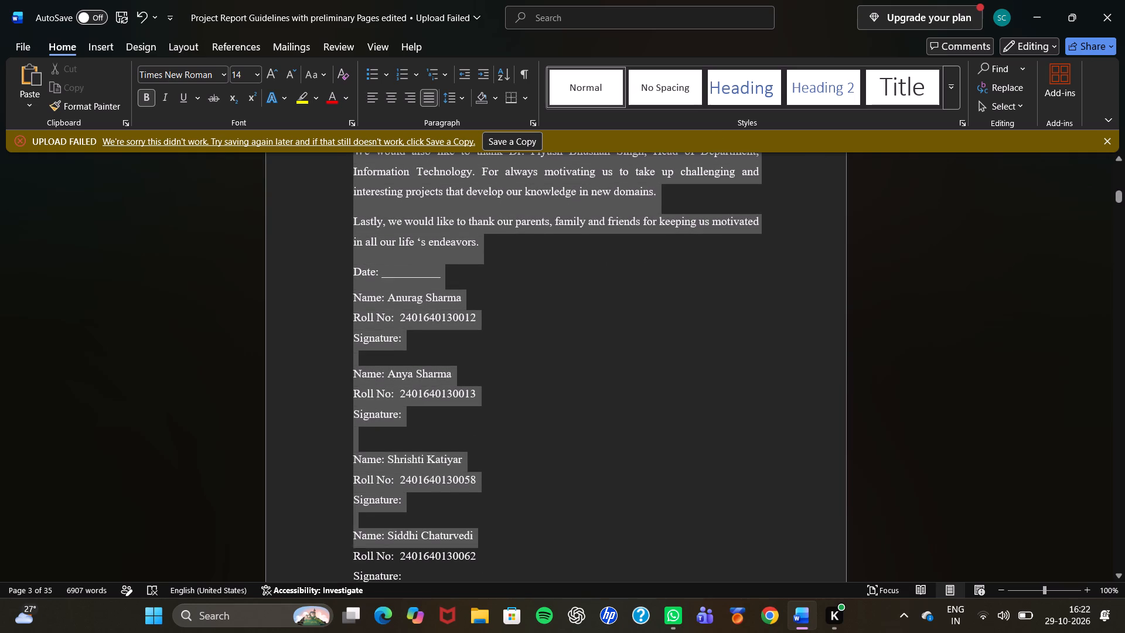
pyautogui.moveTo(548, 549); pyautogui.dragTo(555, 426)
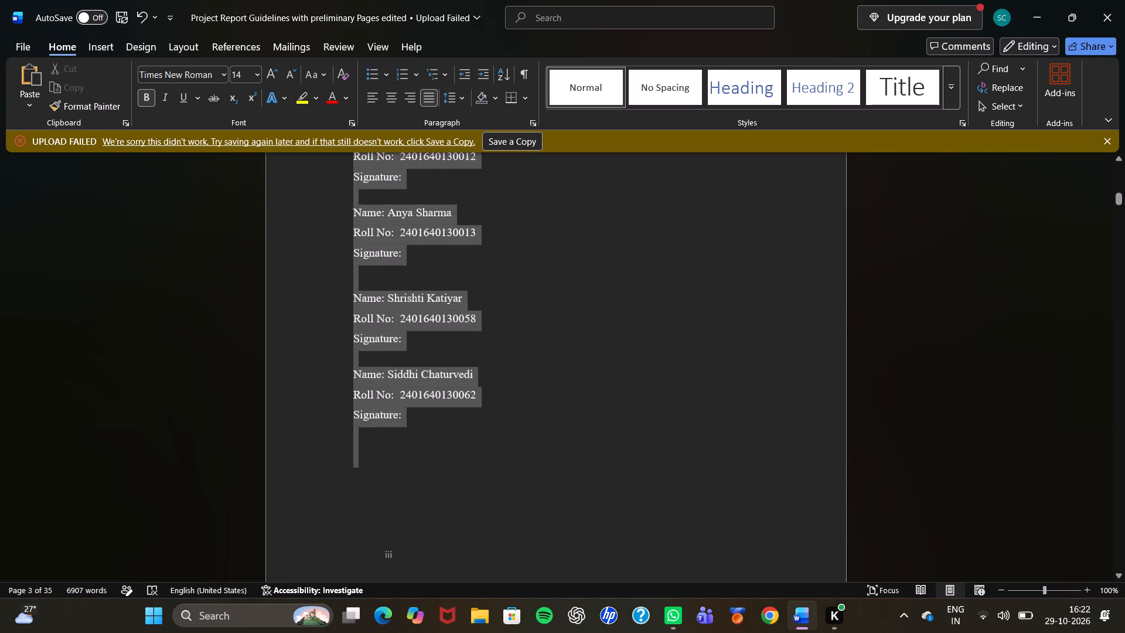
pyautogui.moveTo(555, 426); pyautogui.dragTo(546, 430)
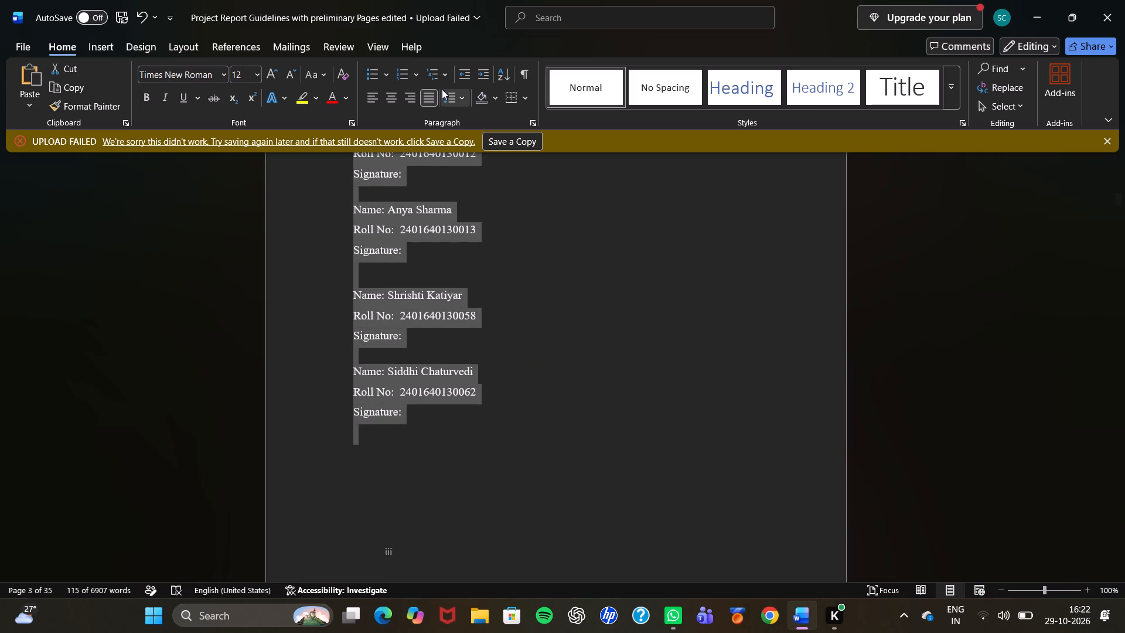
pyautogui.click(463, 97)
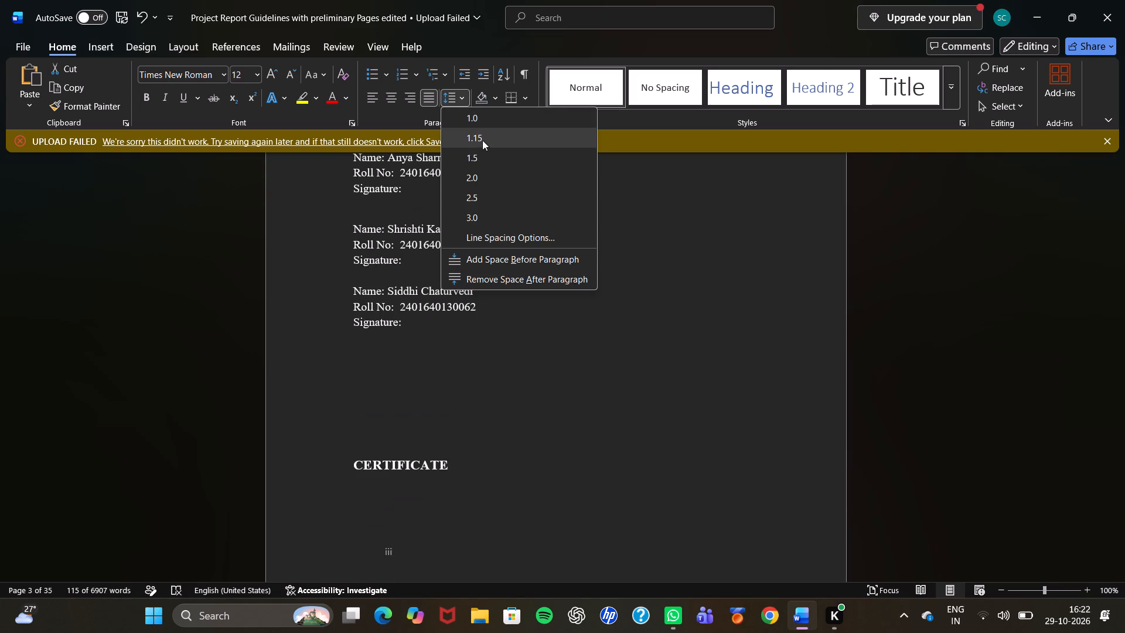
pyautogui.click(482, 158)
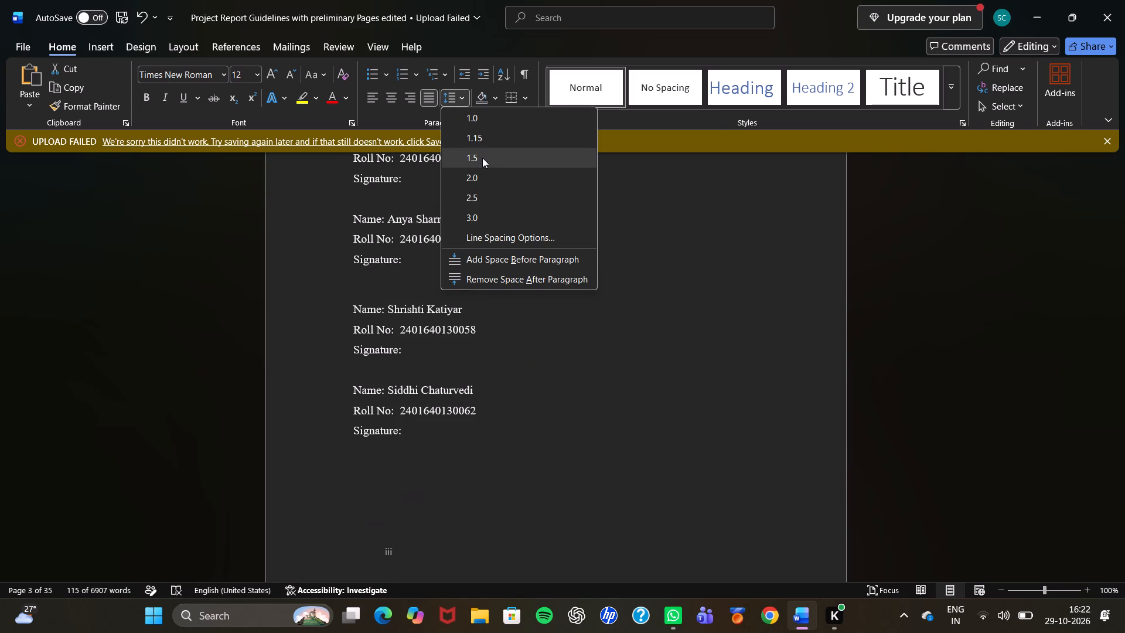
pyautogui.click(585, 305)
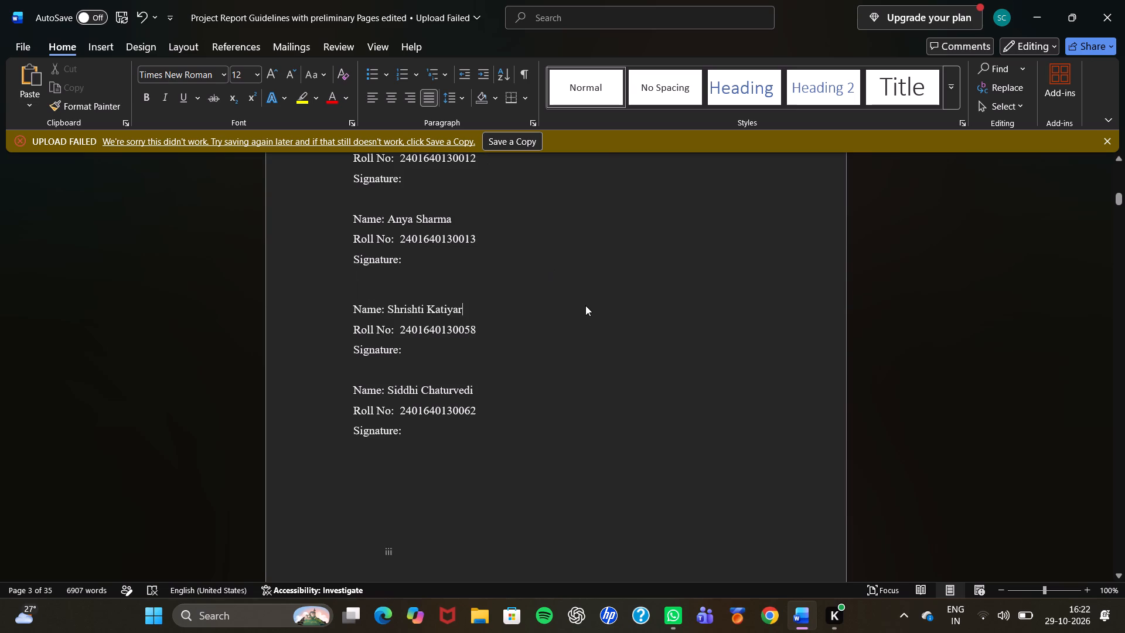
# Justify the Declaration text on page ii, from the first paragraph through the last signature block.
pyautogui.scroll(1, 585, 305)
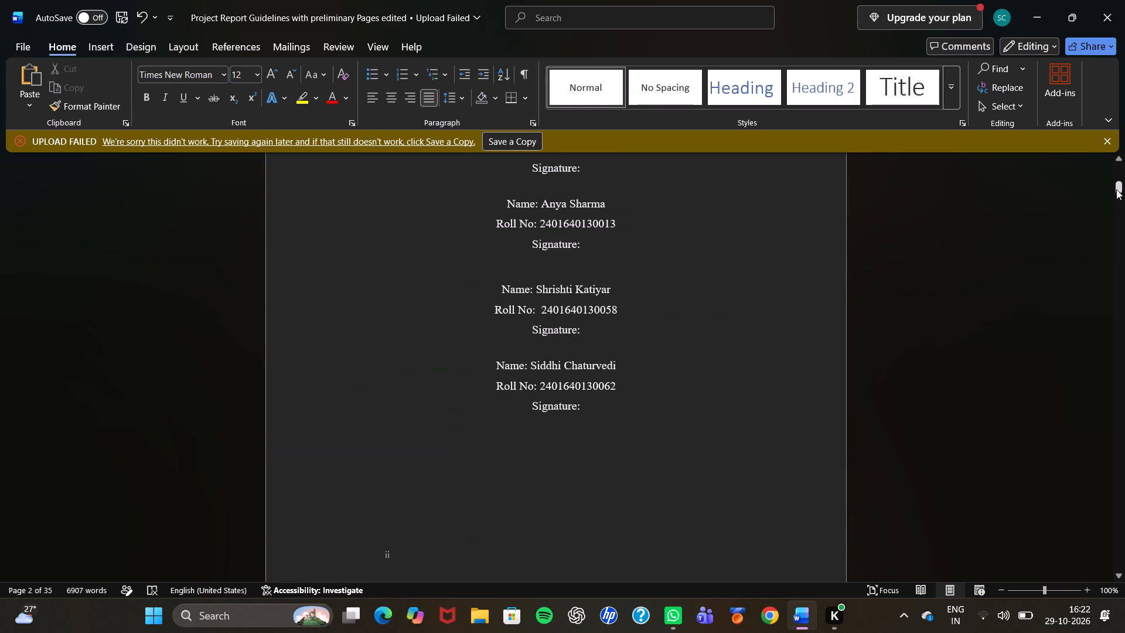
pyautogui.moveTo(1117, 188); pyautogui.dragTo(1115, 144)
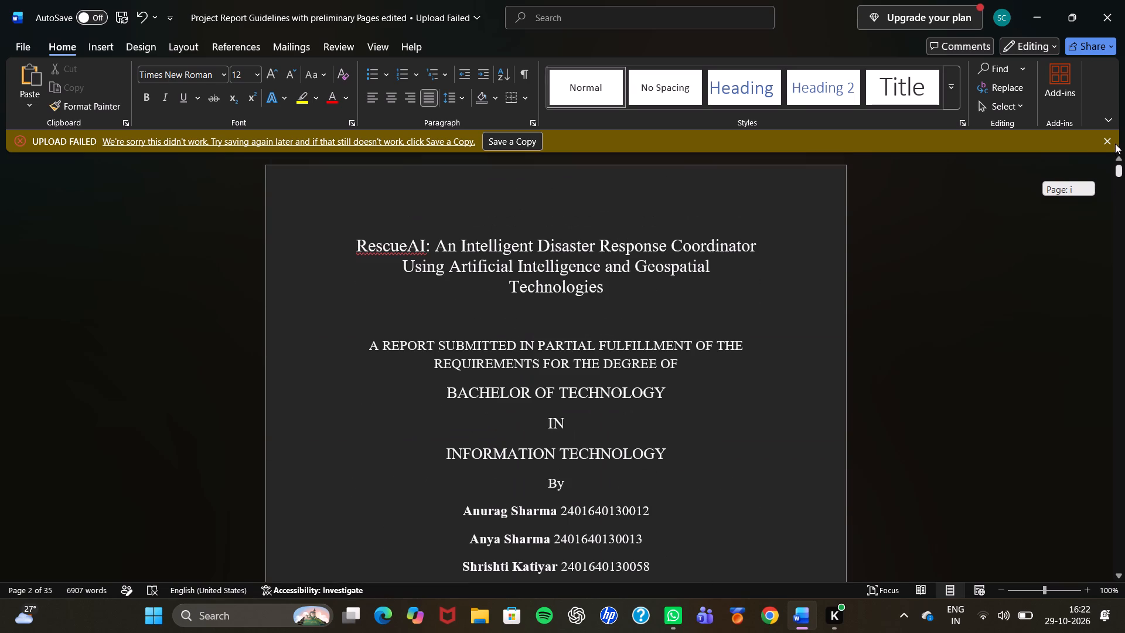
pyautogui.moveTo(1115, 144); pyautogui.dragTo(1114, 183)
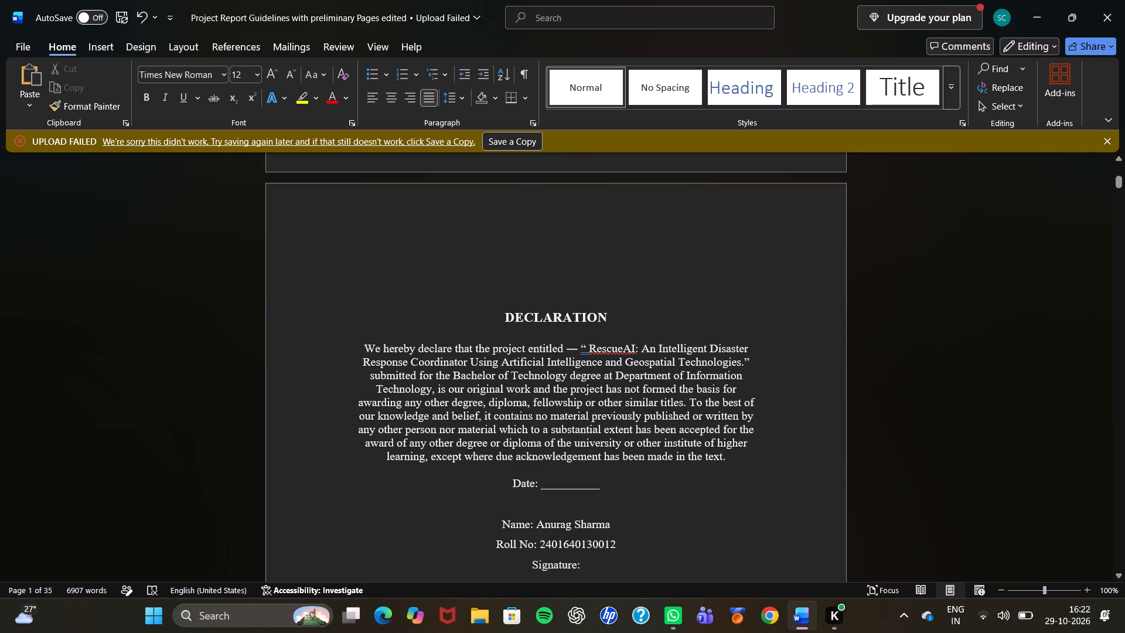
pyautogui.moveTo(362, 345); pyautogui.dragTo(660, 522)
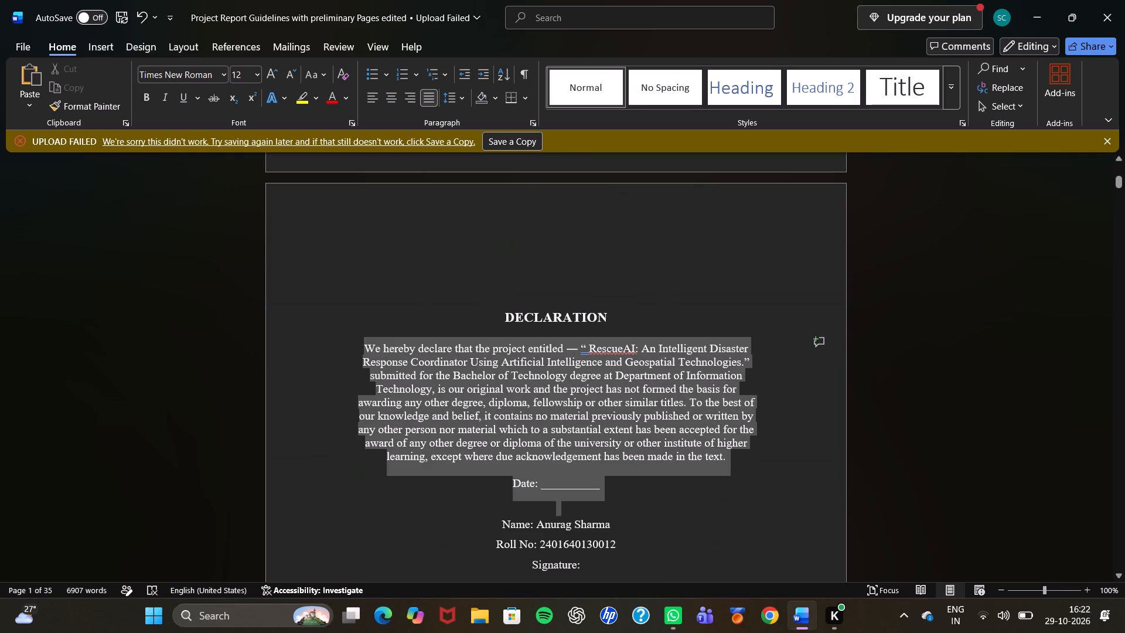
pyautogui.moveTo(660, 522); pyautogui.dragTo(639, 249)
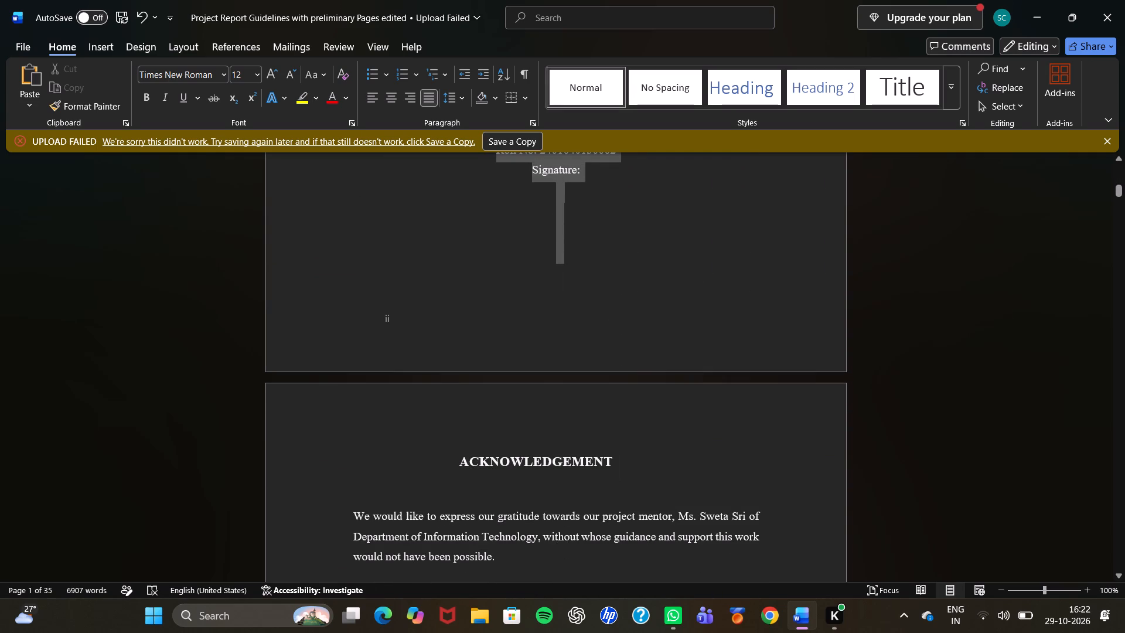
pyautogui.moveTo(639, 249); pyautogui.dragTo(640, 243)
pyautogui.scroll(1, 640, 243)
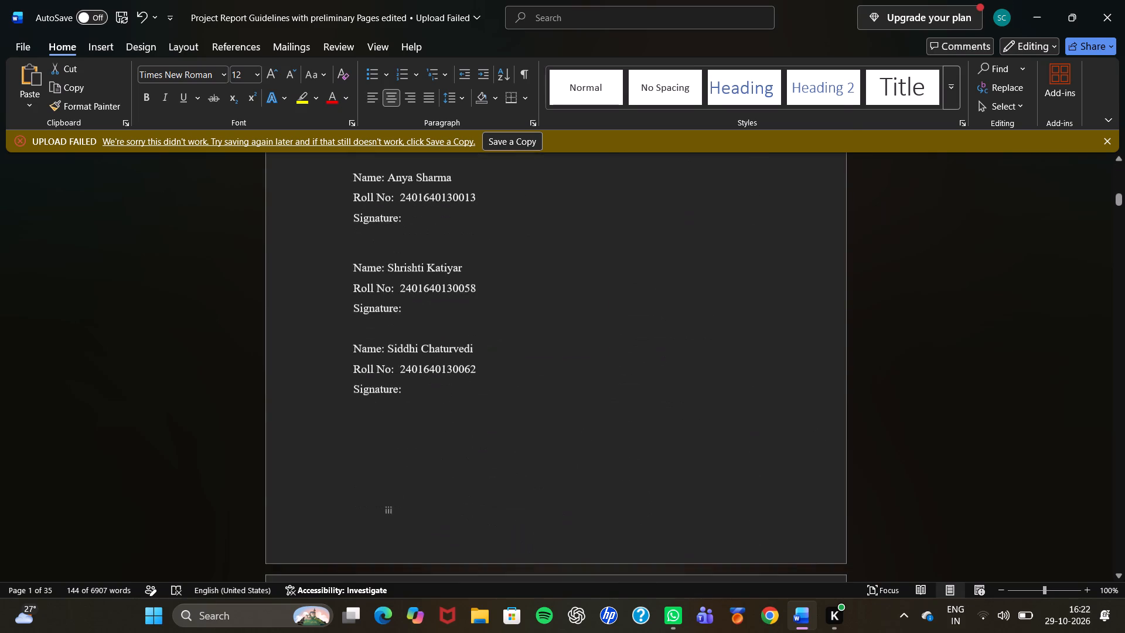
pyautogui.scroll(1, 640, 243)
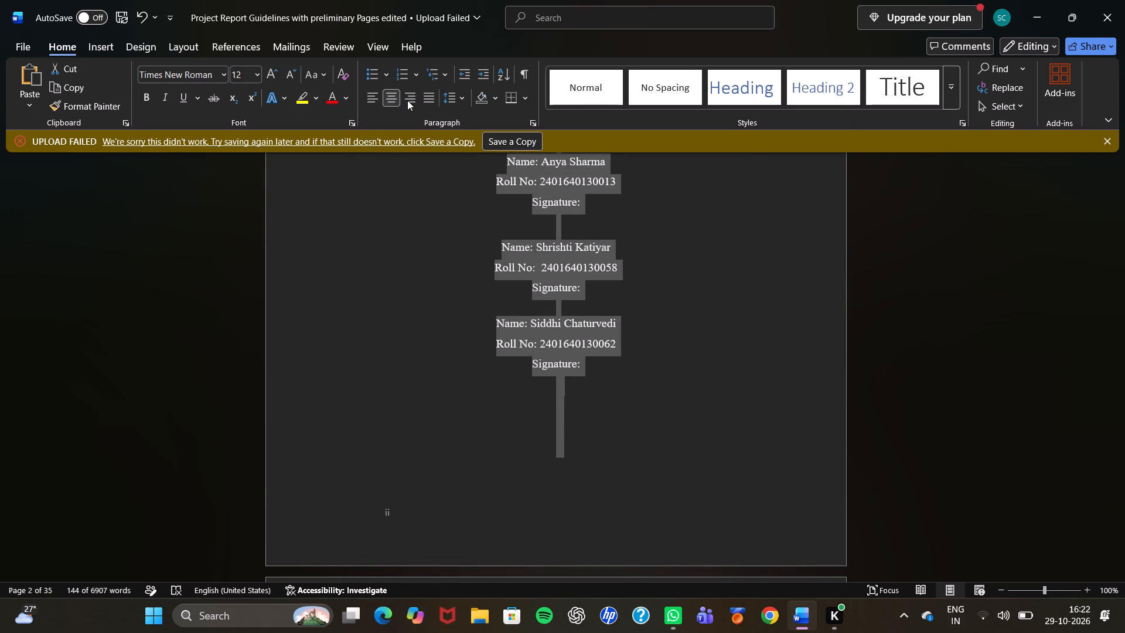
pyautogui.click(407, 100)
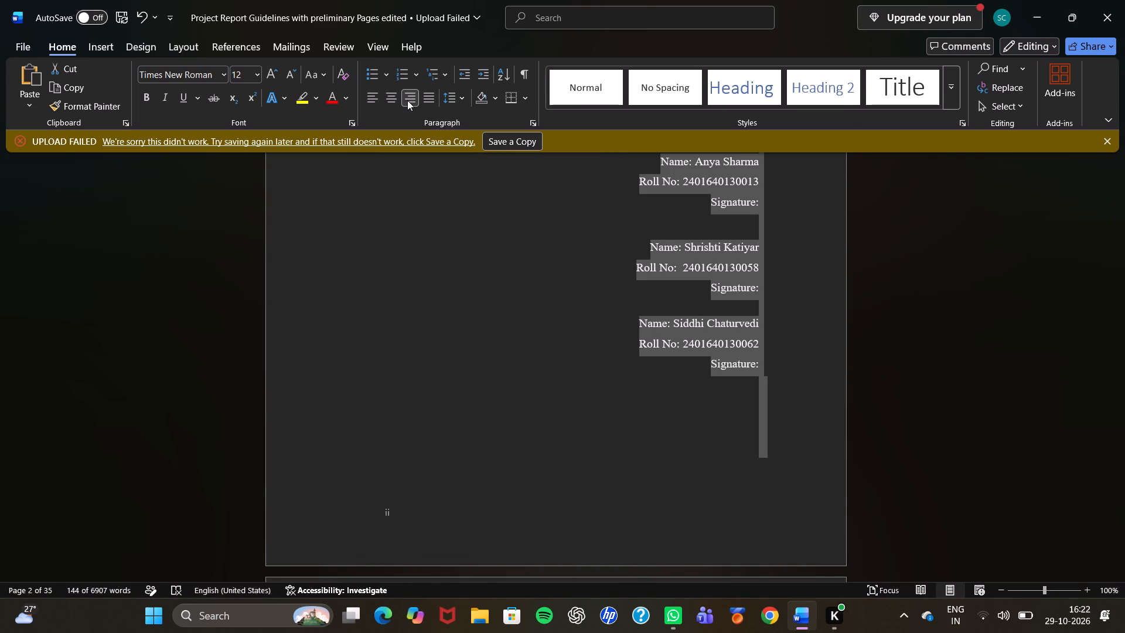
pyautogui.click(432, 98)
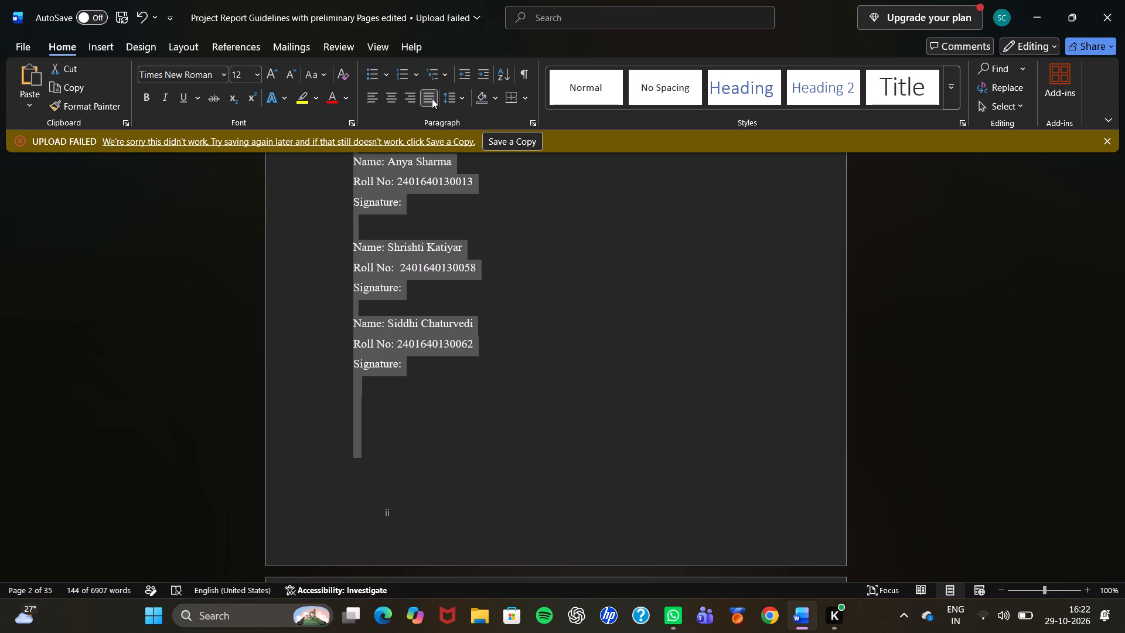
# Set the line spacing of the selected Declaration text and signature blocks to 1.5.
pyautogui.click(461, 101)
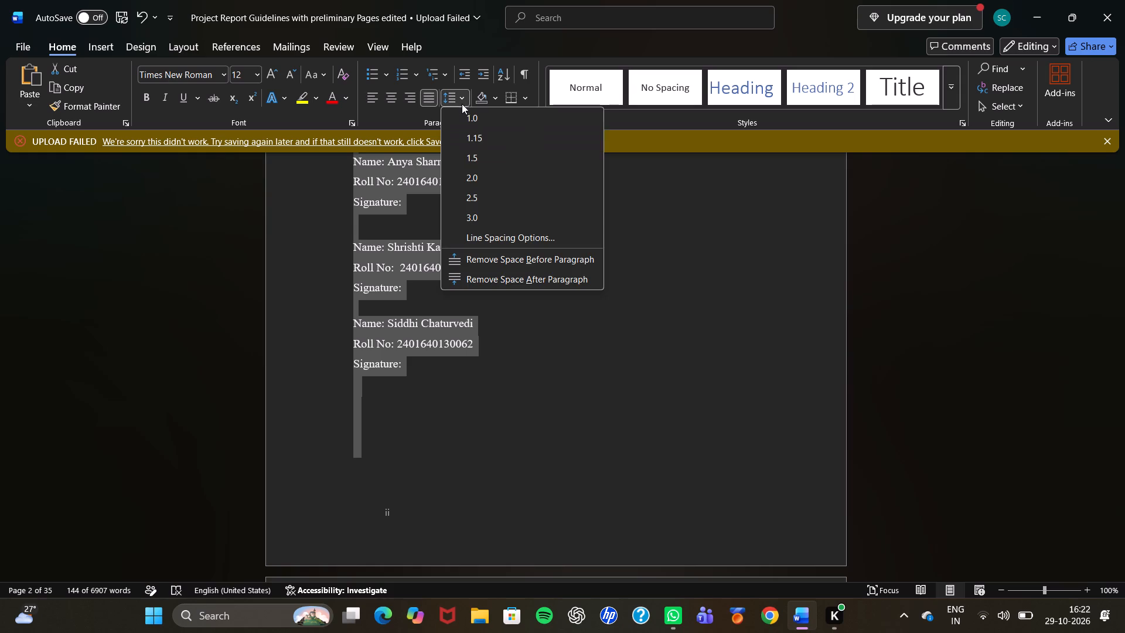
pyautogui.click(472, 161)
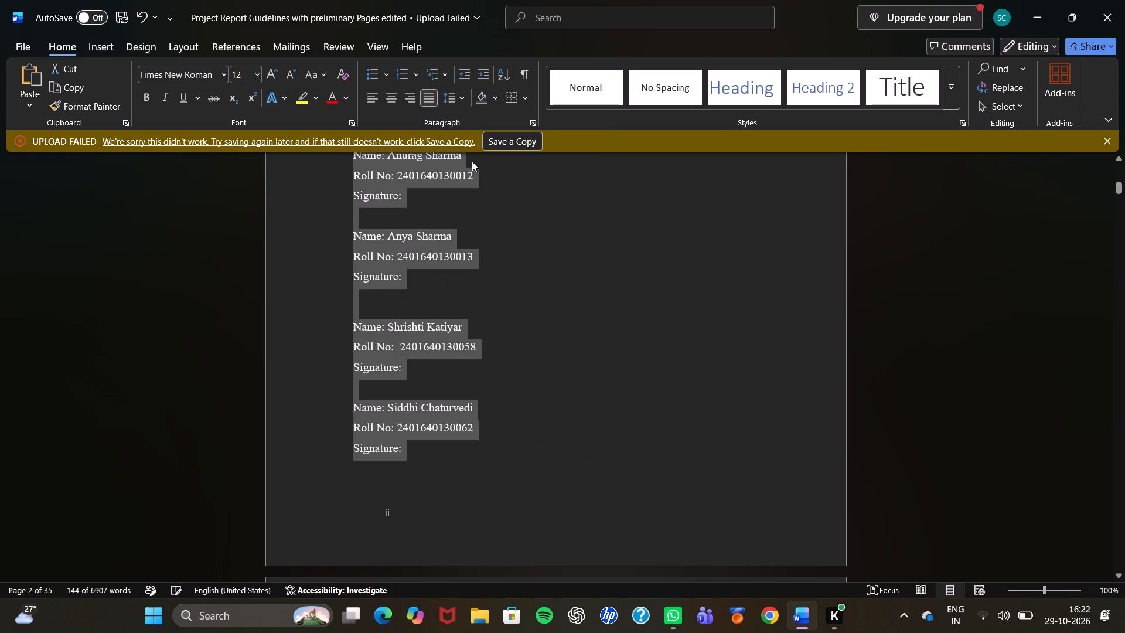
pyautogui.click(544, 233)
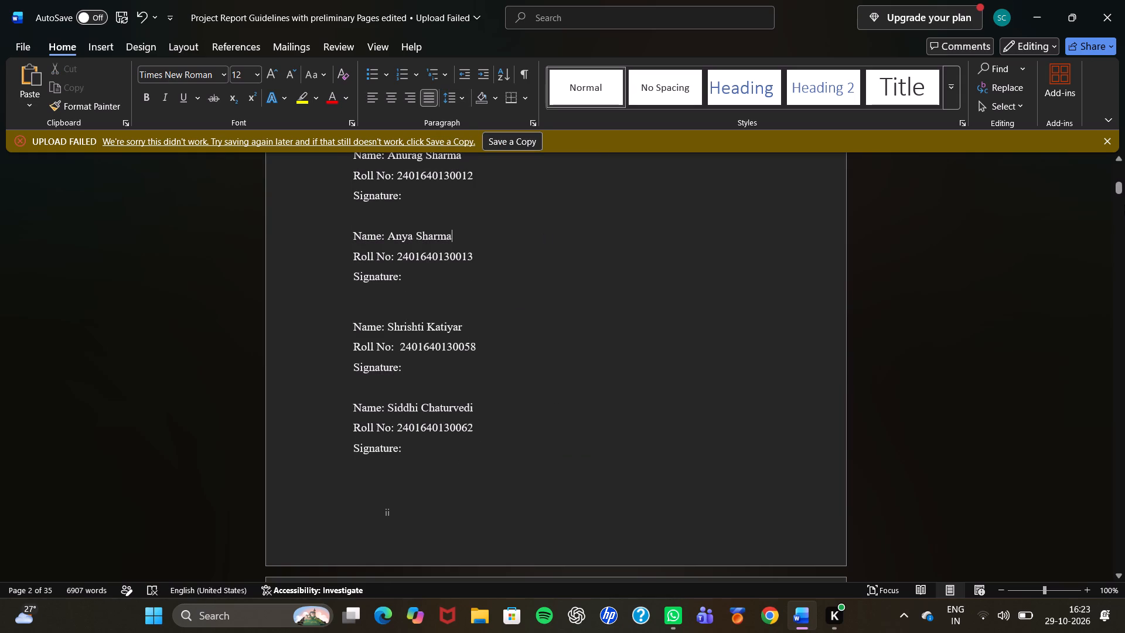
pyautogui.moveTo(1117, 189); pyautogui.dragTo(1117, 188)
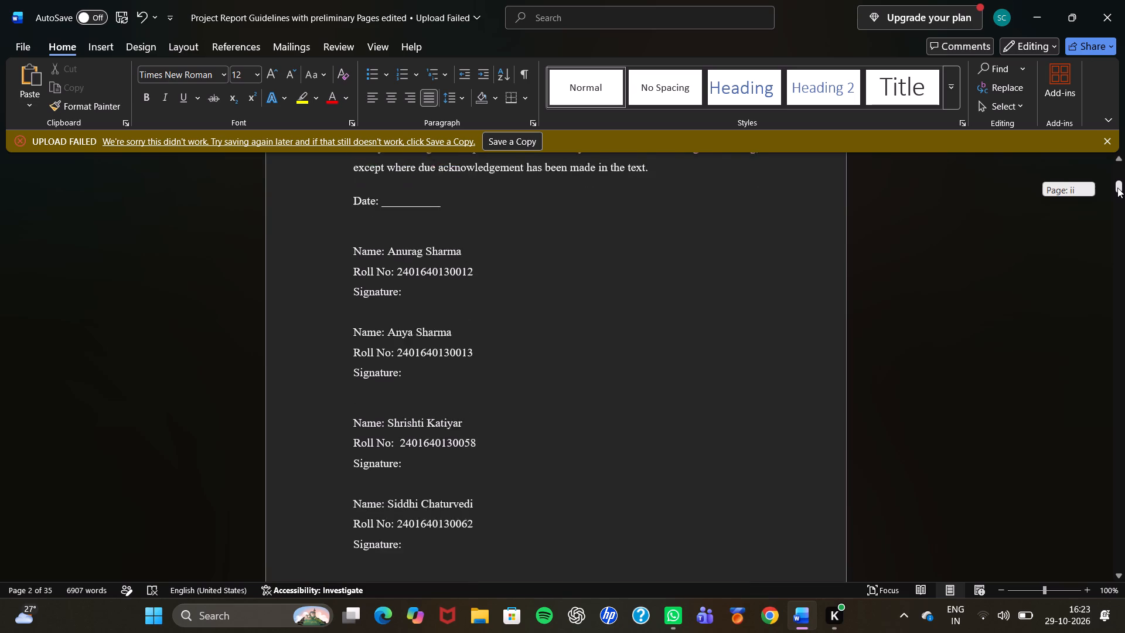
pyautogui.moveTo(1117, 188); pyautogui.dragTo(1115, 183)
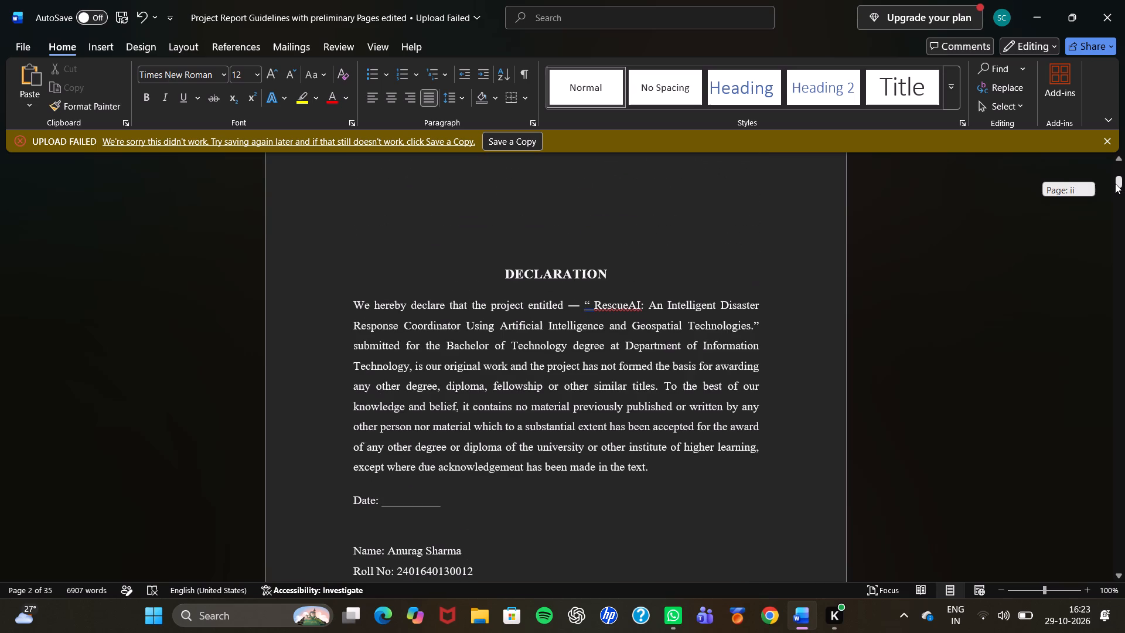
# Review the Declaration and Acknowledgement pages, checking where the signature blocks break across pages iii and iv.
pyautogui.moveTo(1115, 183); pyautogui.dragTo(1114, 181)
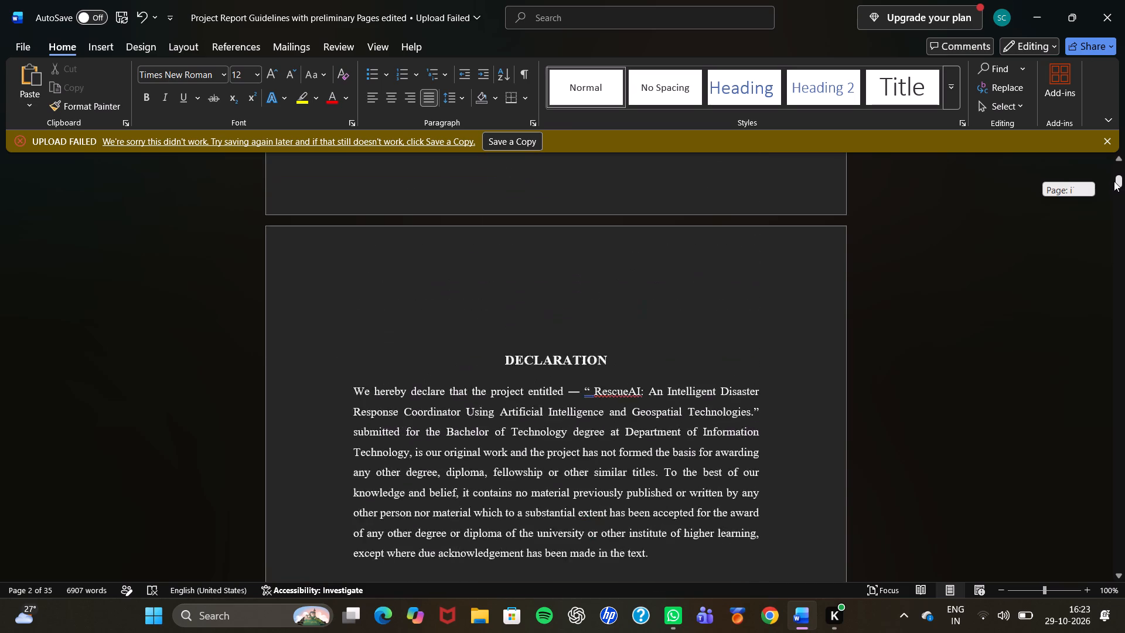
pyautogui.moveTo(1114, 181); pyautogui.dragTo(1112, 181)
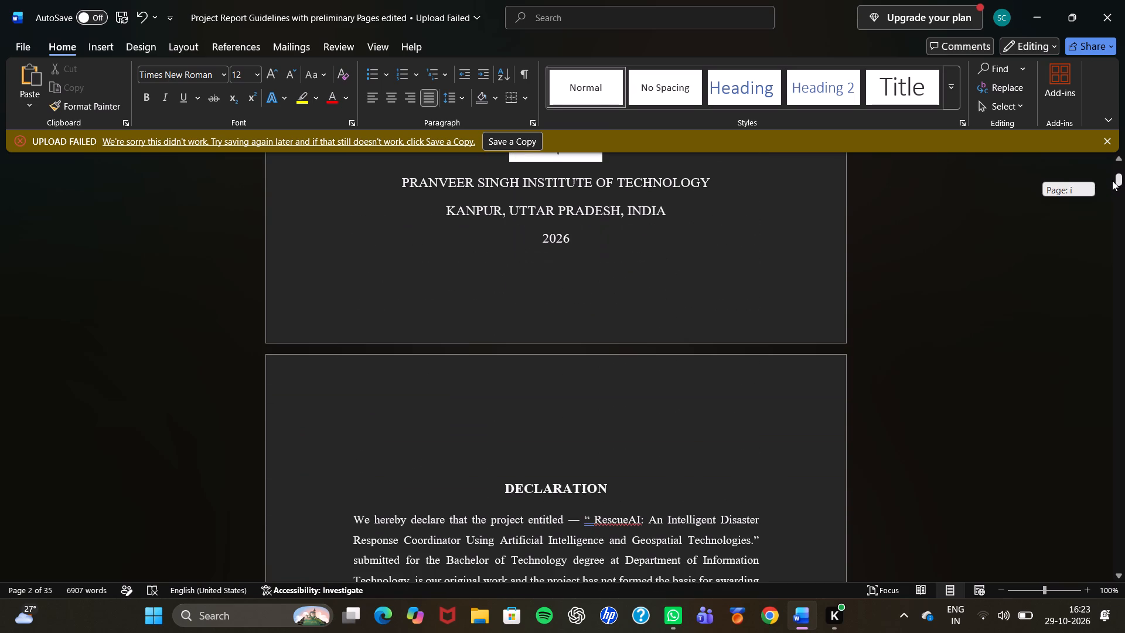
pyautogui.moveTo(1112, 181); pyautogui.dragTo(1110, 185)
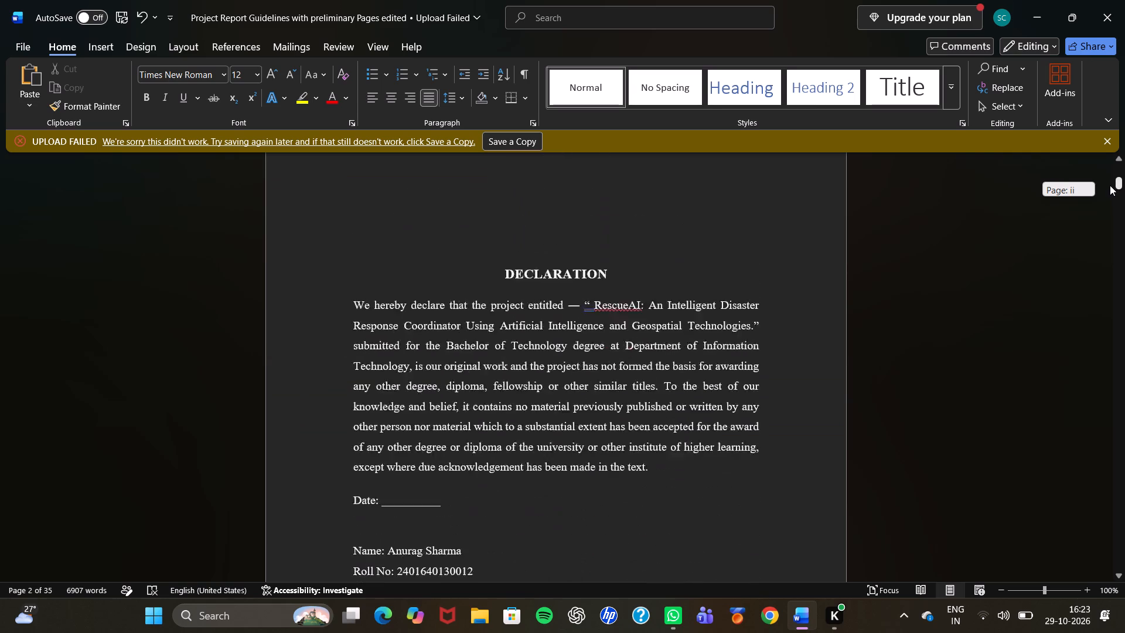
pyautogui.moveTo(1110, 185); pyautogui.dragTo(1106, 196)
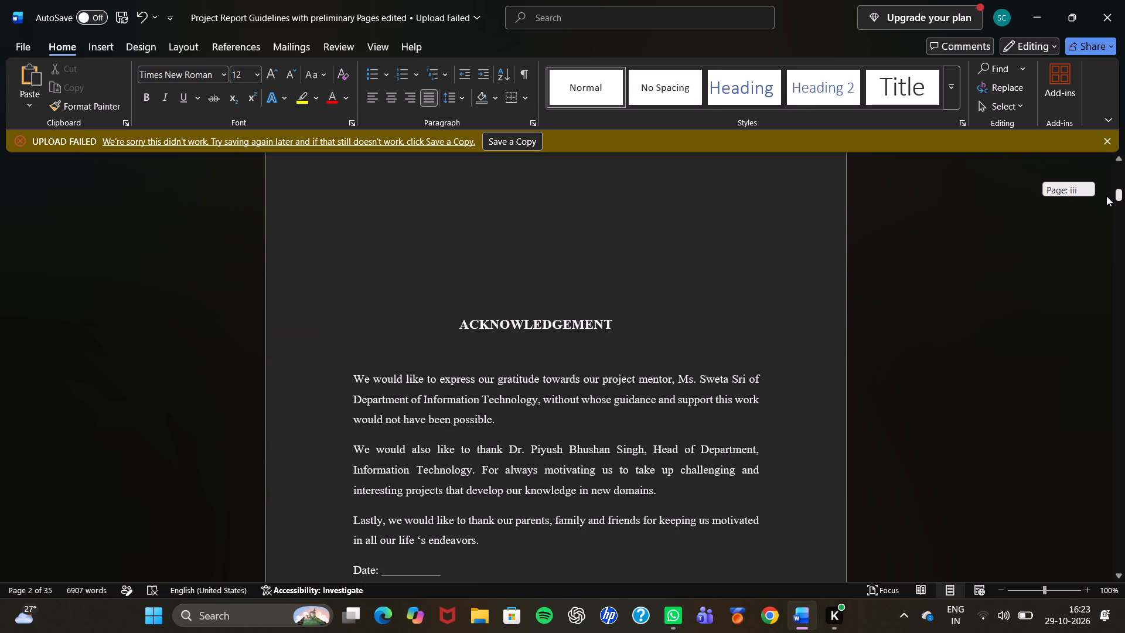
pyautogui.moveTo(1106, 196); pyautogui.dragTo(1104, 205)
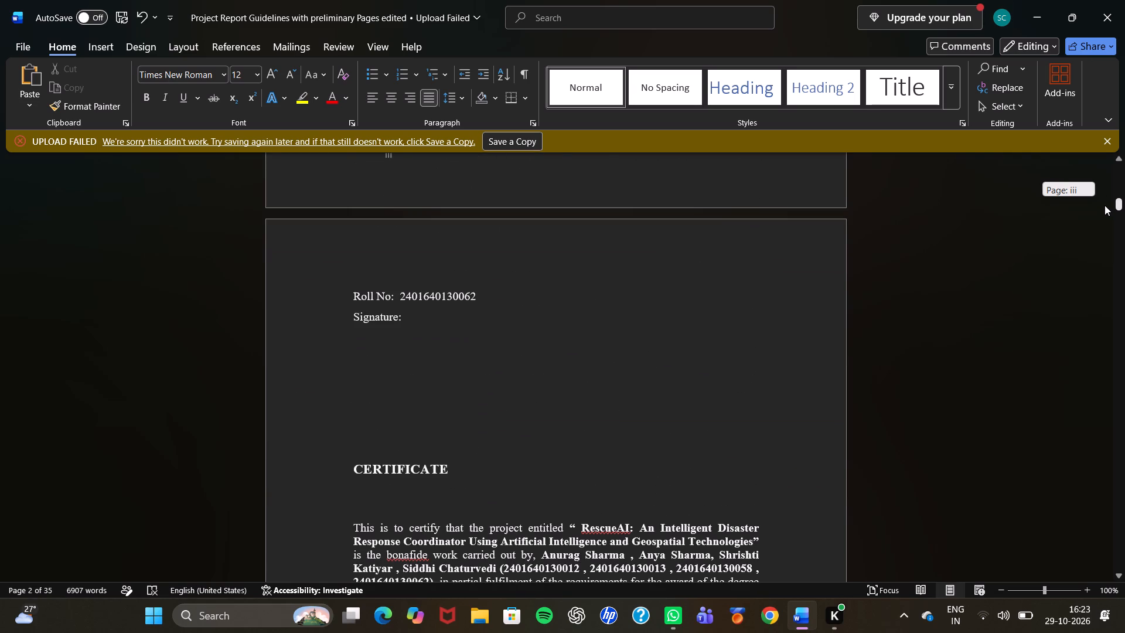
pyautogui.moveTo(1104, 205); pyautogui.dragTo(1104, 203)
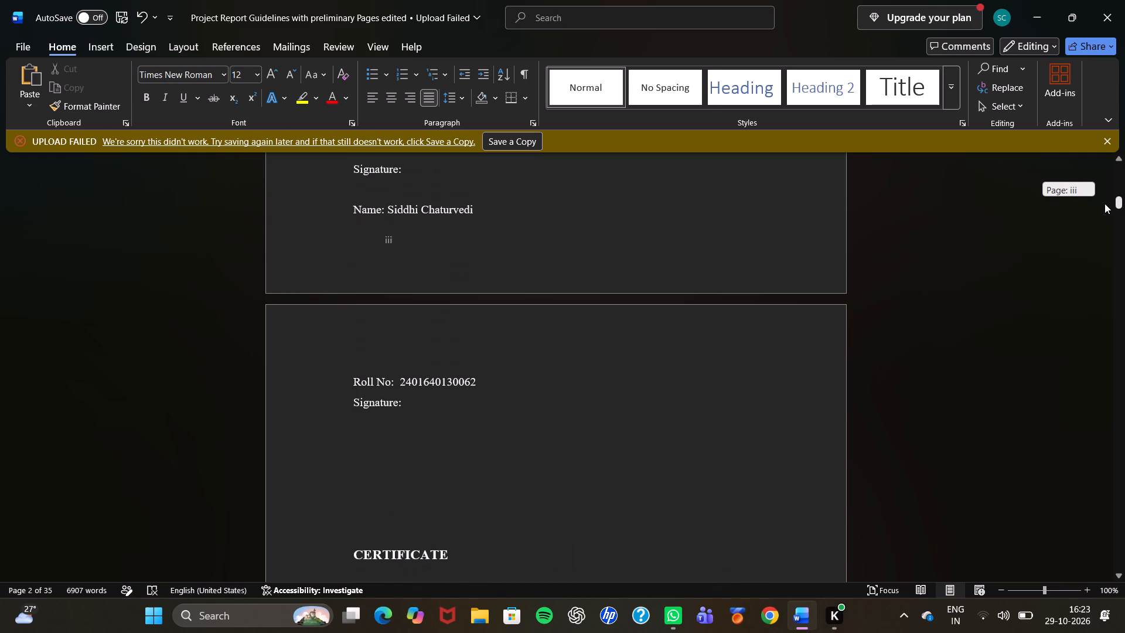
pyautogui.moveTo(1104, 203); pyautogui.dragTo(1104, 204)
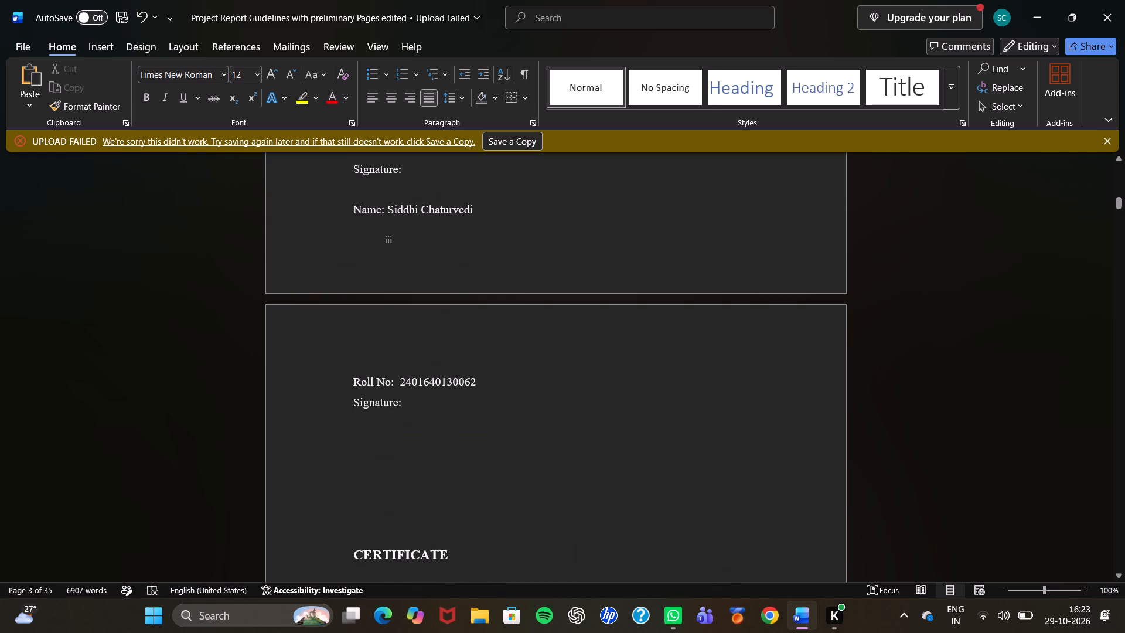
pyautogui.click(390, 236)
pyautogui.click(493, 215)
pyautogui.moveTo(352, 210); pyautogui.dragTo(363, 213)
pyautogui.moveTo(363, 213); pyautogui.dragTo(363, 213)
pyautogui.click(313, 249)
pyautogui.scroll(1, 313, 249)
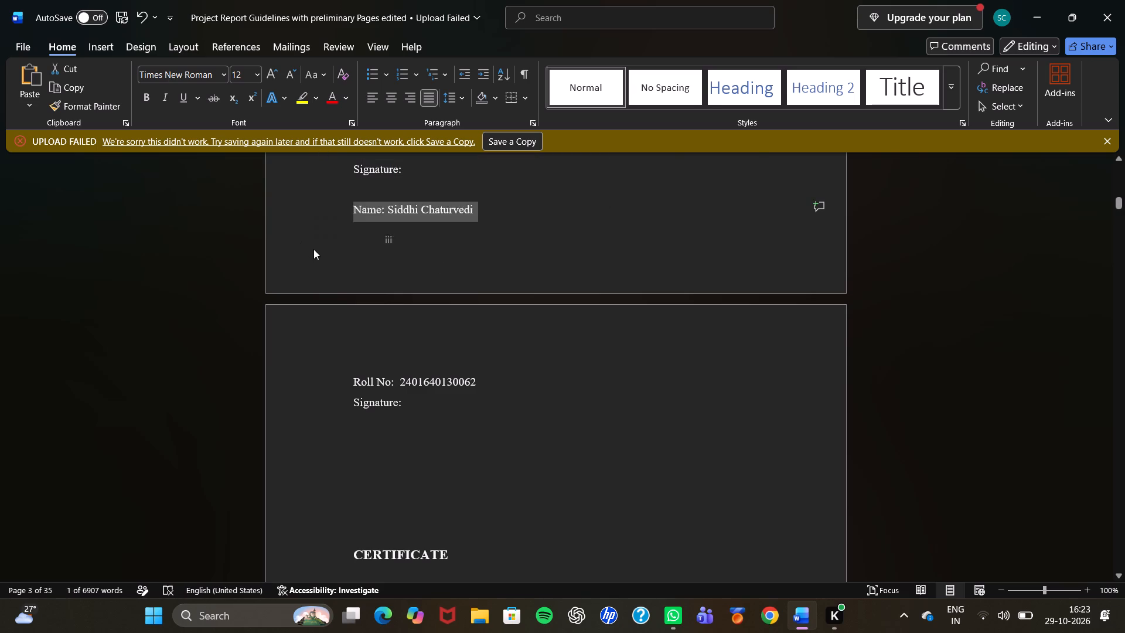
pyautogui.scroll(1, 313, 249)
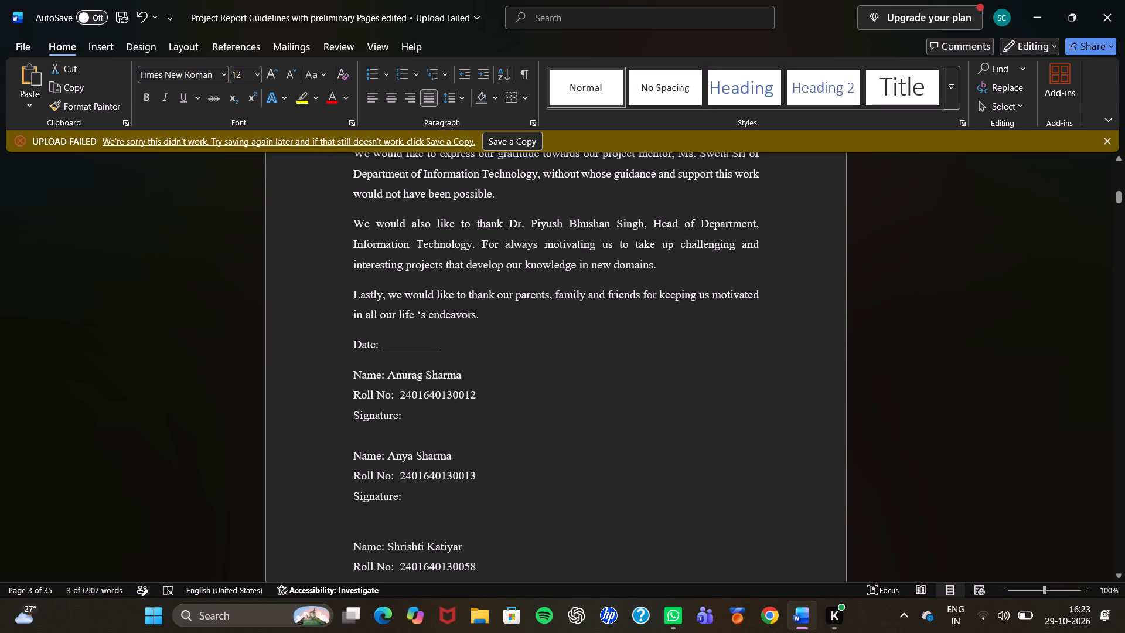
pyautogui.moveTo(1122, 198); pyautogui.dragTo(1117, 198)
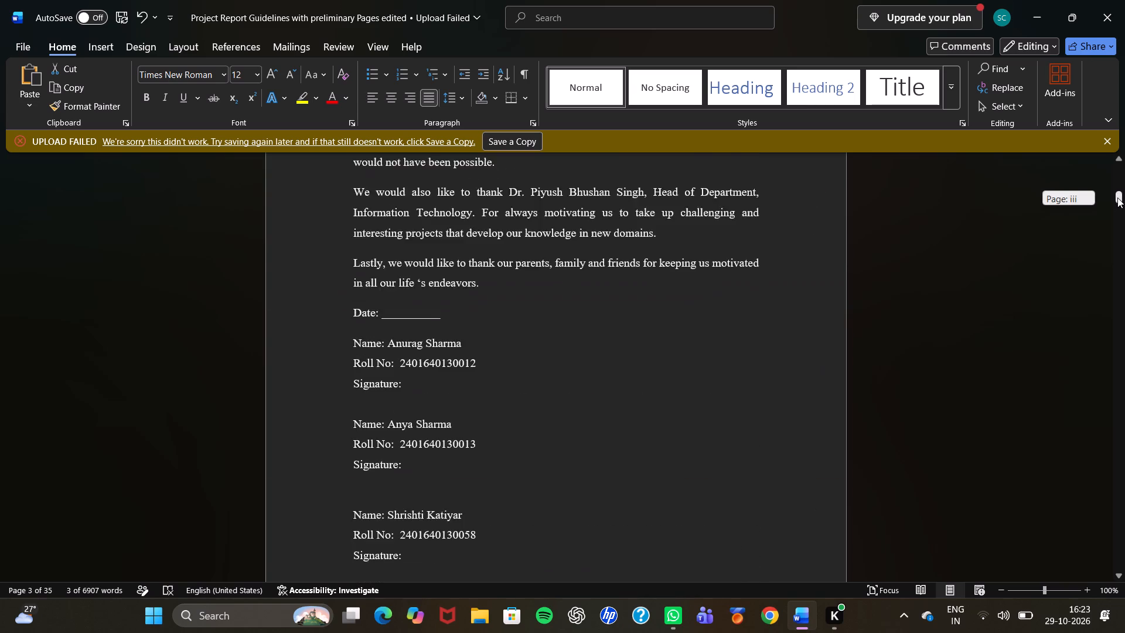
pyautogui.moveTo(1117, 198); pyautogui.dragTo(1116, 203)
pyautogui.click(668, 288)
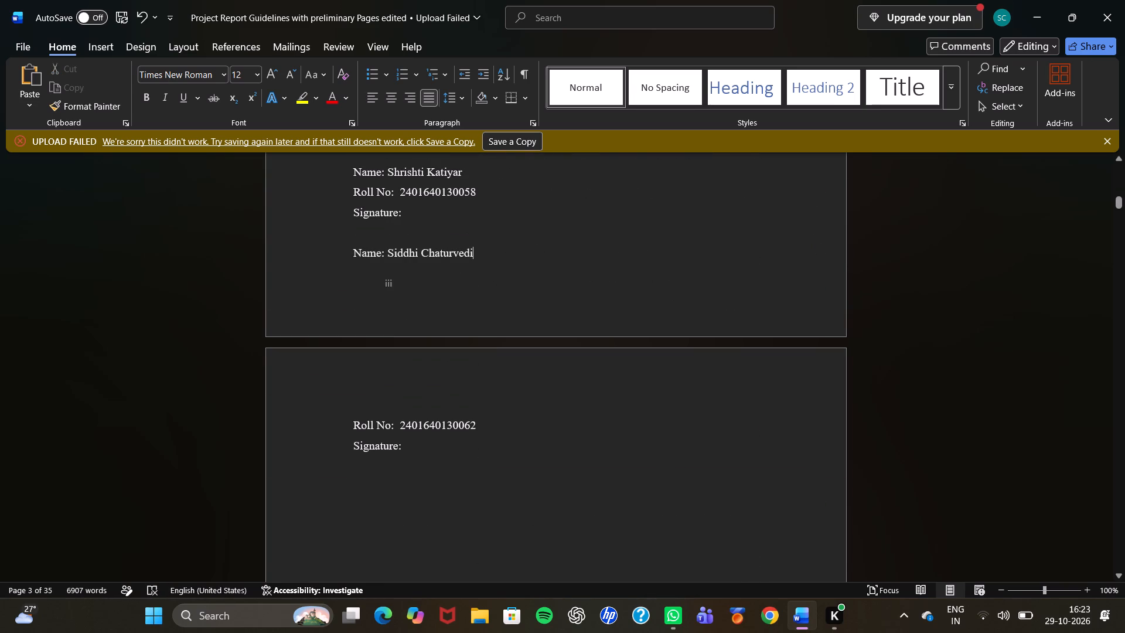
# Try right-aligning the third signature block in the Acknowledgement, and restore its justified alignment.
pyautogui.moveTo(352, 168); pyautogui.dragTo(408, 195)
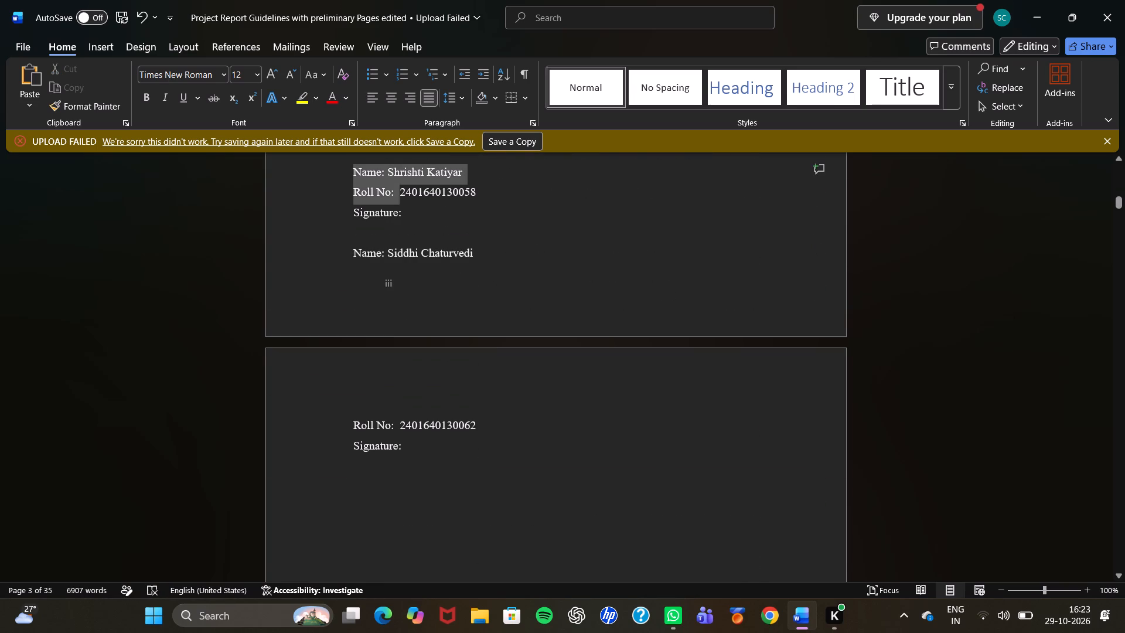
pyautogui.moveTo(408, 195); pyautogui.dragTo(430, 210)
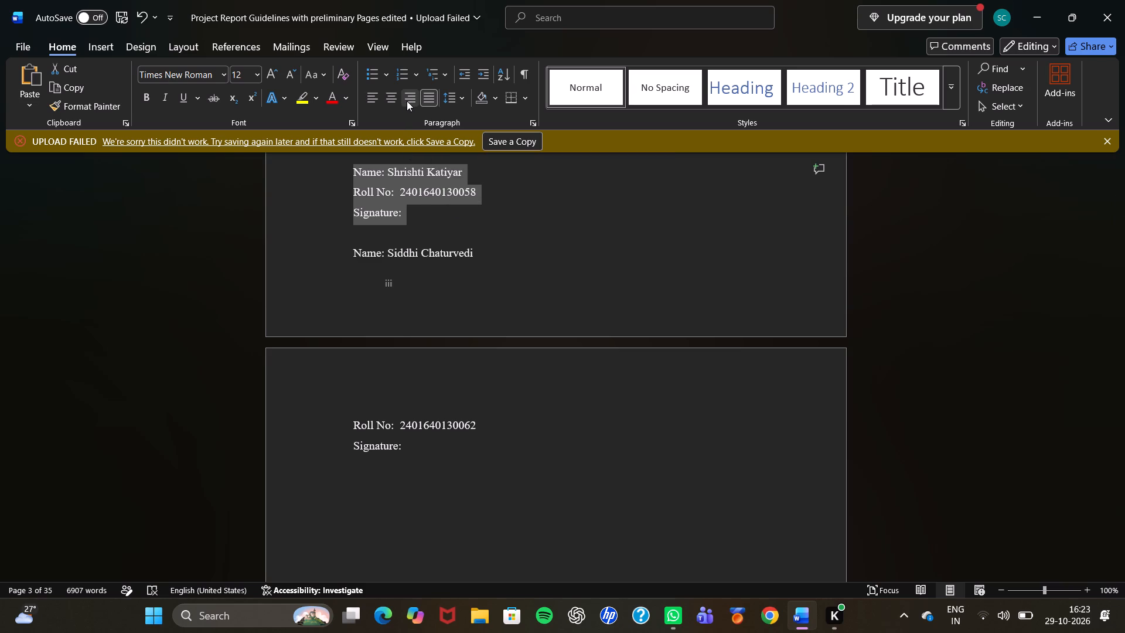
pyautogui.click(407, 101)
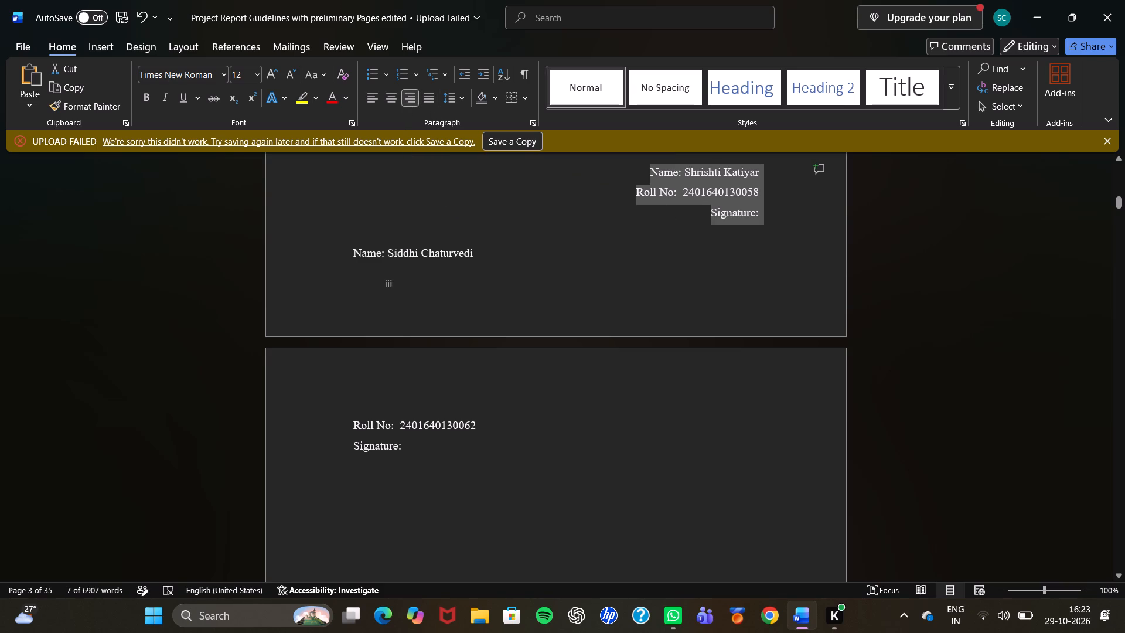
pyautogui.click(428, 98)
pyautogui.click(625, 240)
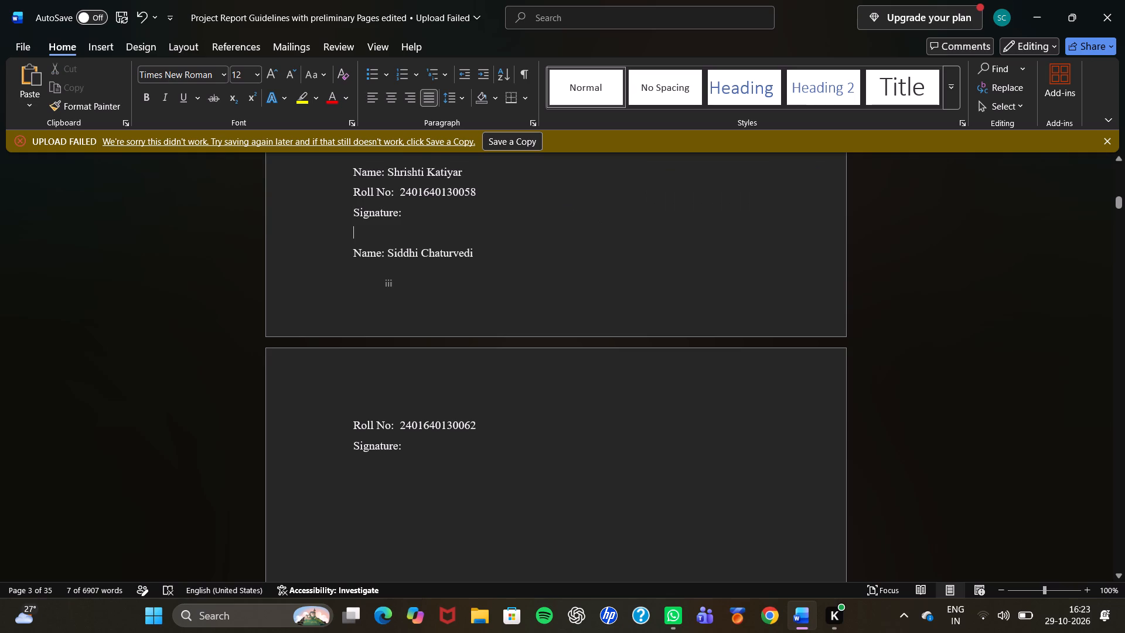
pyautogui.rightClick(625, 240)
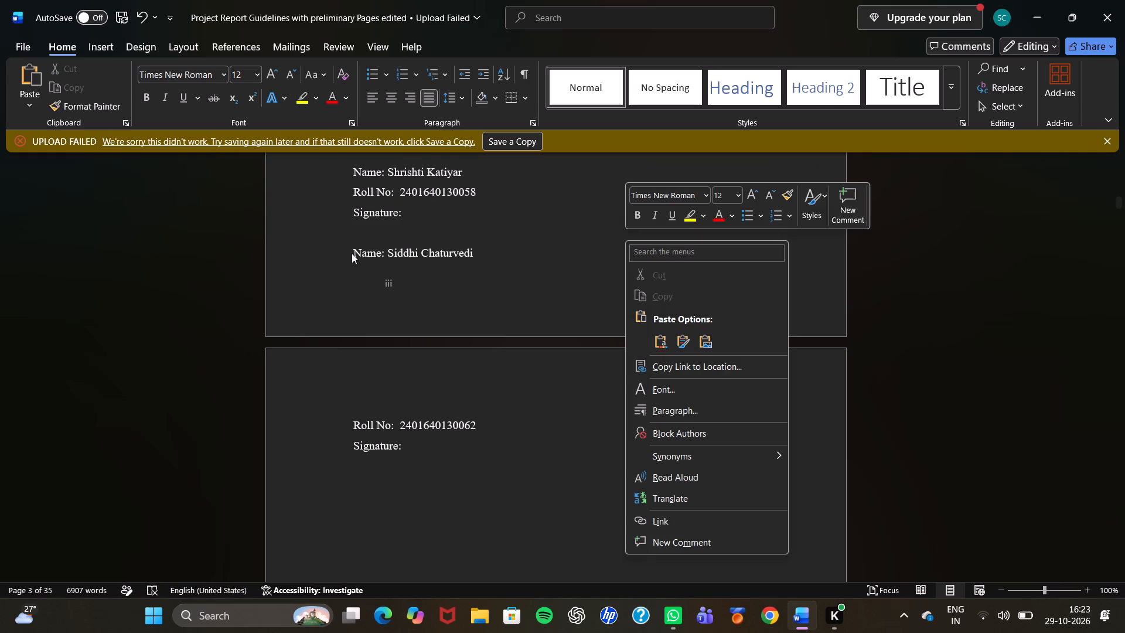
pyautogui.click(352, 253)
# Copy the Acknowledgement's fourth signature block and paste it on the first block's name line, spaced well apart from that name.
pyautogui.moveTo(352, 253); pyautogui.dragTo(411, 270)
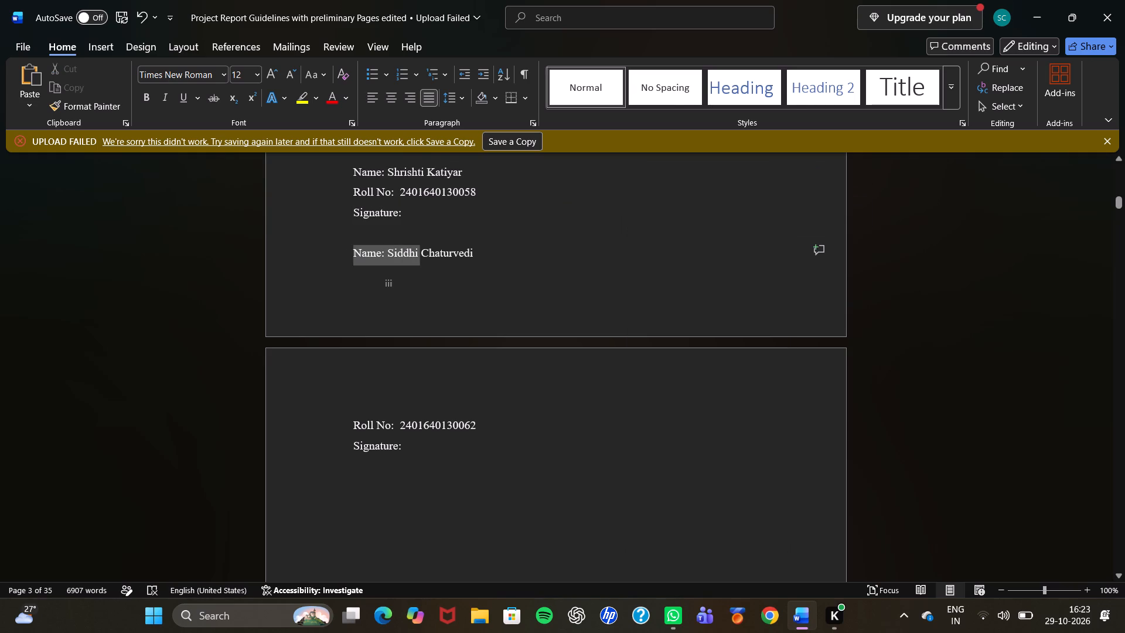
pyautogui.moveTo(411, 270); pyautogui.dragTo(490, 485)
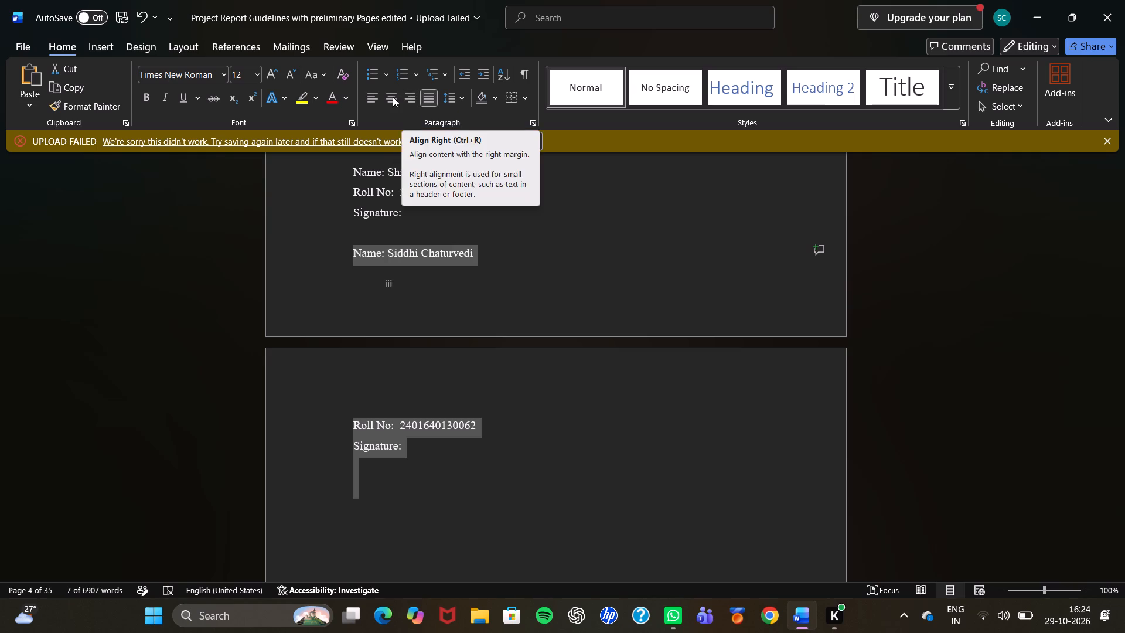
pyautogui.hotkey('ctrl', 'c')
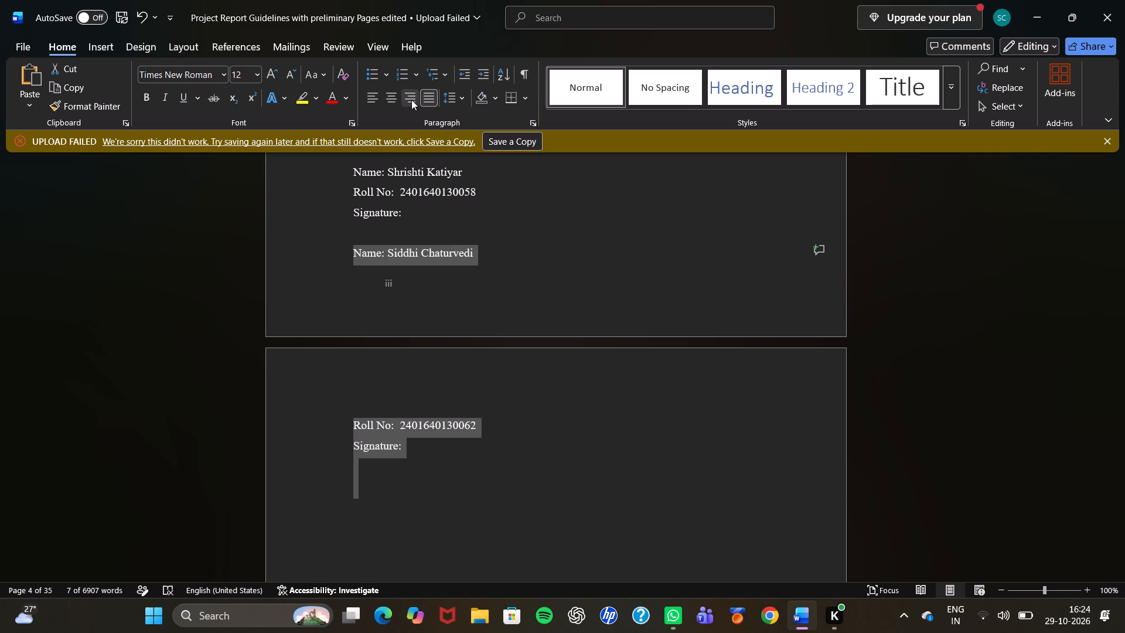
pyautogui.click(544, 207)
pyautogui.tripleClick(1116, 161)
pyautogui.tripleClick(1116, 161)
pyautogui.tripleClick(1116, 161)
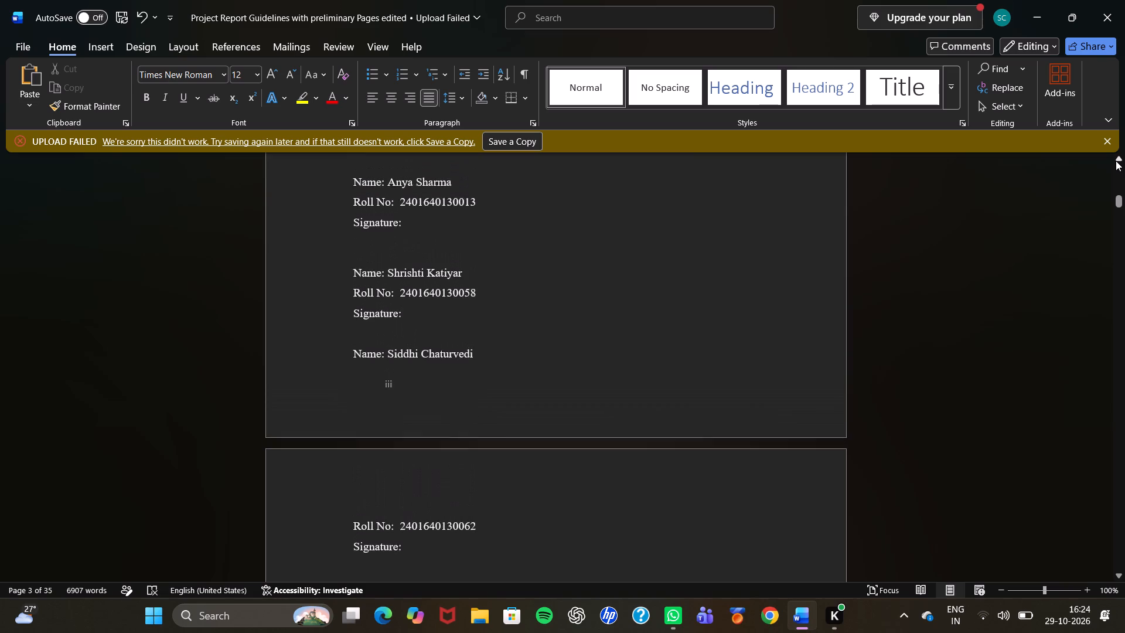
pyautogui.tripleClick(1116, 161)
pyautogui.tripleClick(1116, 161)
pyautogui.tripleClick(1116, 161)
pyautogui.doubleClick(1116, 161)
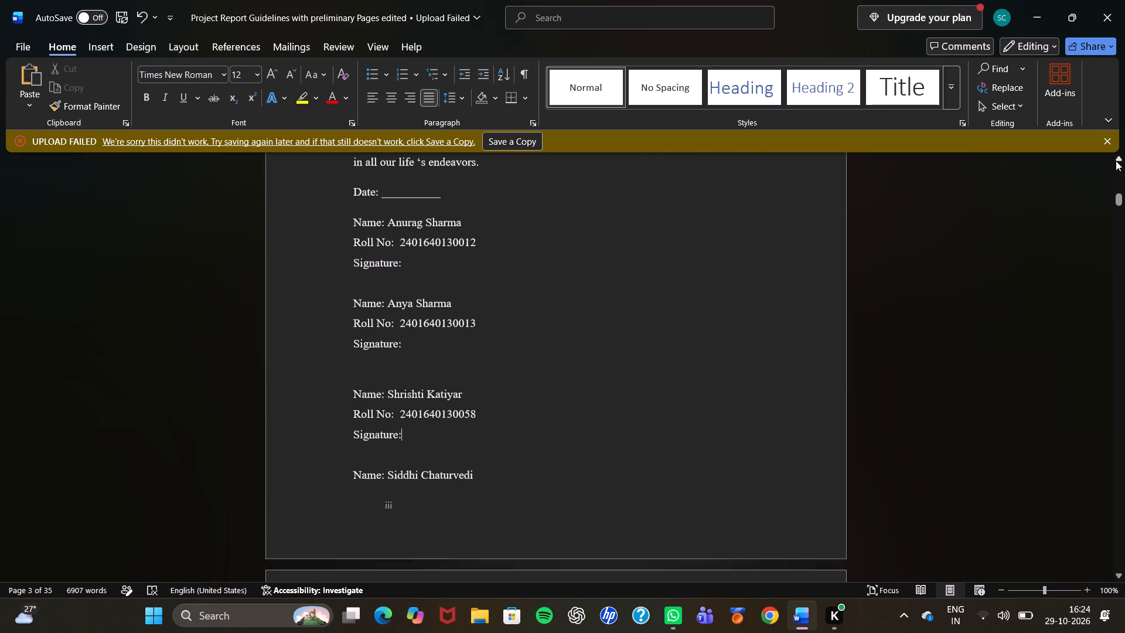
pyautogui.click(499, 240)
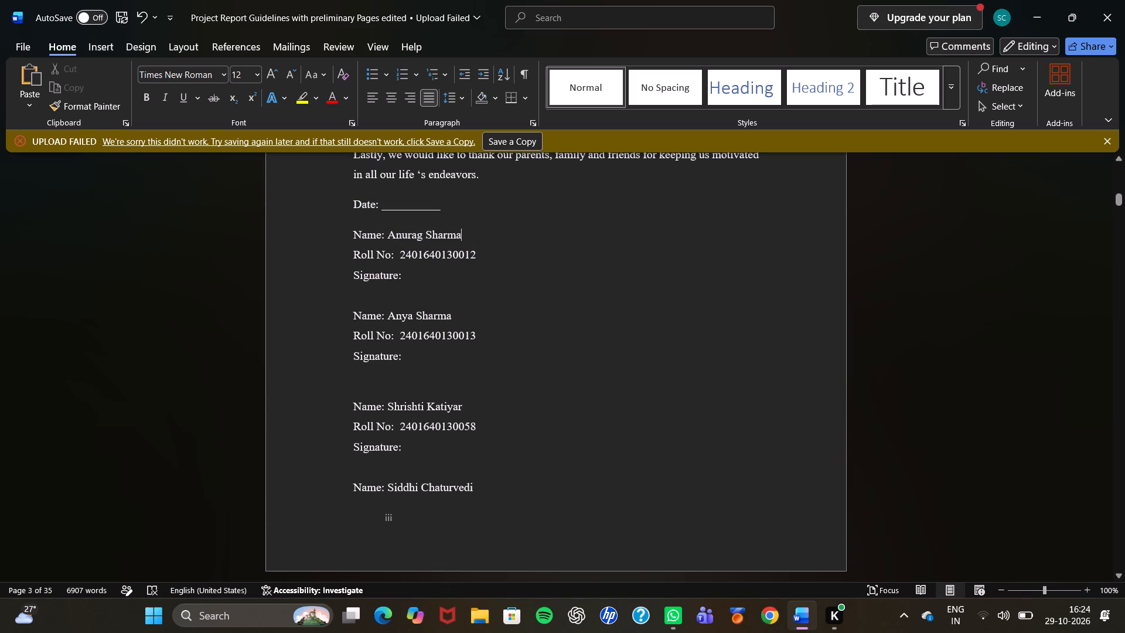
pyautogui.press('space')
pyautogui.press('space')
pyautogui.press('space')
pyautogui.press('space')
pyautogui.press('space')
pyautogui.press('space')
pyautogui.press('space')
pyautogui.press('space')
pyautogui.press('space')
pyautogui.press('space')
pyautogui.press('space')
pyautogui.press('space')
pyautogui.press('space')
pyautogui.press('space')
pyautogui.press('space')
pyautogui.press('space')
pyautogui.press('space')
pyautogui.press('space')
pyautogui.press('space')
pyautogui.press('space')
pyautogui.press('space')
pyautogui.press('space')
pyautogui.press('space')
pyautogui.press('space')
pyautogui.press('space')
pyautogui.press('space')
pyautogui.press('space')
pyautogui.press('space')
pyautogui.press('space')
pyautogui.press('space')
pyautogui.press('space')
pyautogui.press('space')
pyautogui.press('space')
pyautogui.press('space')
pyautogui.press('space')
pyautogui.press('space')
pyautogui.press('space')
pyautogui.press('space')
pyautogui.press('space')
pyautogui.press('space')
pyautogui.press('space')
pyautogui.press('space')
pyautogui.press('space')
pyautogui.hotkey('ctrl', 'v')
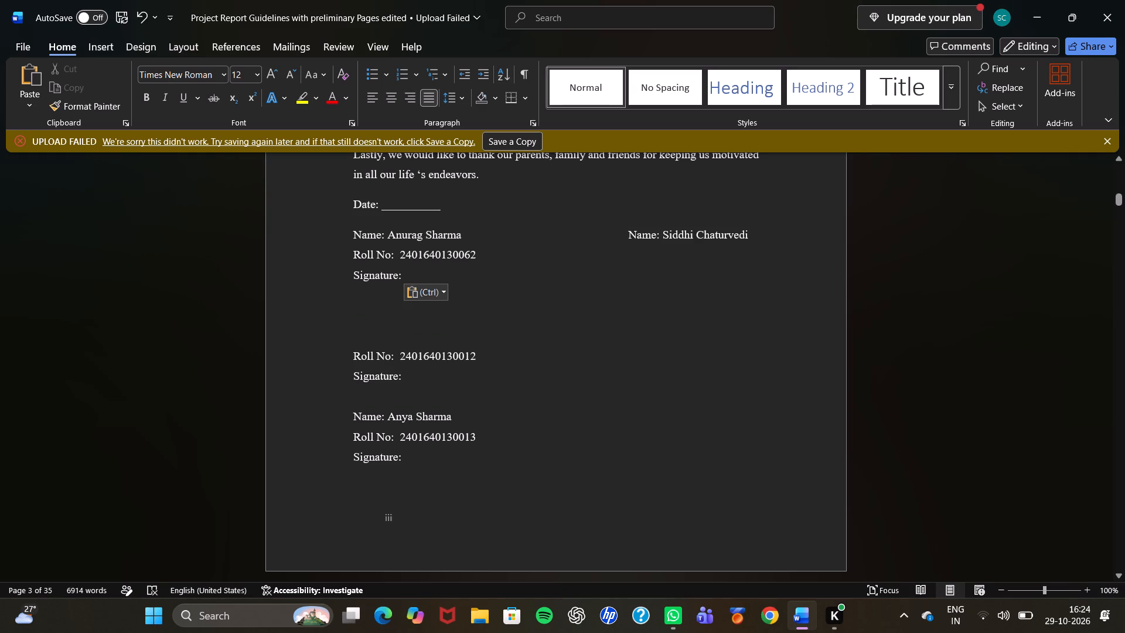
# Review the signature block layout on the Declaration and Acknowledgement pages, including the block pasted beside the first Acknowledgement name.
pyautogui.click(618, 305)
pyautogui.scroll(-1, 618, 305)
pyautogui.scroll(1, 618, 305)
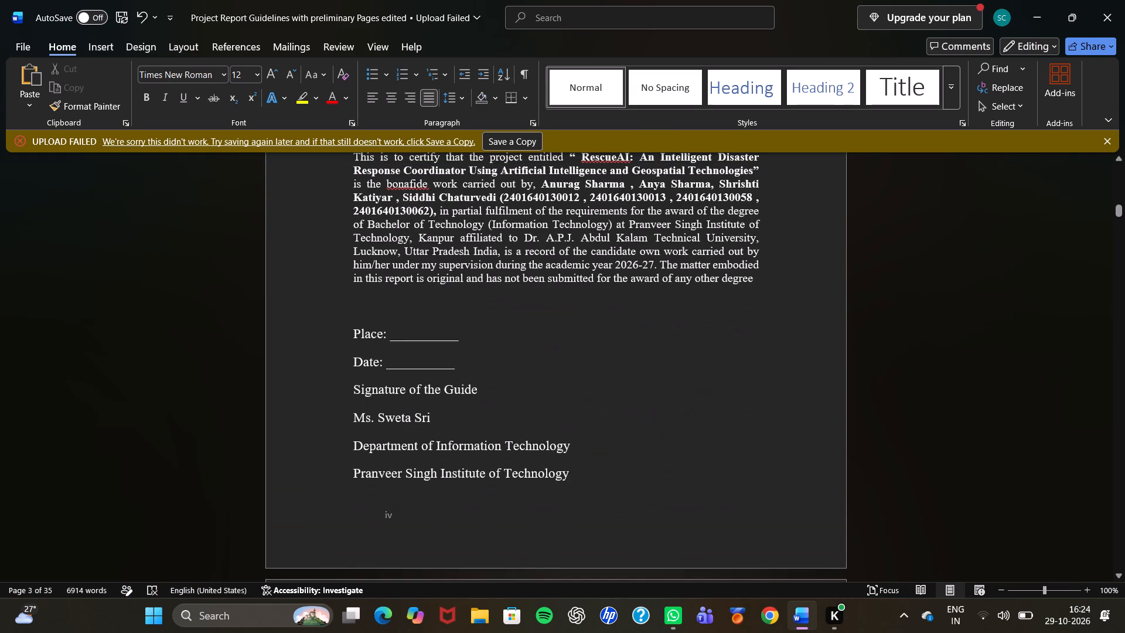
pyautogui.moveTo(1117, 213); pyautogui.dragTo(1120, 185)
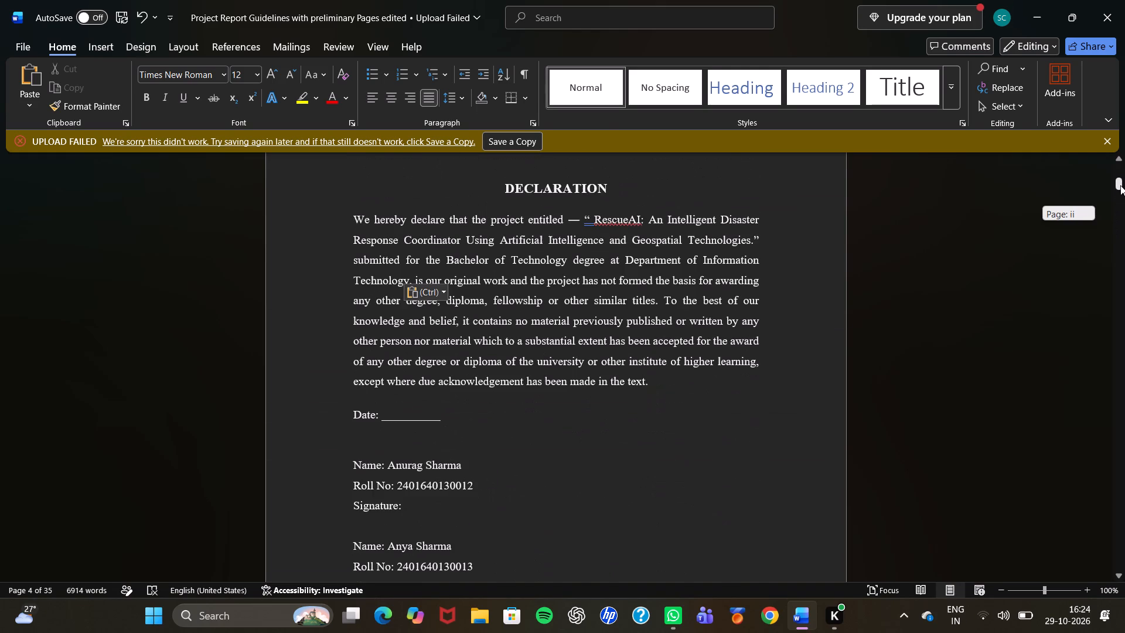
pyautogui.moveTo(1120, 185); pyautogui.dragTo(1117, 191)
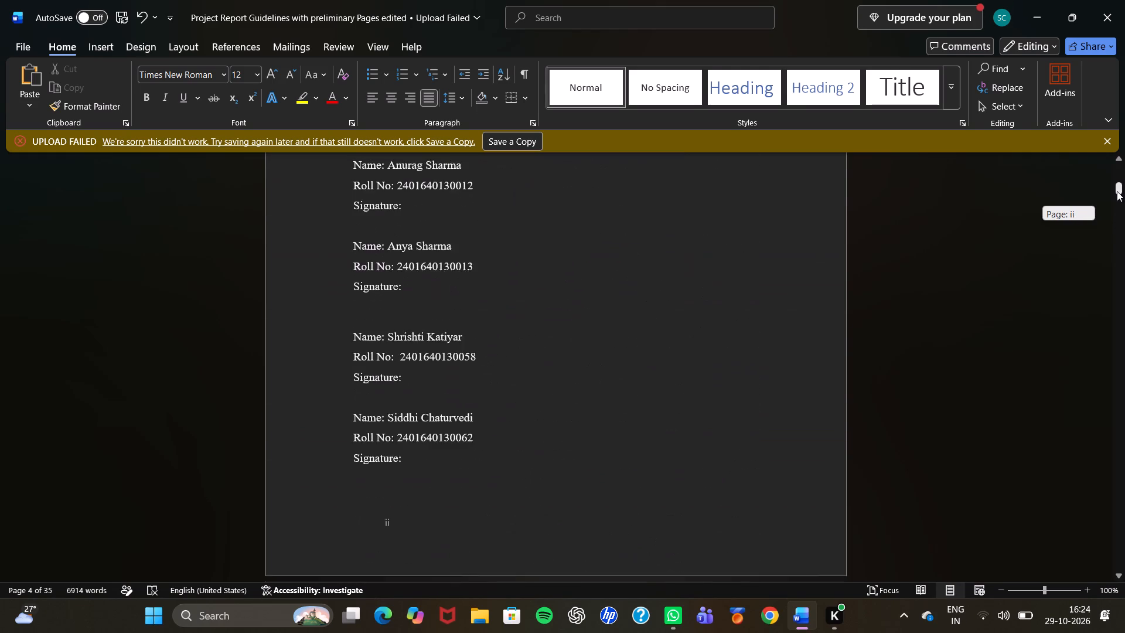
pyautogui.moveTo(1117, 191); pyautogui.dragTo(1116, 188)
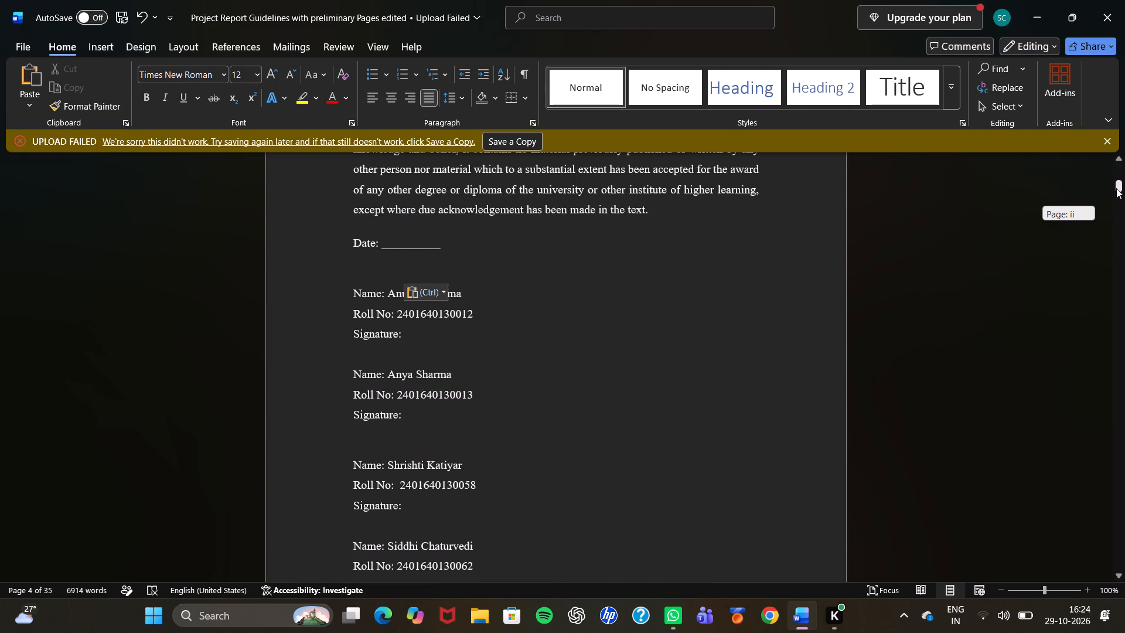
pyautogui.moveTo(1116, 188); pyautogui.dragTo(1116, 189)
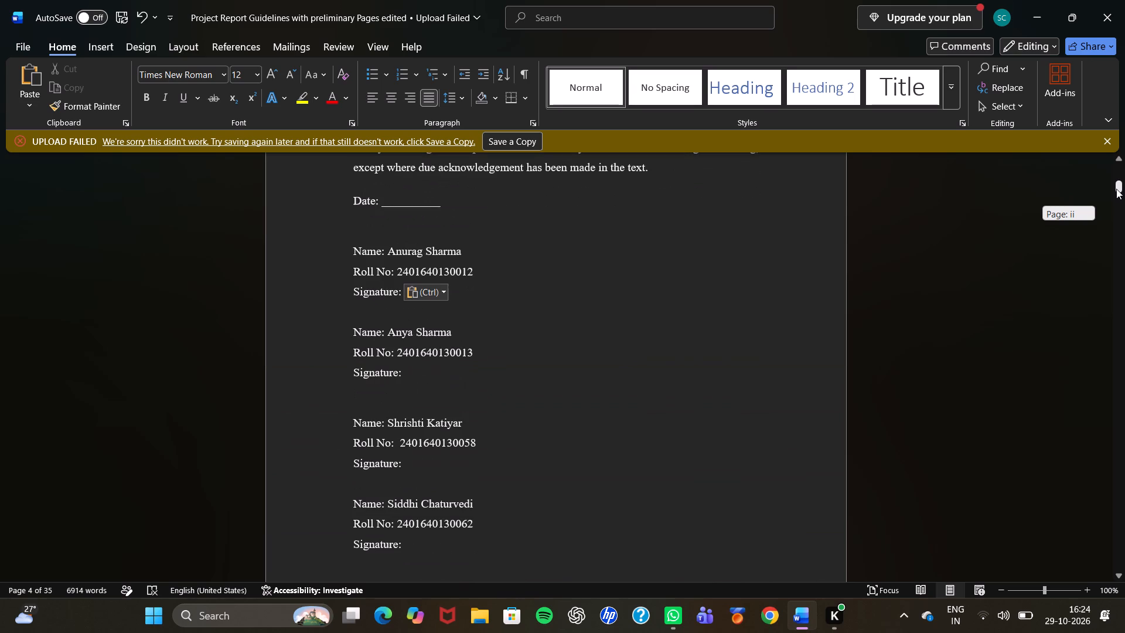
pyautogui.moveTo(1116, 189); pyautogui.dragTo(1116, 190)
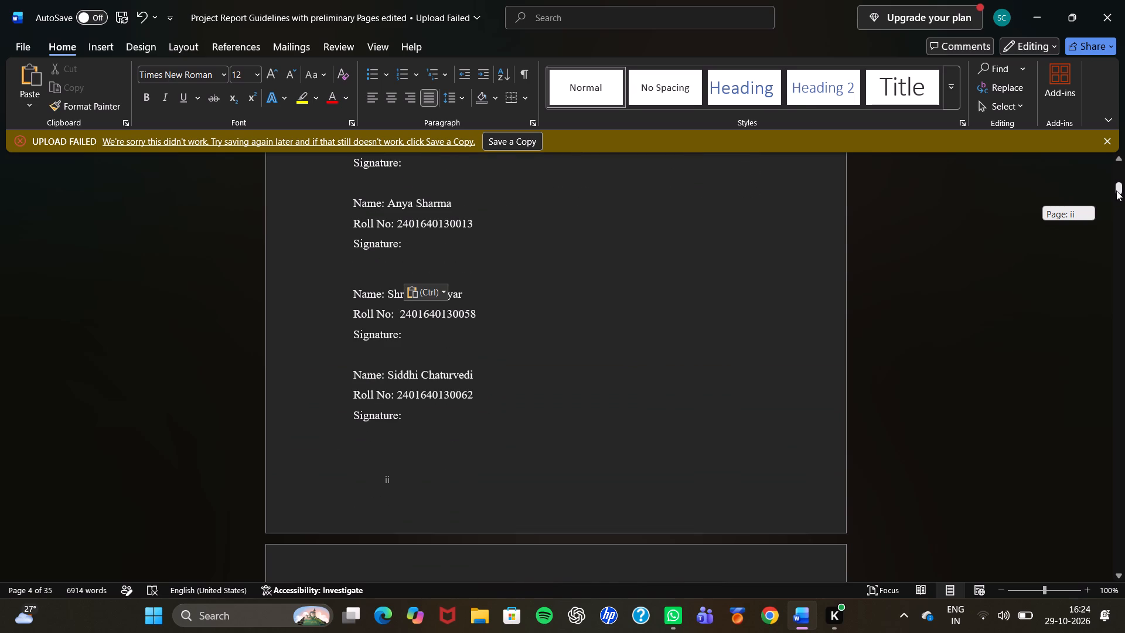
pyautogui.moveTo(1116, 190); pyautogui.dragTo(1115, 200)
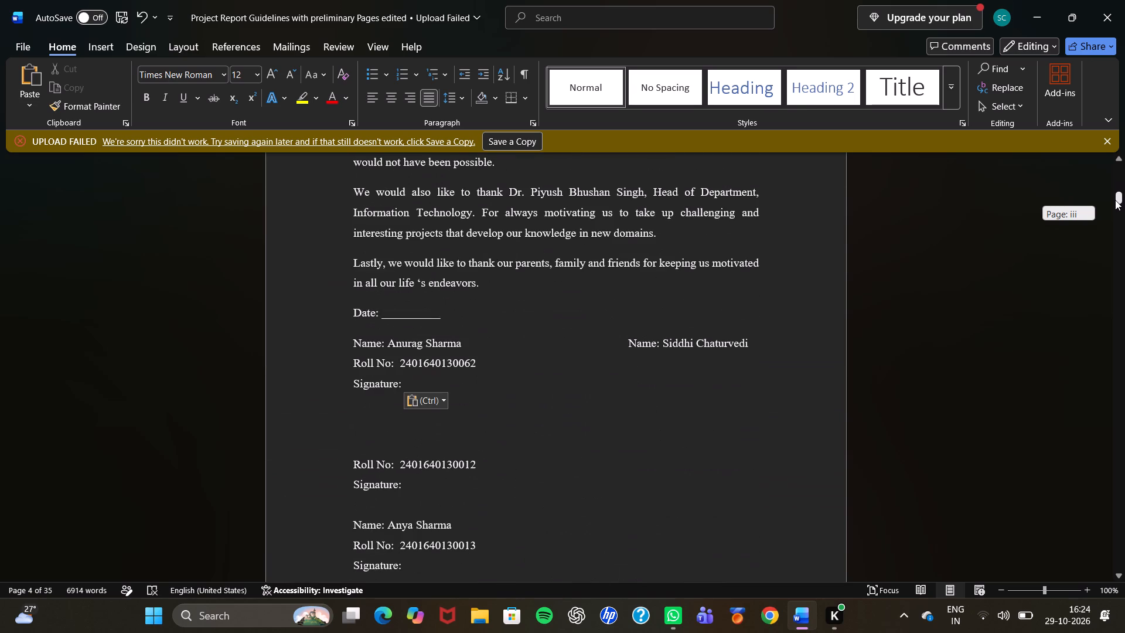
pyautogui.moveTo(1115, 200); pyautogui.dragTo(1114, 206)
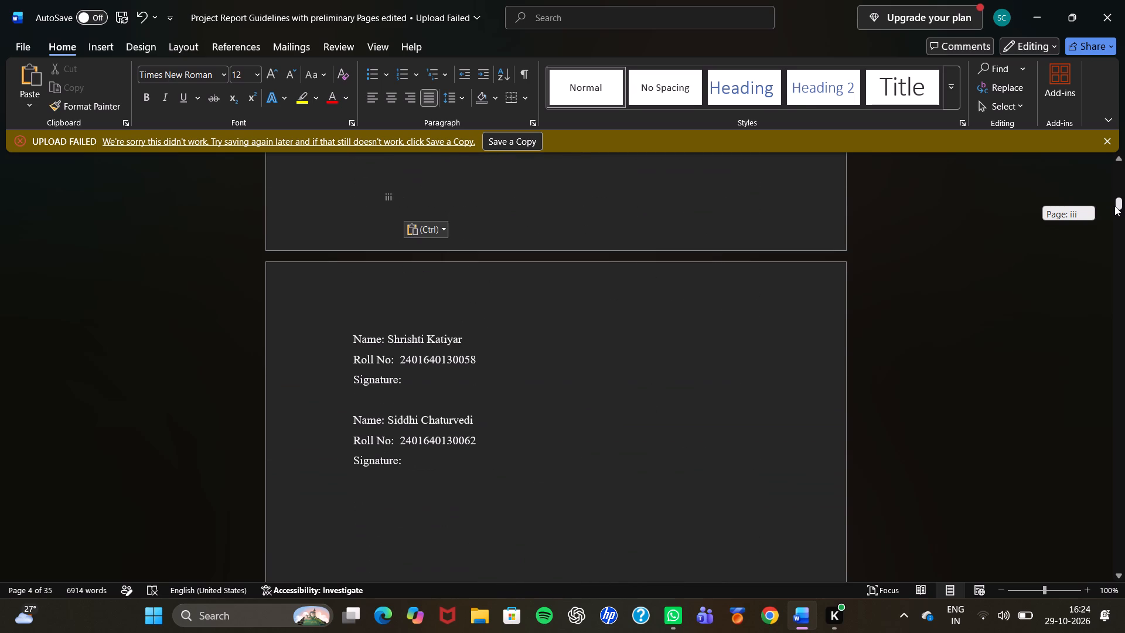
pyautogui.moveTo(1114, 206); pyautogui.dragTo(1114, 198)
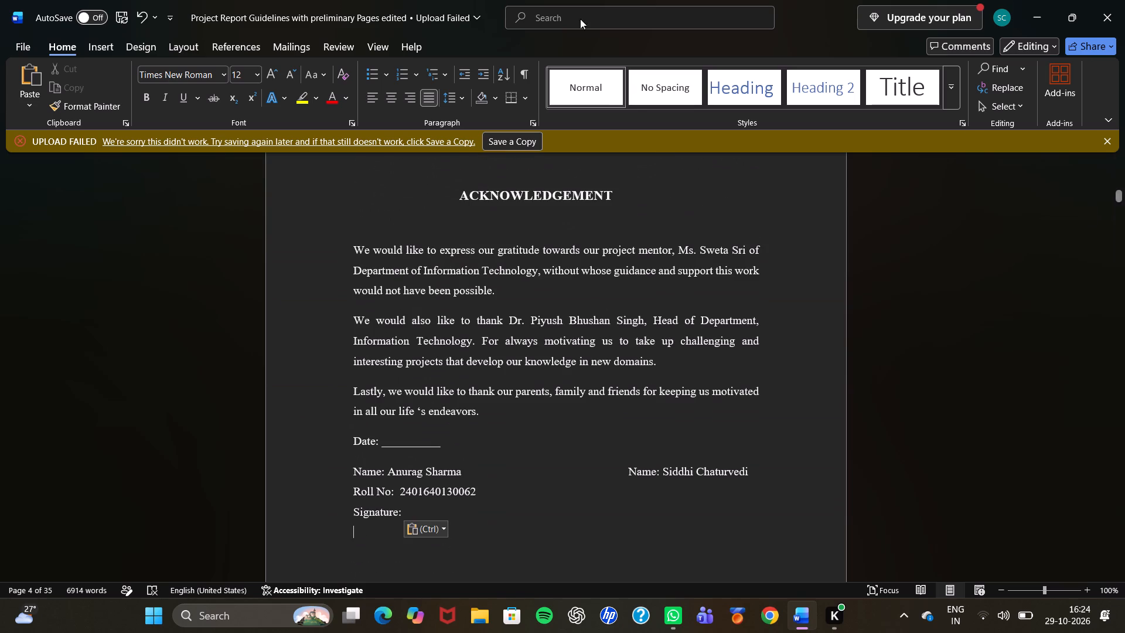
# Undo the pasting of the fourth signature block onto the first block's name line in the Acknowledgement.
pyautogui.click(137, 13)
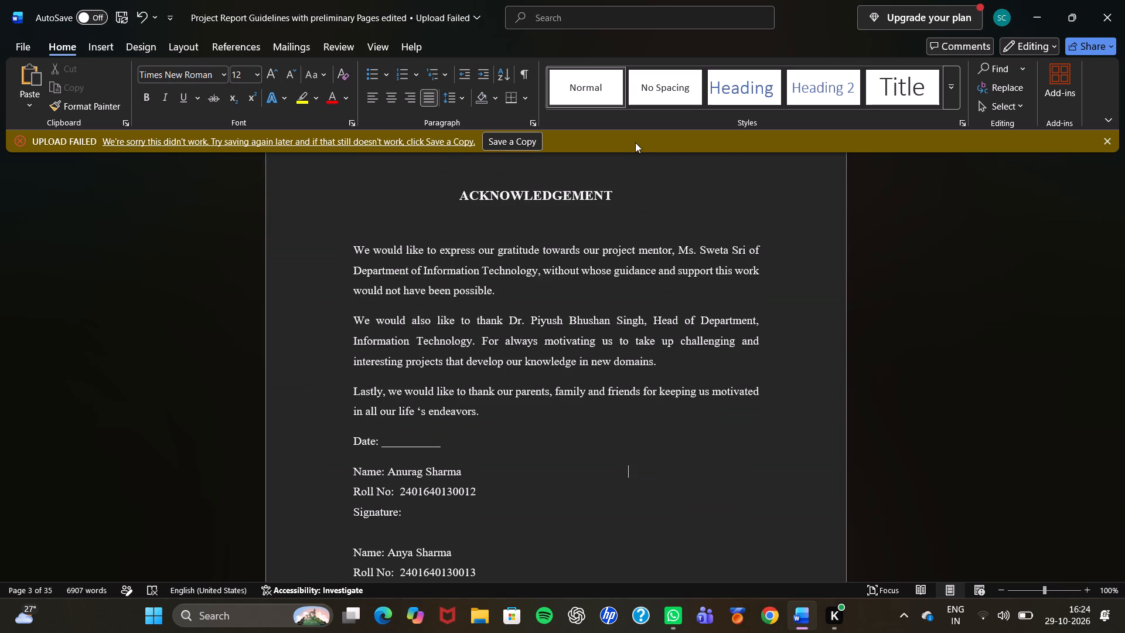
# Examine how the Acknowledgement signature blocks fall around the break between pages iii and iv, down to the Certificate.
pyautogui.scroll(-1, 635, 142)
pyautogui.moveTo(1118, 196); pyautogui.dragTo(1115, 202)
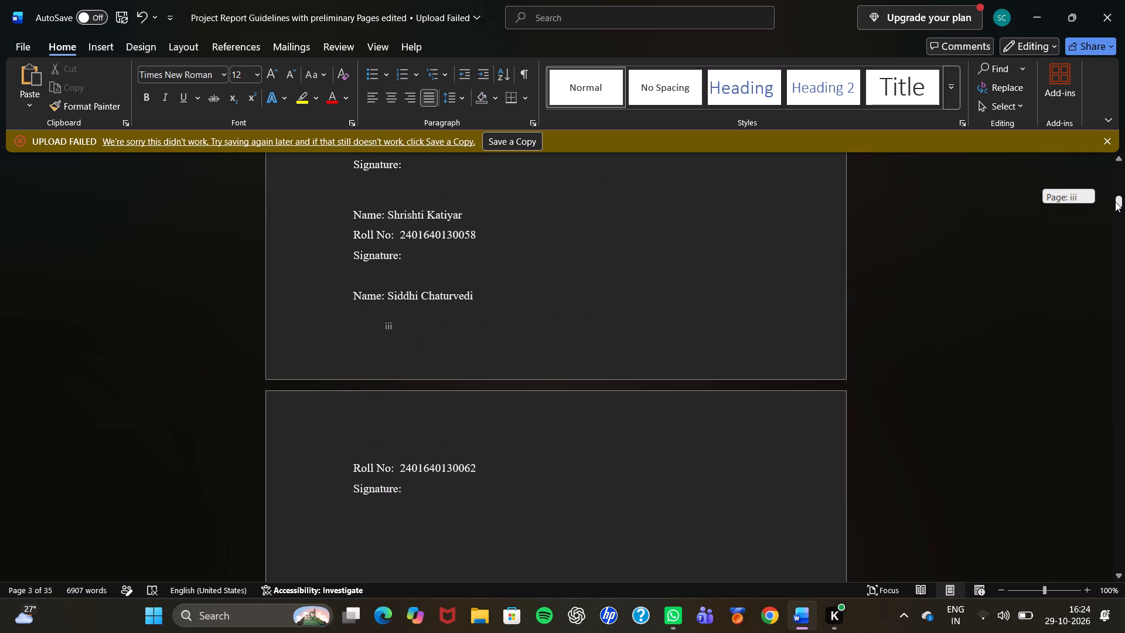
pyautogui.moveTo(1115, 202); pyautogui.dragTo(1112, 209)
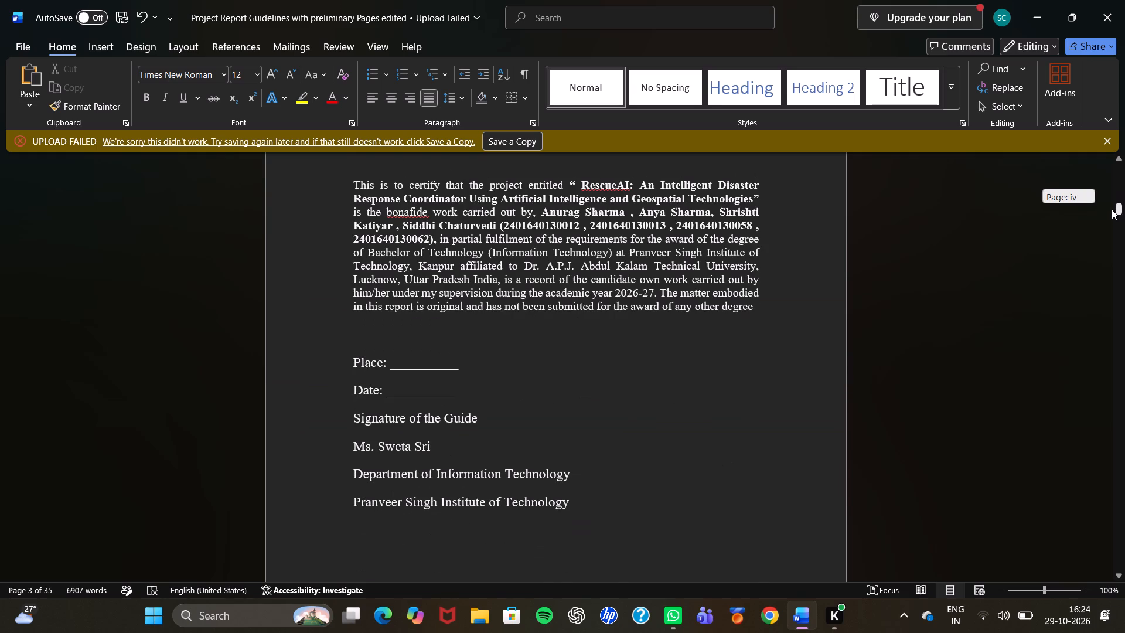
pyautogui.moveTo(1112, 209); pyautogui.dragTo(1112, 203)
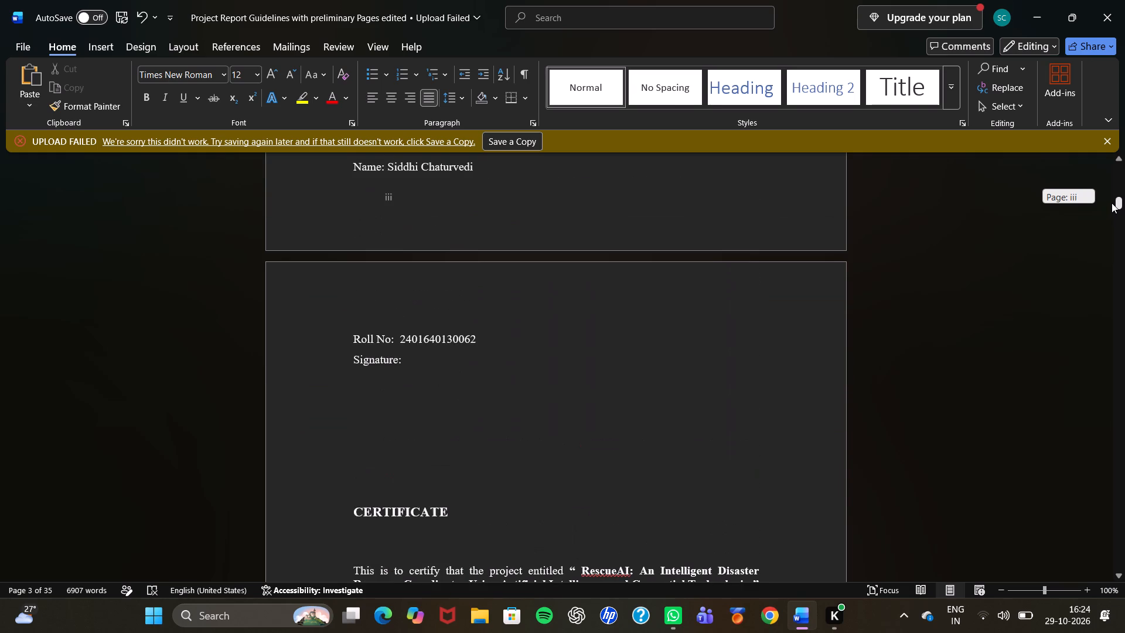
pyautogui.moveTo(1112, 203); pyautogui.dragTo(1112, 204)
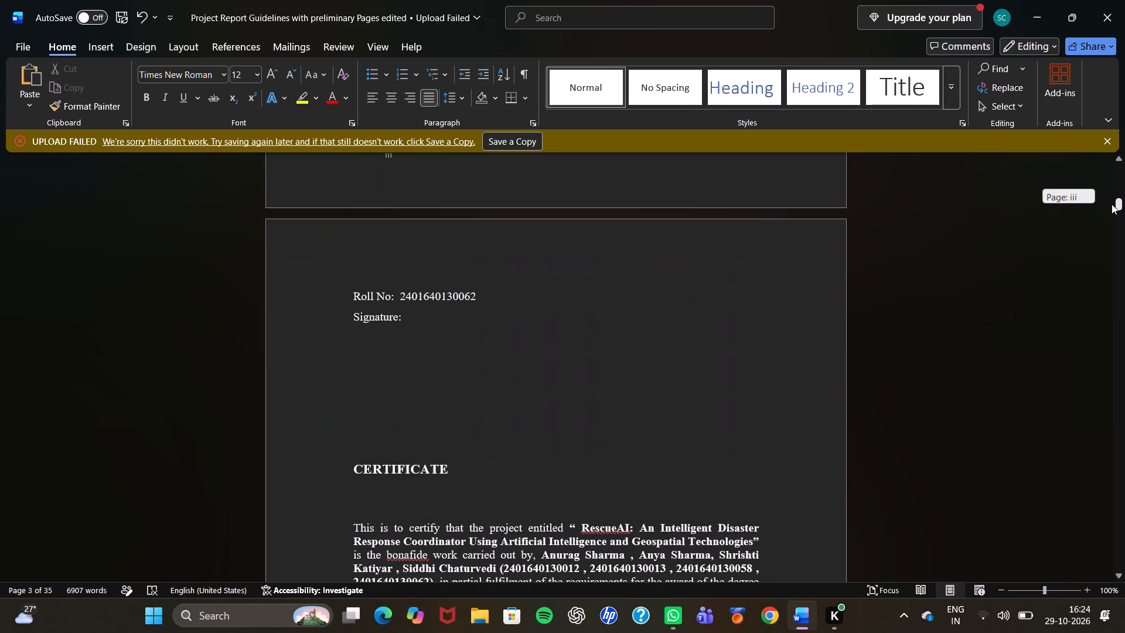
pyautogui.moveTo(1112, 204); pyautogui.dragTo(1112, 201)
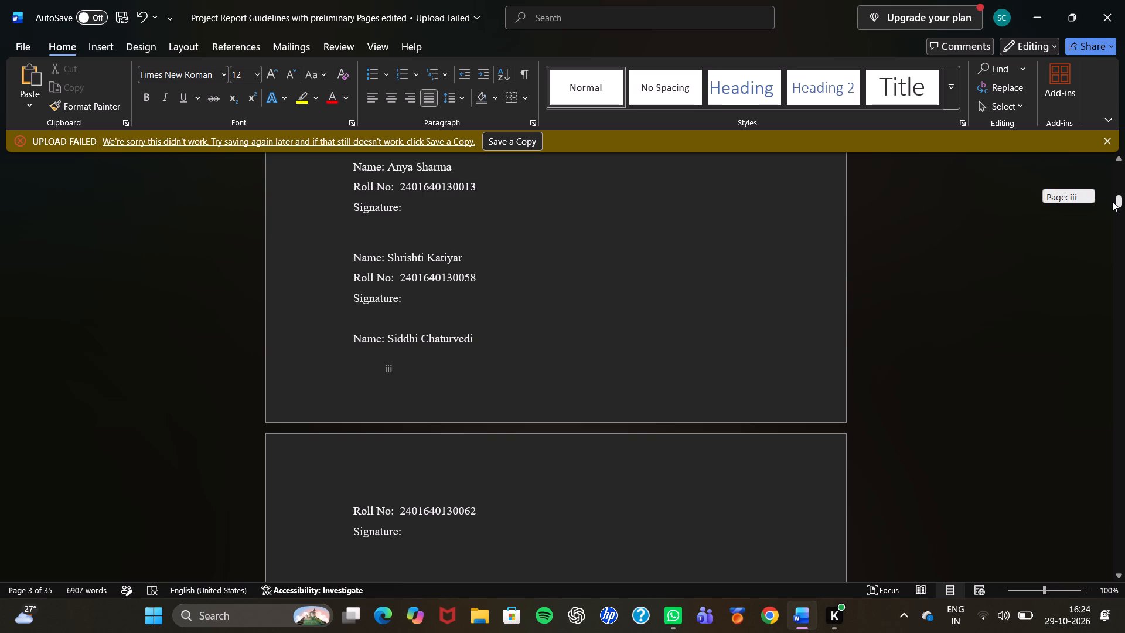
pyautogui.moveTo(1112, 201); pyautogui.dragTo(1110, 200)
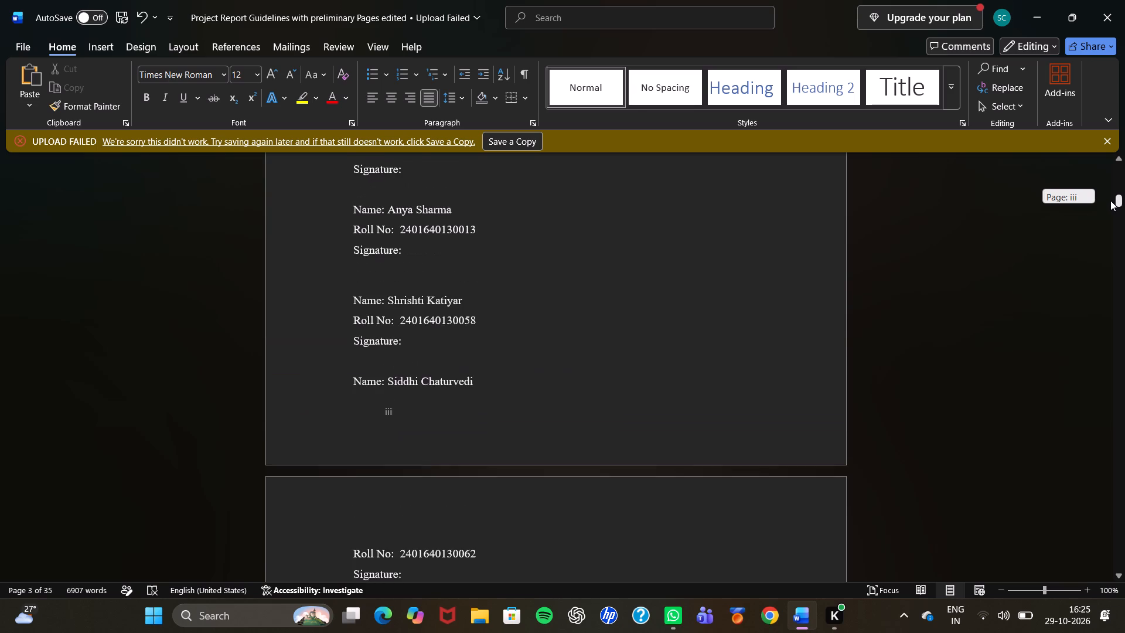
pyautogui.moveTo(1110, 200); pyautogui.dragTo(1110, 202)
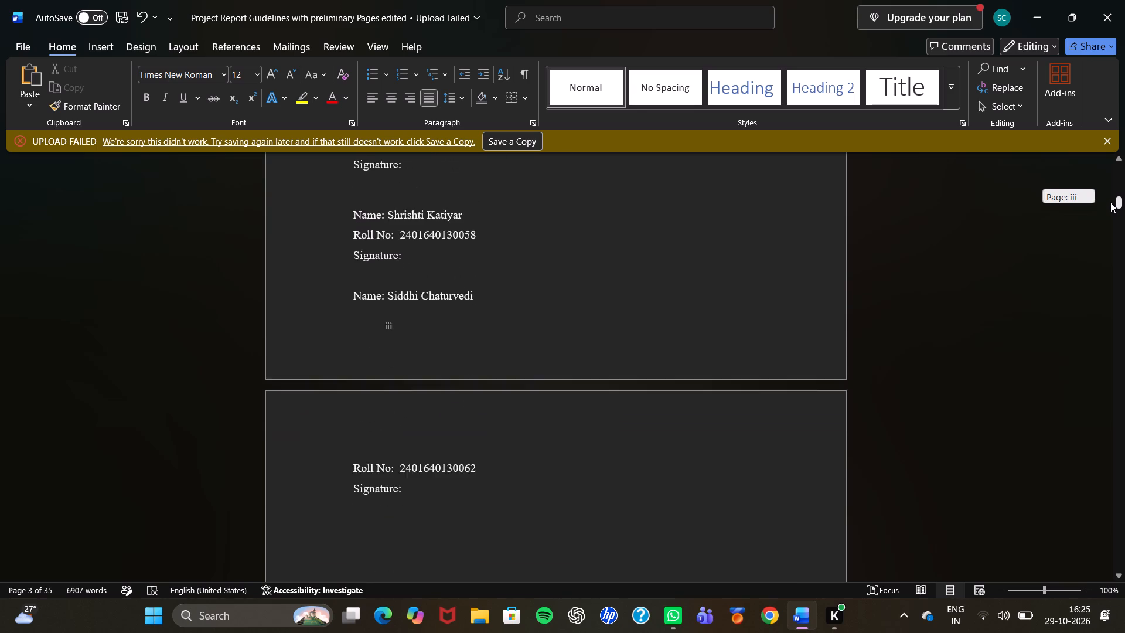
pyautogui.moveTo(1110, 202); pyautogui.dragTo(1110, 205)
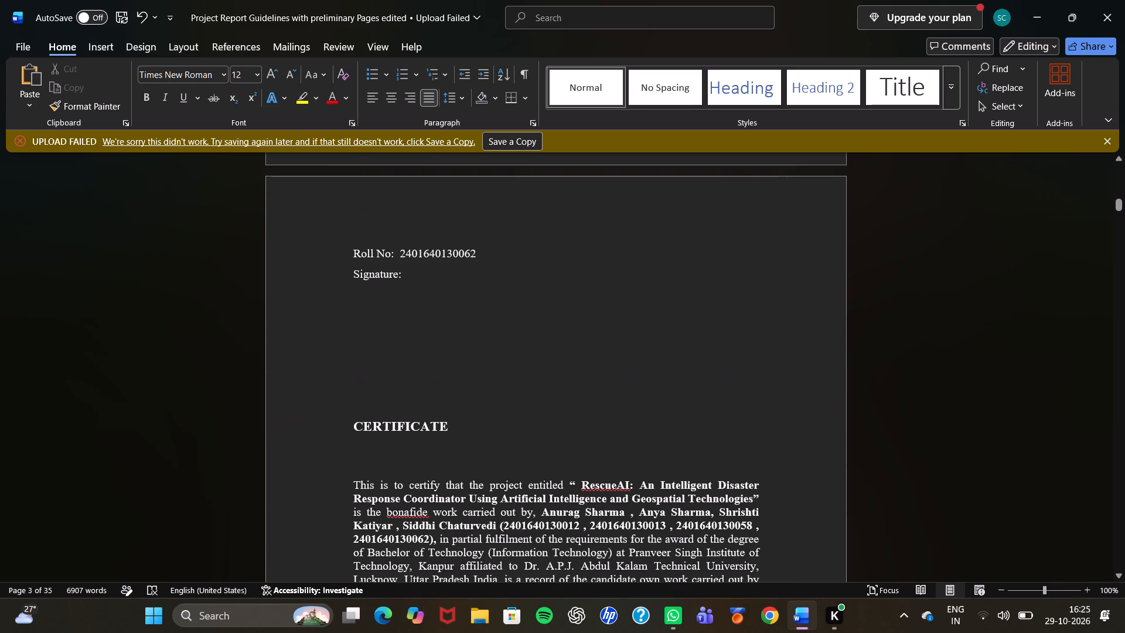
# Copy the fourth signature block's roll number and signature lines from page iv and paste them on its name line, spaced well apart from the name.
pyautogui.moveTo(352, 249); pyautogui.dragTo(431, 276)
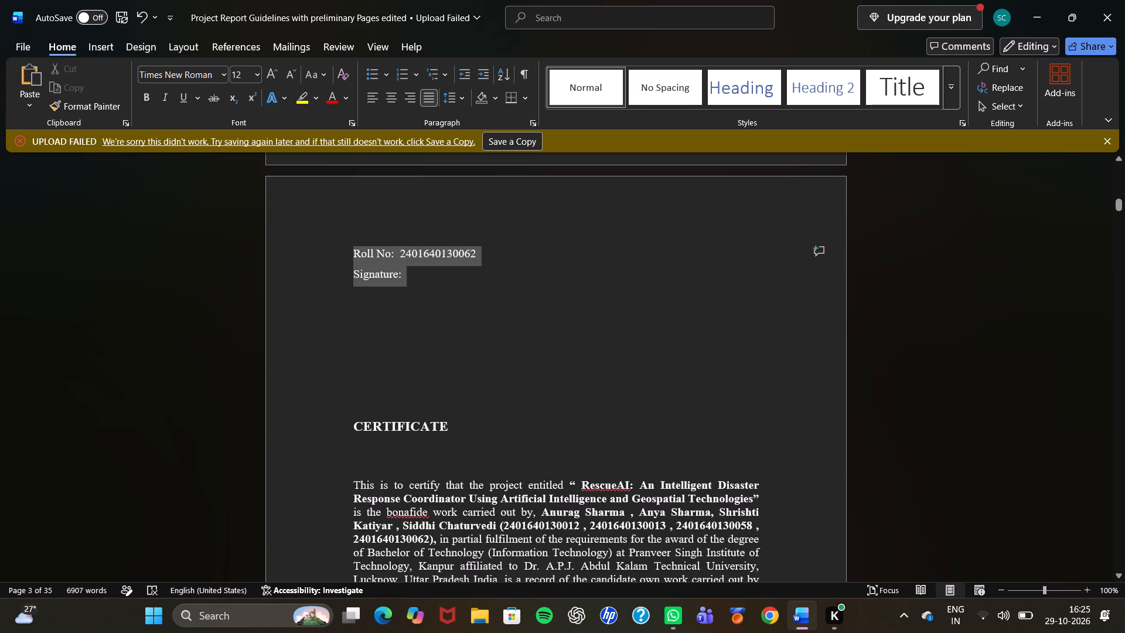
pyautogui.moveTo(431, 276); pyautogui.dragTo(437, 277)
pyautogui.hotkey('ctrl', 'c')
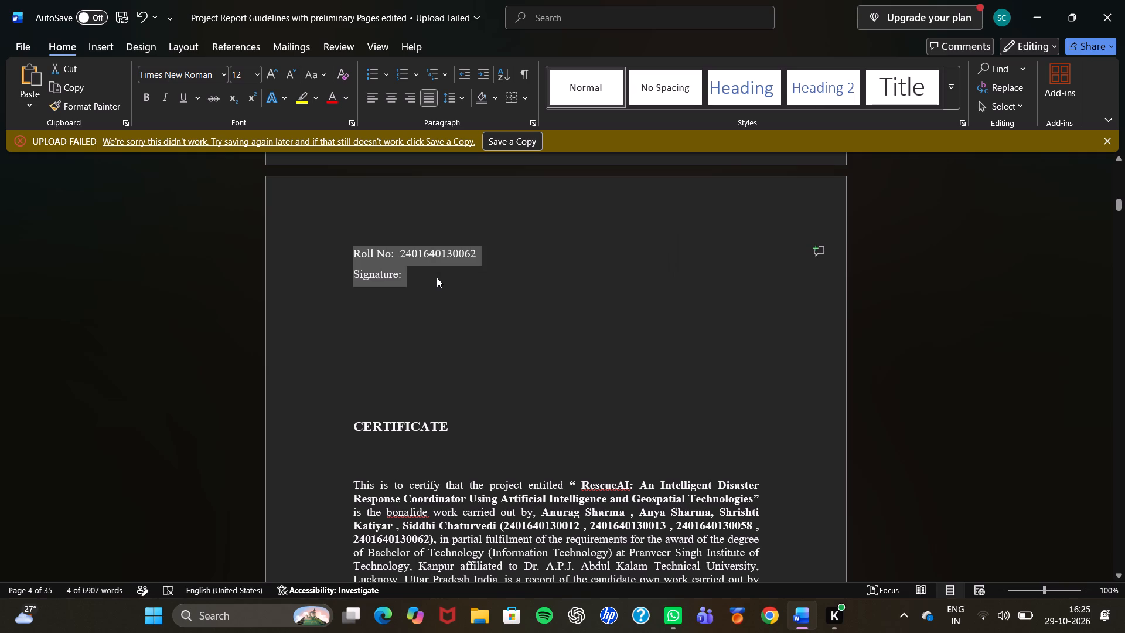
pyautogui.click(564, 290)
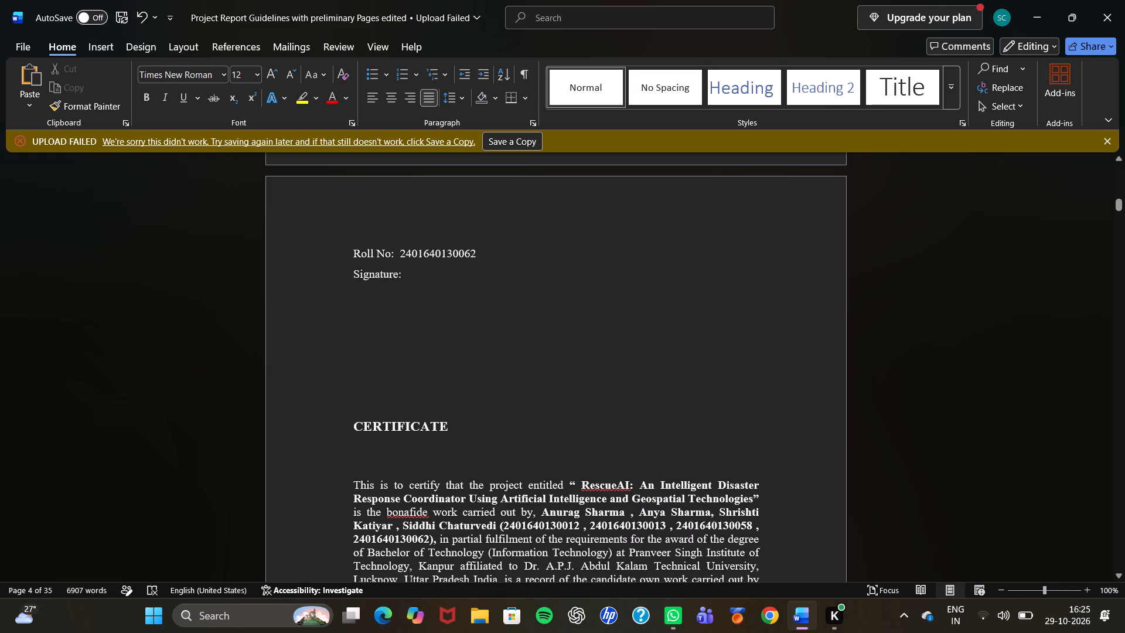
pyautogui.click(1121, 207)
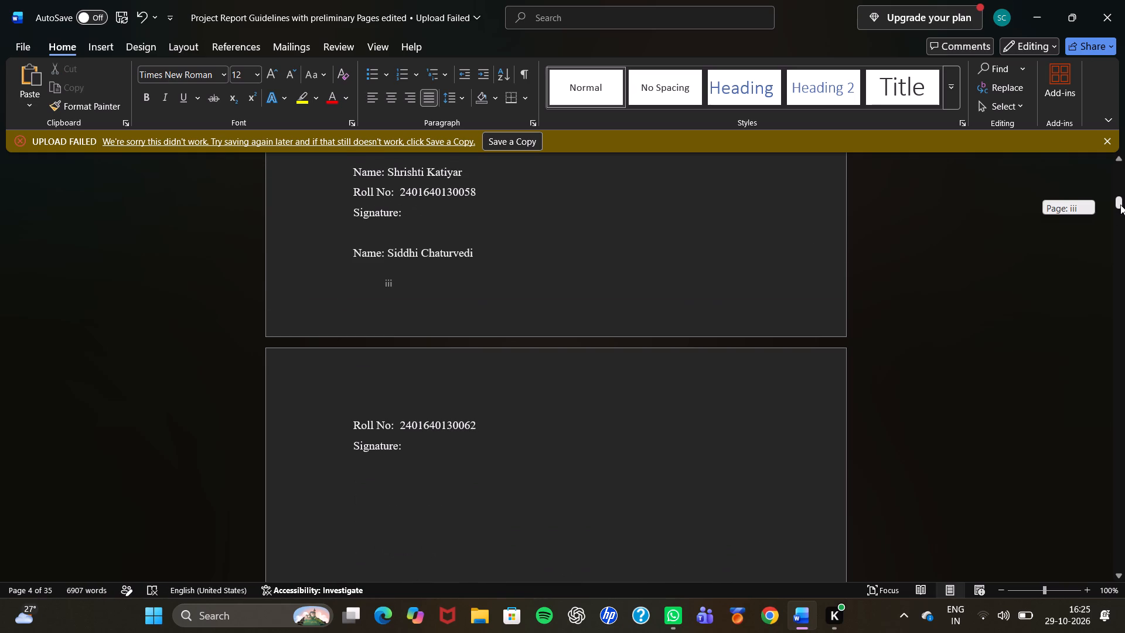
pyautogui.click(517, 269)
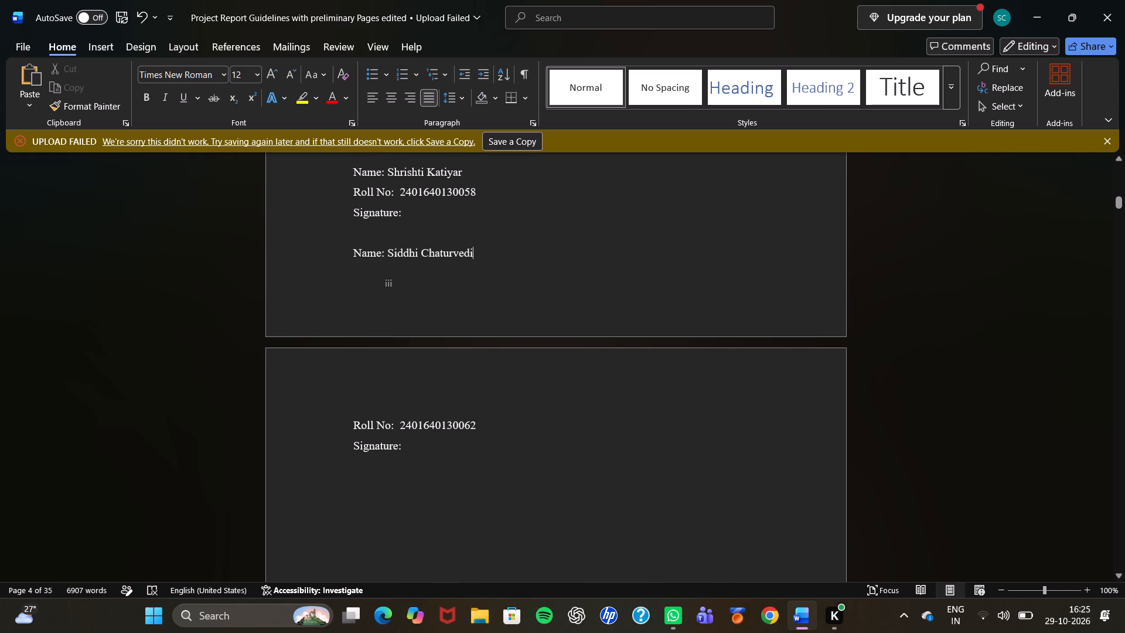
pyautogui.press('space')
pyautogui.press('space')
pyautogui.press('space')
pyautogui.press('space')
pyautogui.press('space')
pyautogui.press('space')
pyautogui.hotkey('ctrl', 'v')
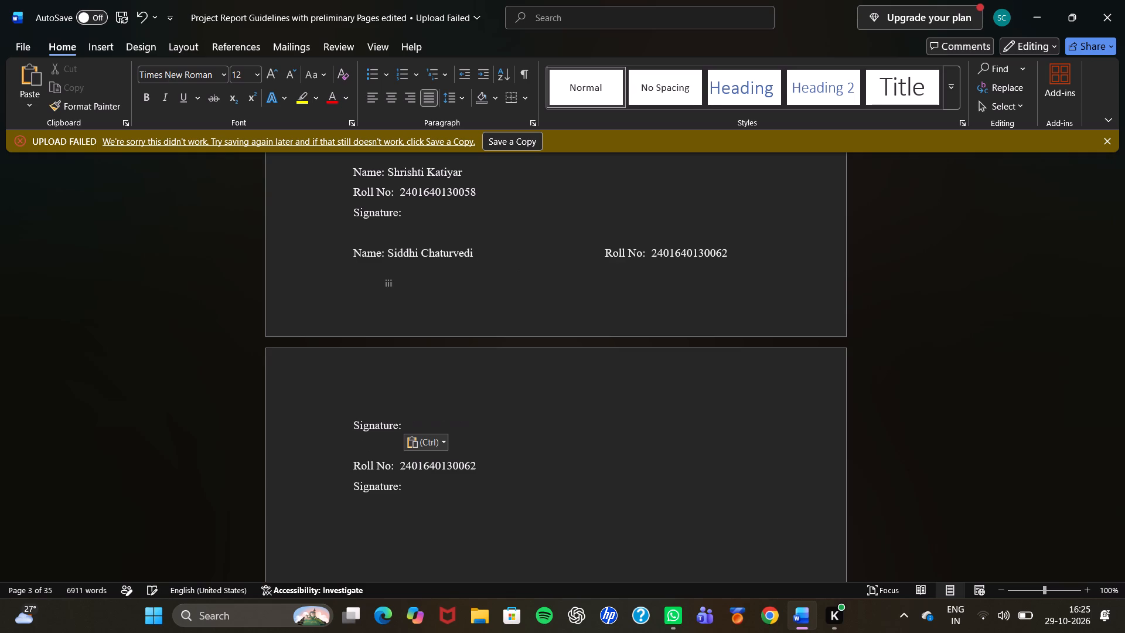
# Copy the last Signature line on the page after the Acknowledgement and paste it after the roll number on the fourth block's name line.
pyautogui.click(505, 475)
pyautogui.moveTo(408, 489); pyautogui.dragTo(342, 481)
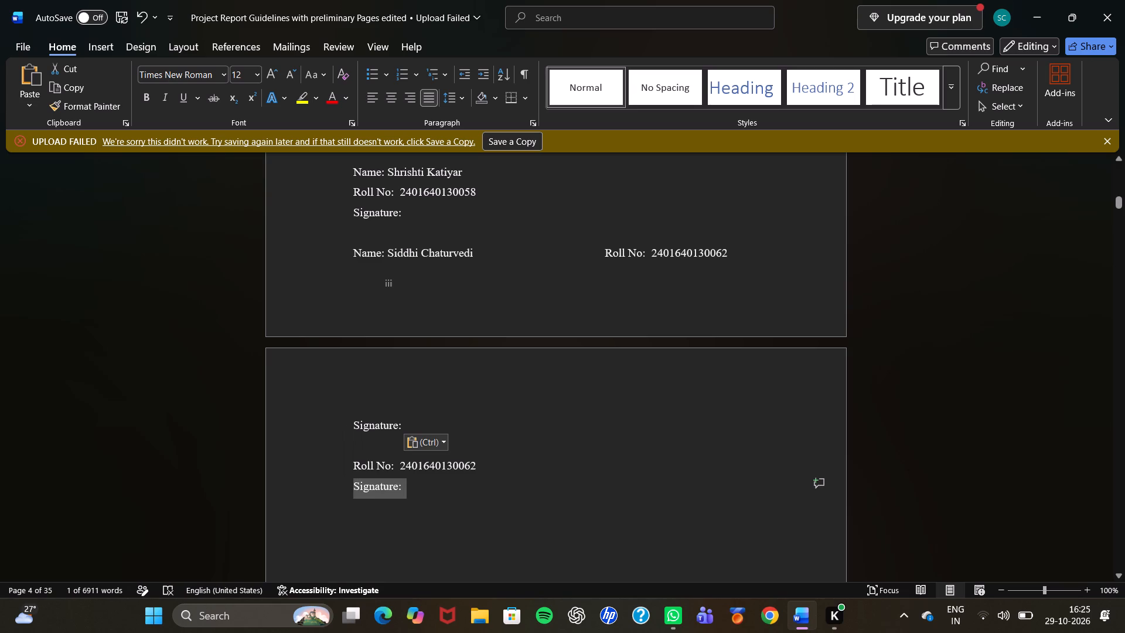
pyautogui.hotkey('ctrl', 'c')
pyautogui.click(739, 255)
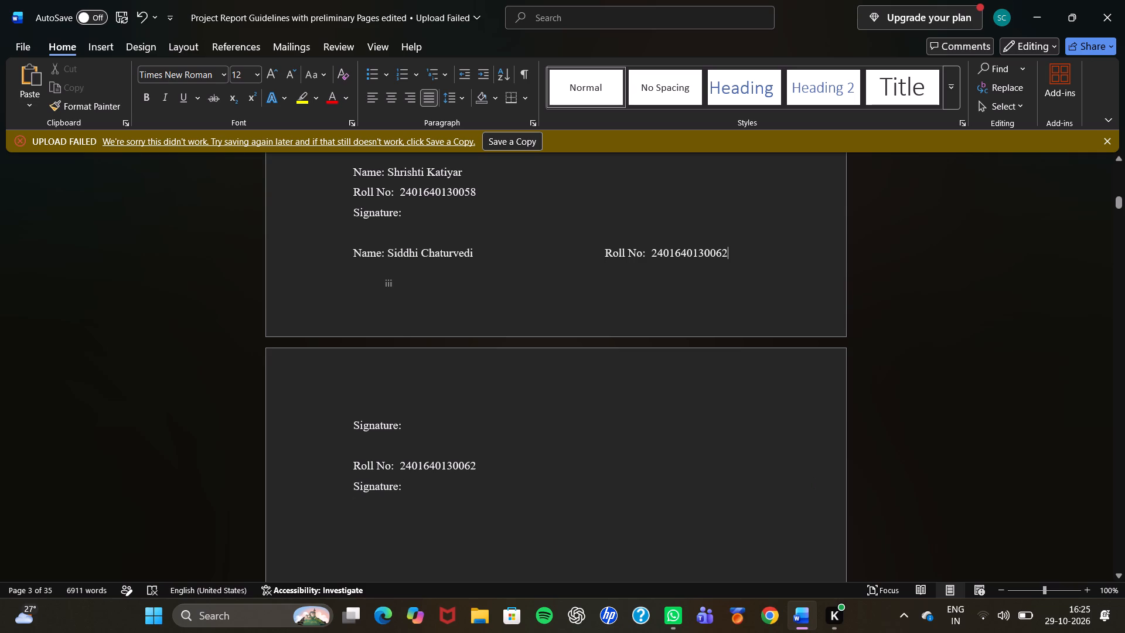
pyautogui.press('space')
pyautogui.press('Return')
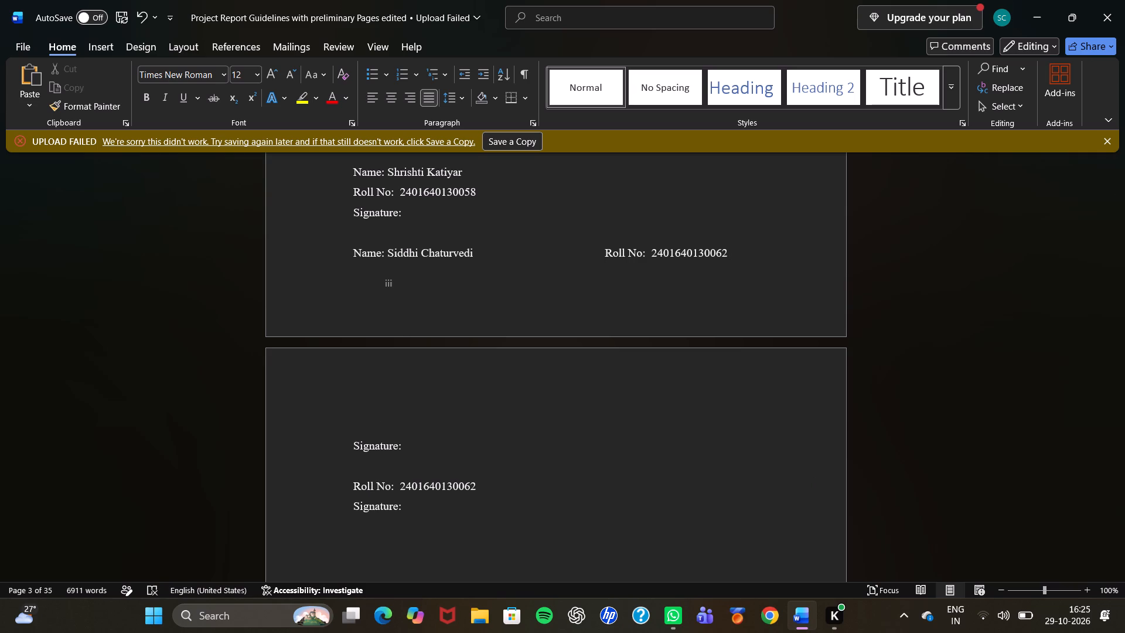
pyautogui.press('BackSpace')
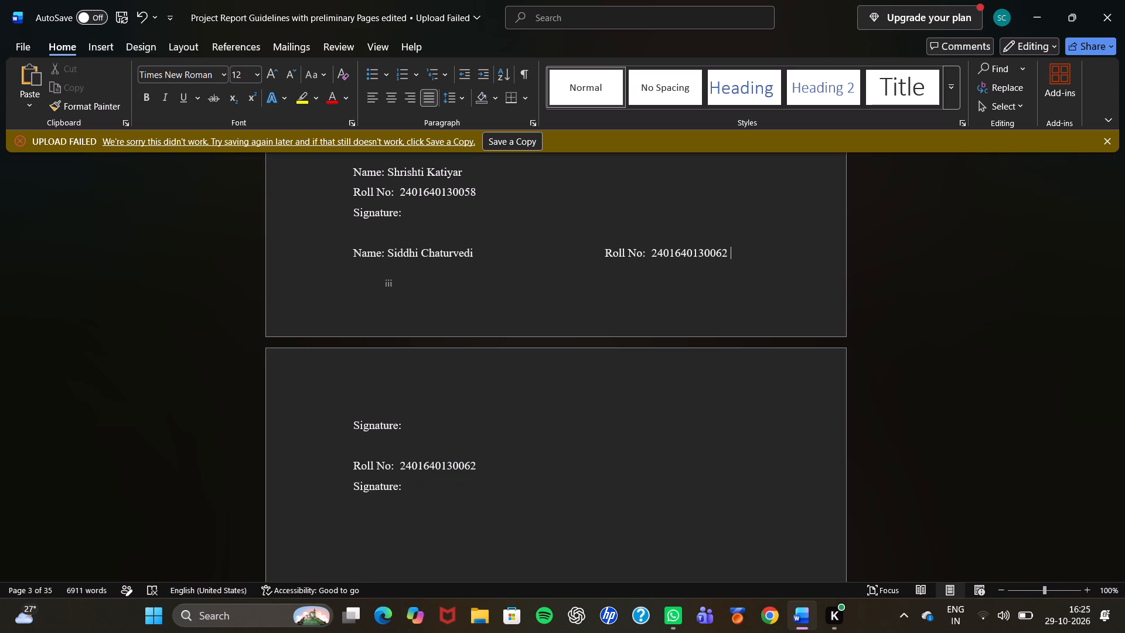
pyautogui.hotkey('ctrl', 'v')
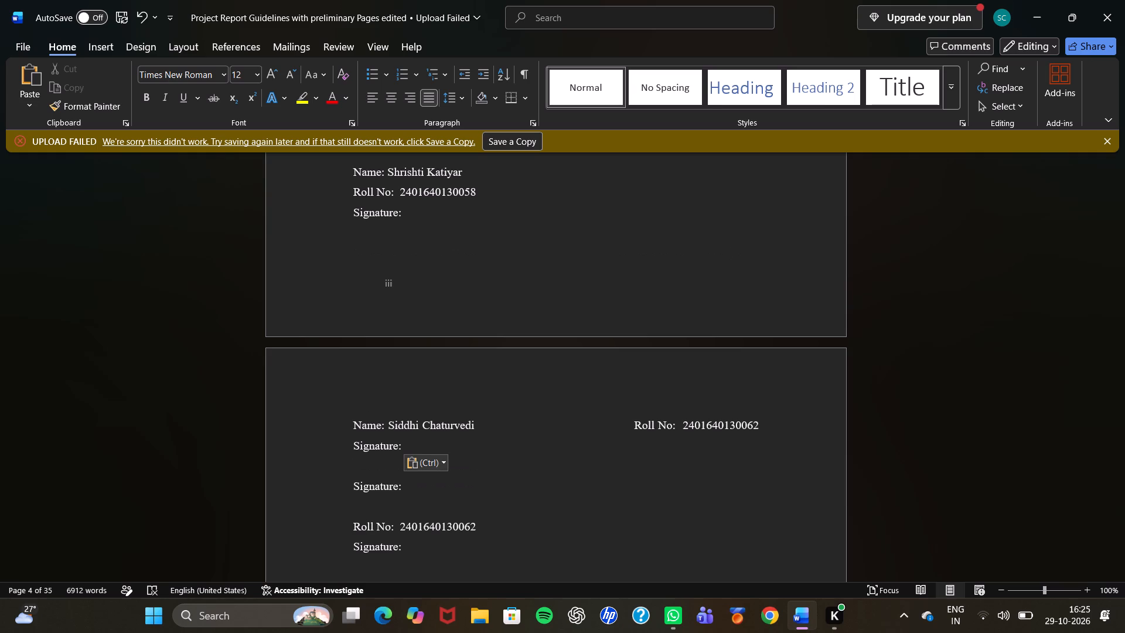
# Undo the pasting of the roll number and Signature lines onto the fourth signature block's name line in the Acknowledgement.
pyautogui.click(142, 15)
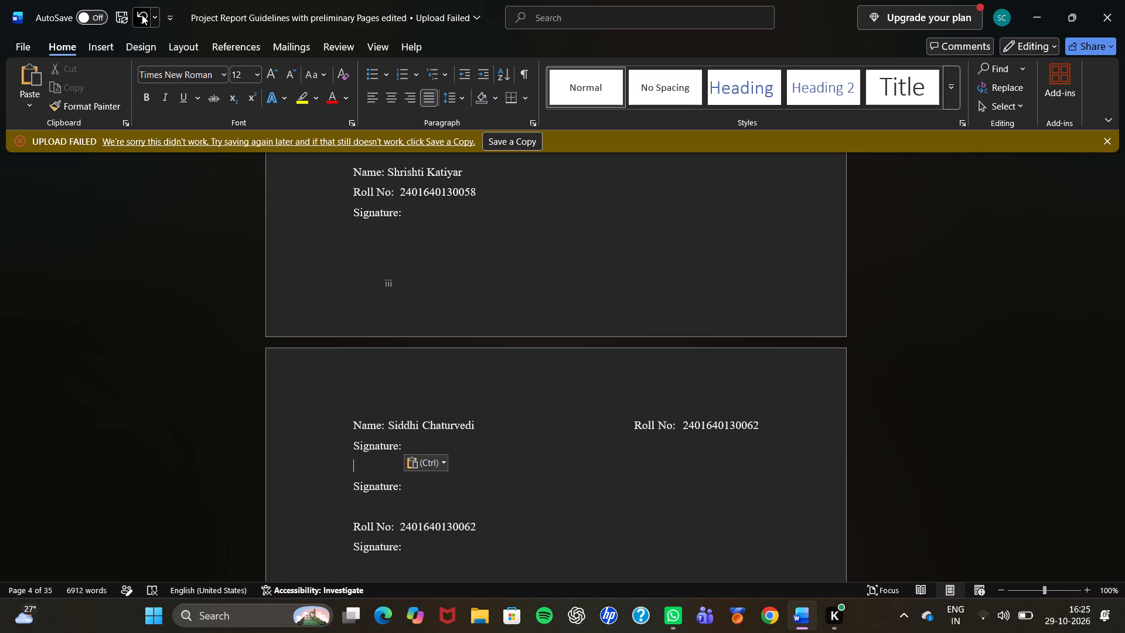
pyautogui.click(142, 15)
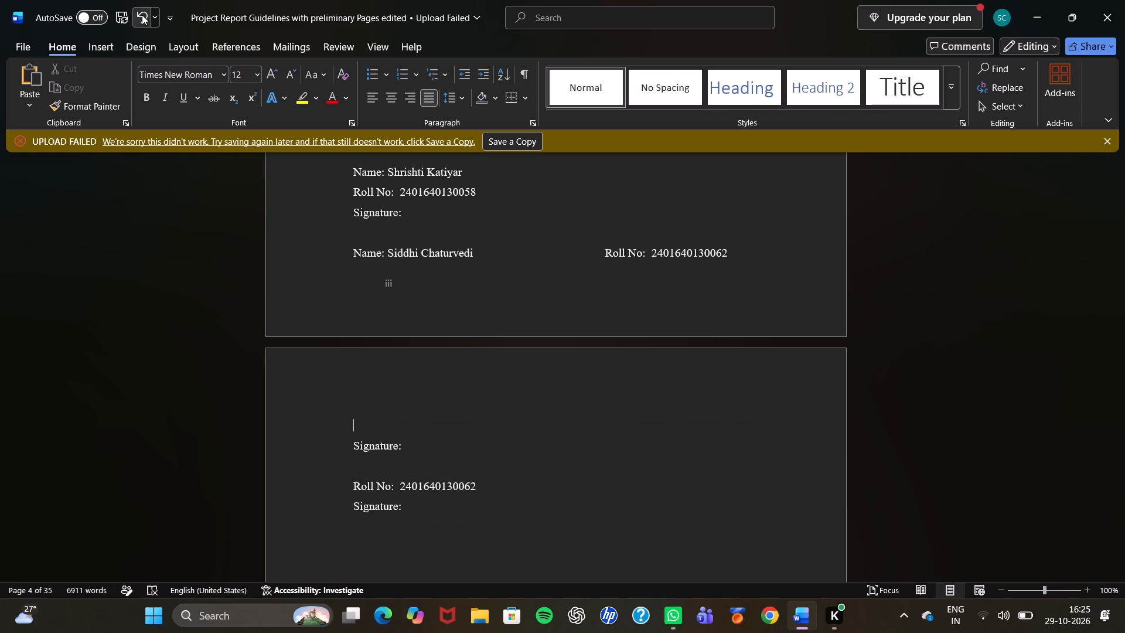
pyautogui.click(142, 15)
pyautogui.click(142, 15)
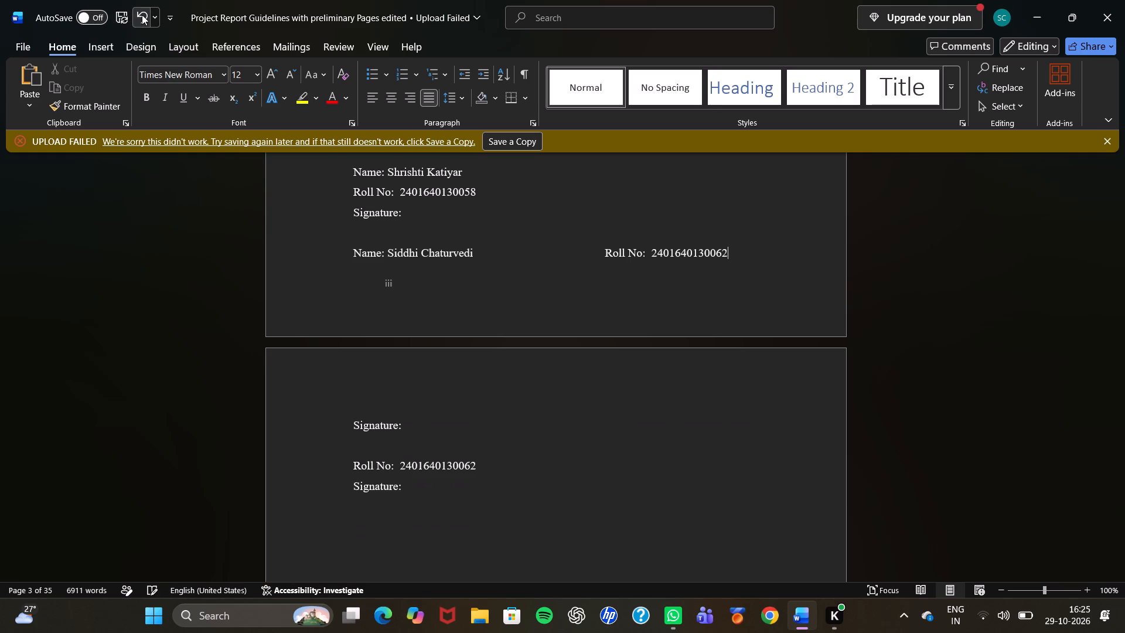
pyautogui.click(142, 15)
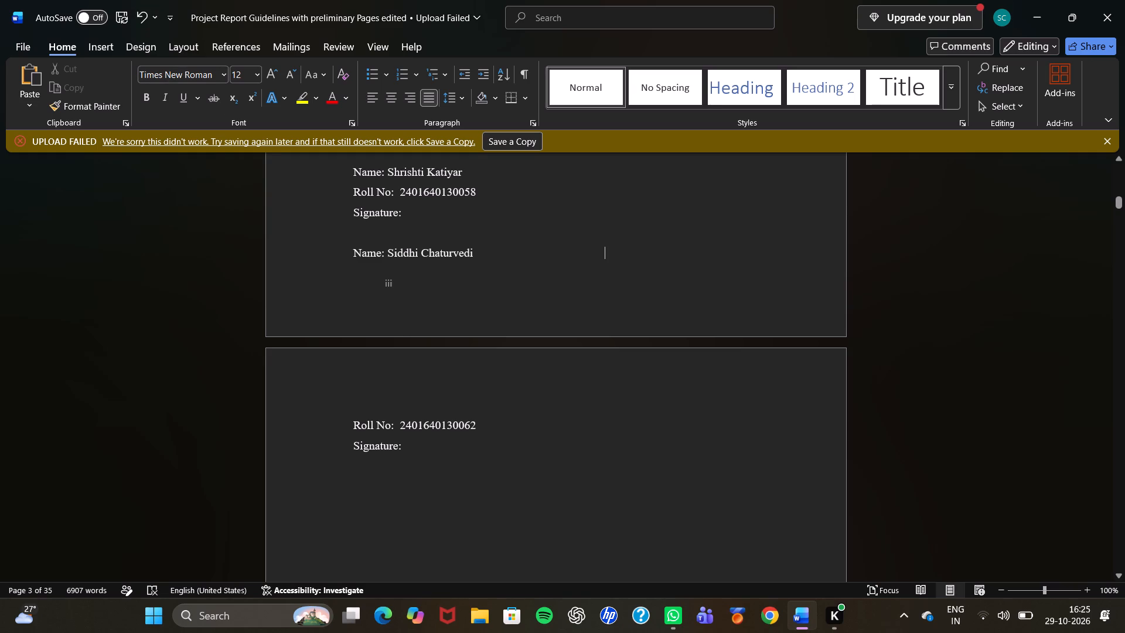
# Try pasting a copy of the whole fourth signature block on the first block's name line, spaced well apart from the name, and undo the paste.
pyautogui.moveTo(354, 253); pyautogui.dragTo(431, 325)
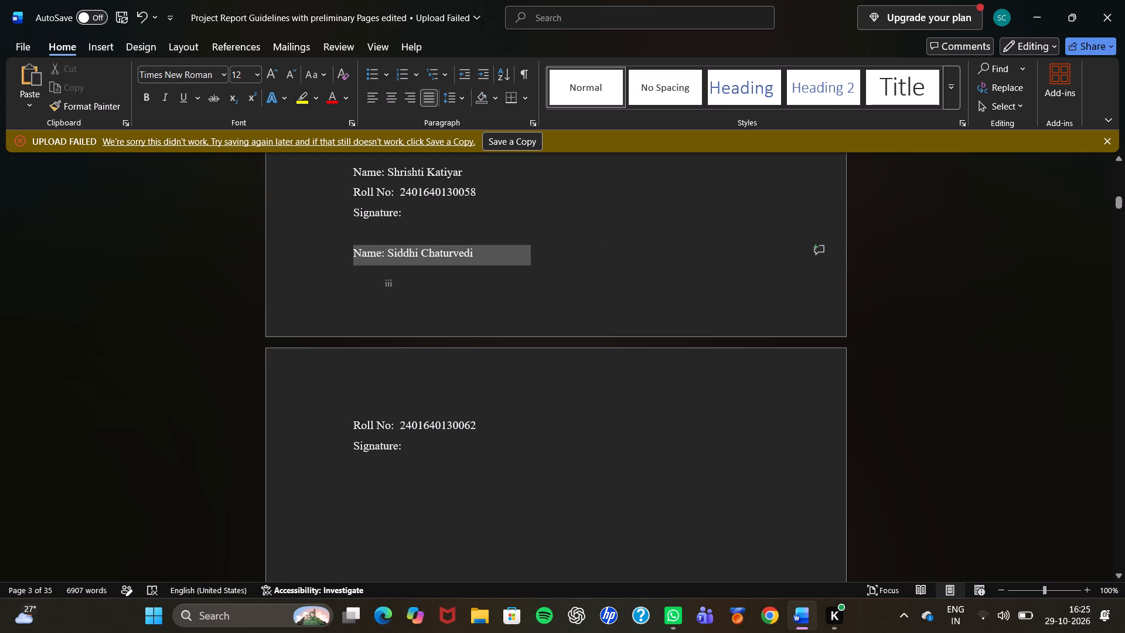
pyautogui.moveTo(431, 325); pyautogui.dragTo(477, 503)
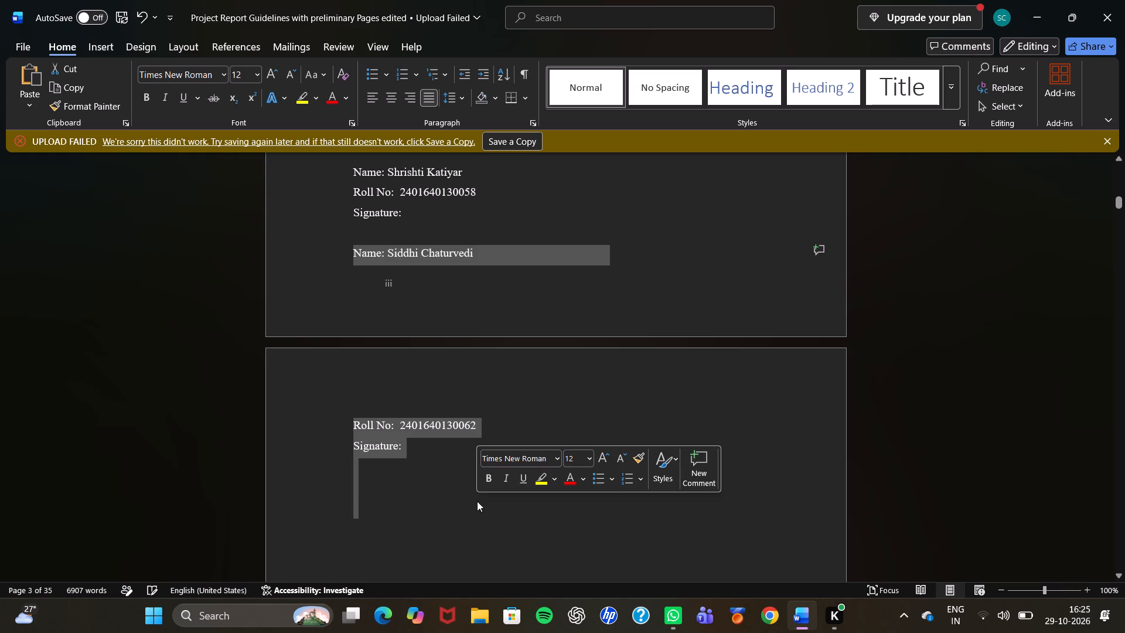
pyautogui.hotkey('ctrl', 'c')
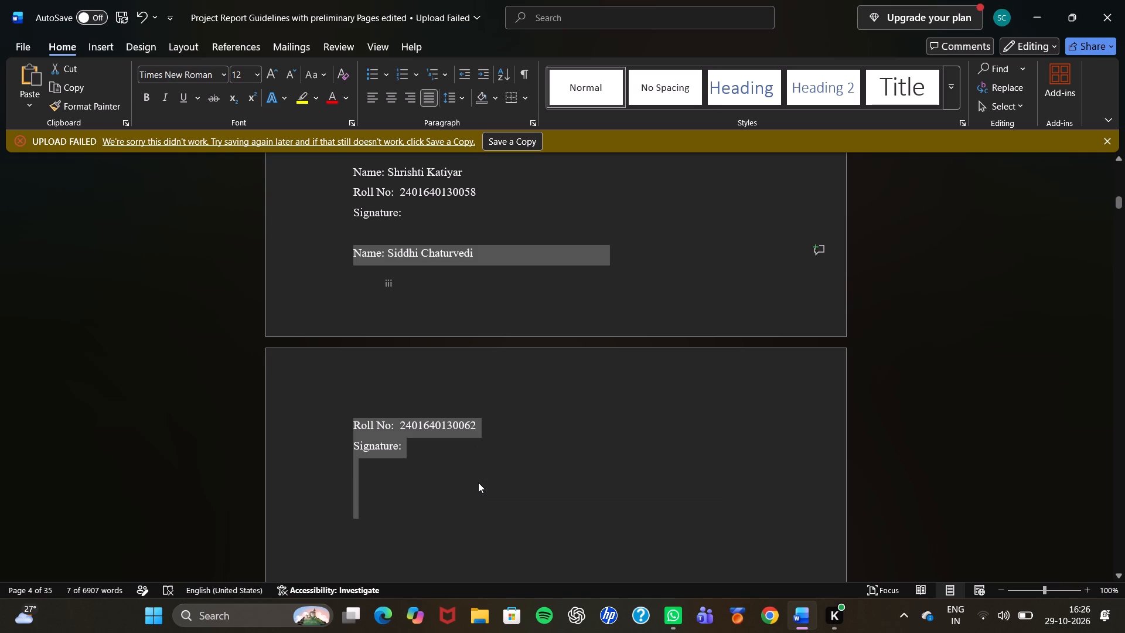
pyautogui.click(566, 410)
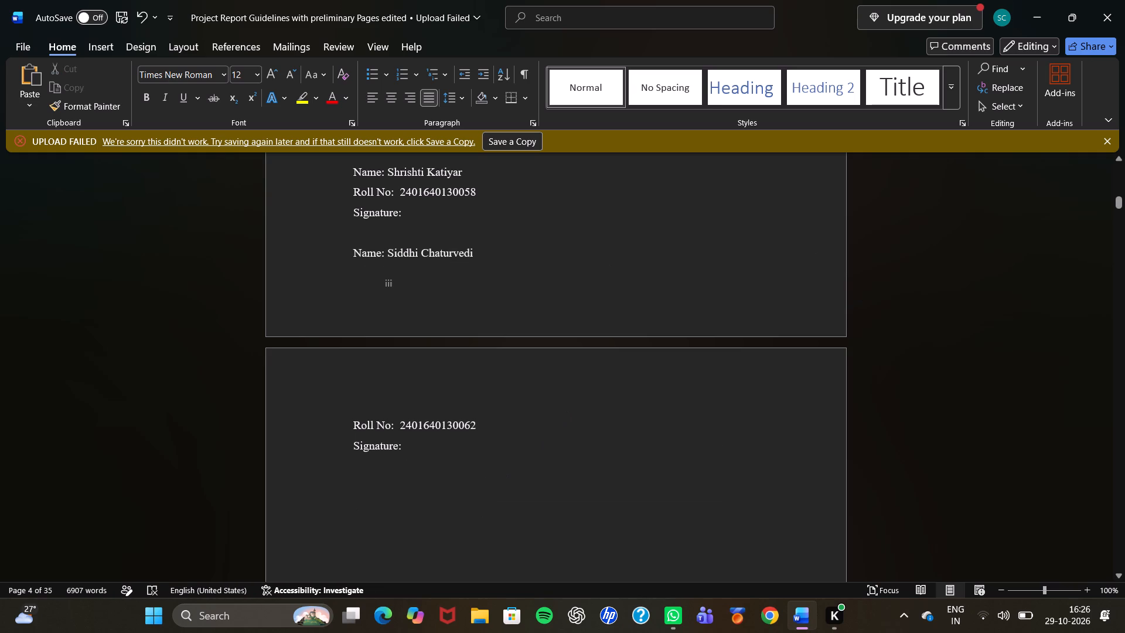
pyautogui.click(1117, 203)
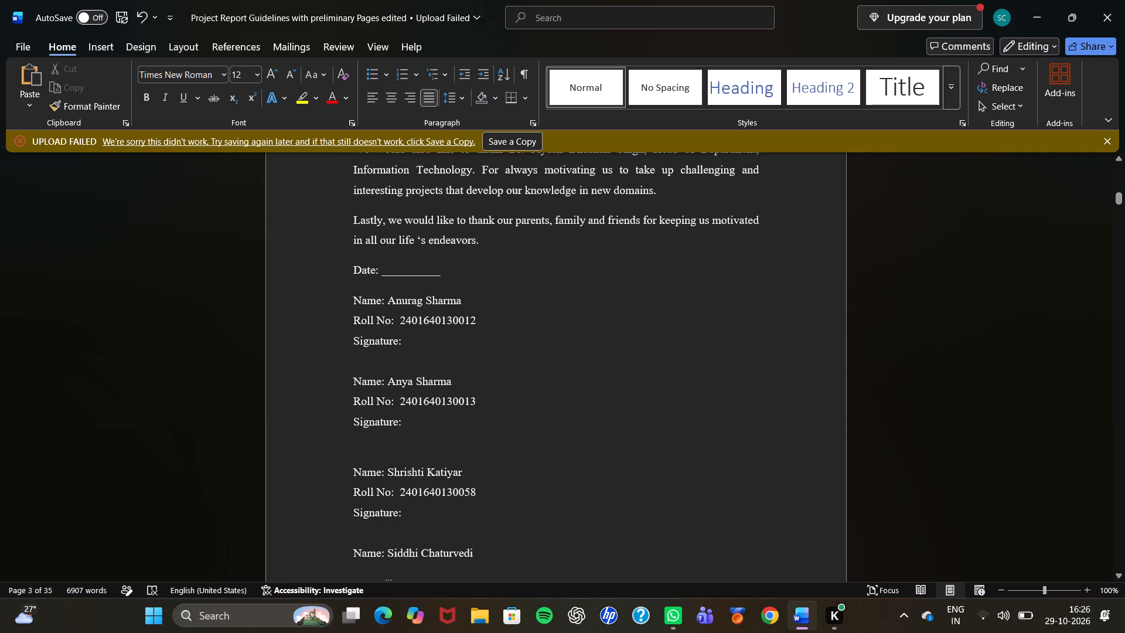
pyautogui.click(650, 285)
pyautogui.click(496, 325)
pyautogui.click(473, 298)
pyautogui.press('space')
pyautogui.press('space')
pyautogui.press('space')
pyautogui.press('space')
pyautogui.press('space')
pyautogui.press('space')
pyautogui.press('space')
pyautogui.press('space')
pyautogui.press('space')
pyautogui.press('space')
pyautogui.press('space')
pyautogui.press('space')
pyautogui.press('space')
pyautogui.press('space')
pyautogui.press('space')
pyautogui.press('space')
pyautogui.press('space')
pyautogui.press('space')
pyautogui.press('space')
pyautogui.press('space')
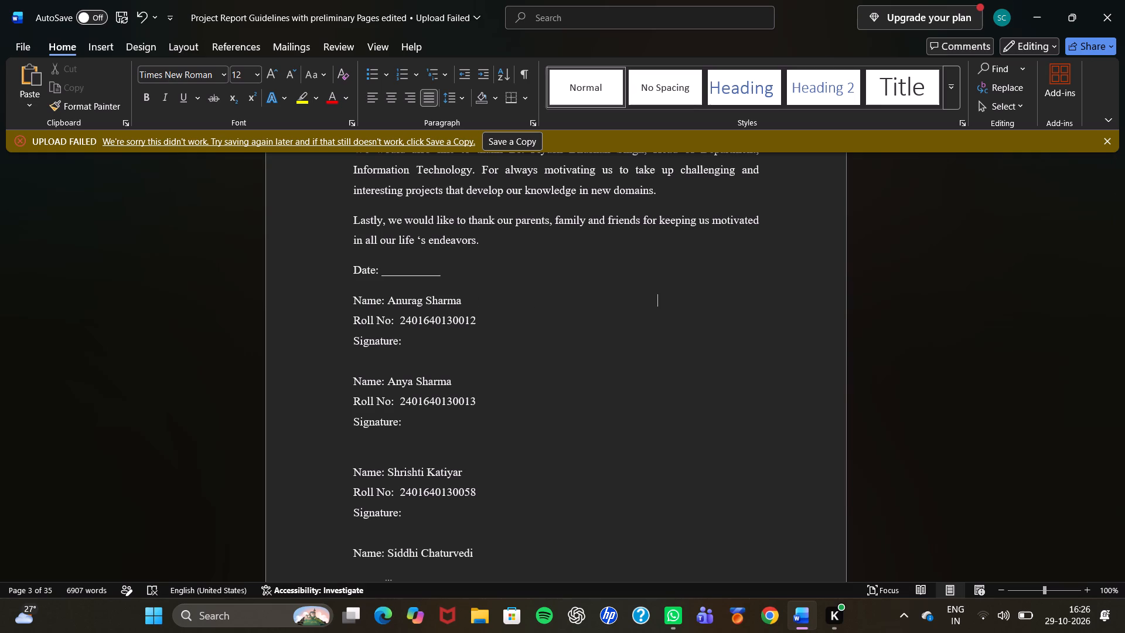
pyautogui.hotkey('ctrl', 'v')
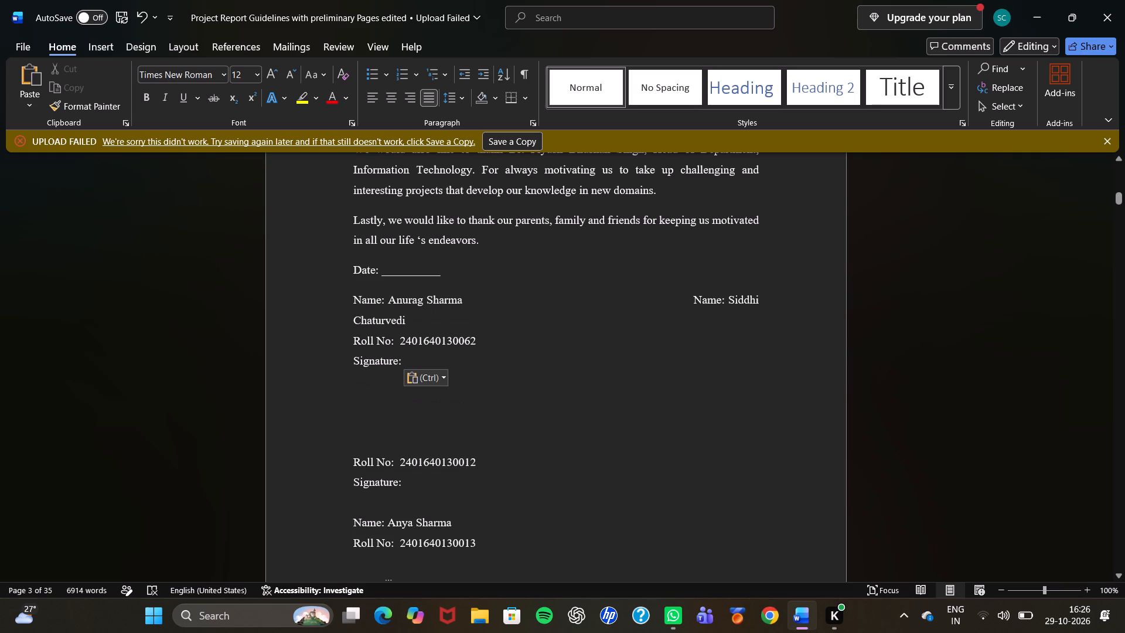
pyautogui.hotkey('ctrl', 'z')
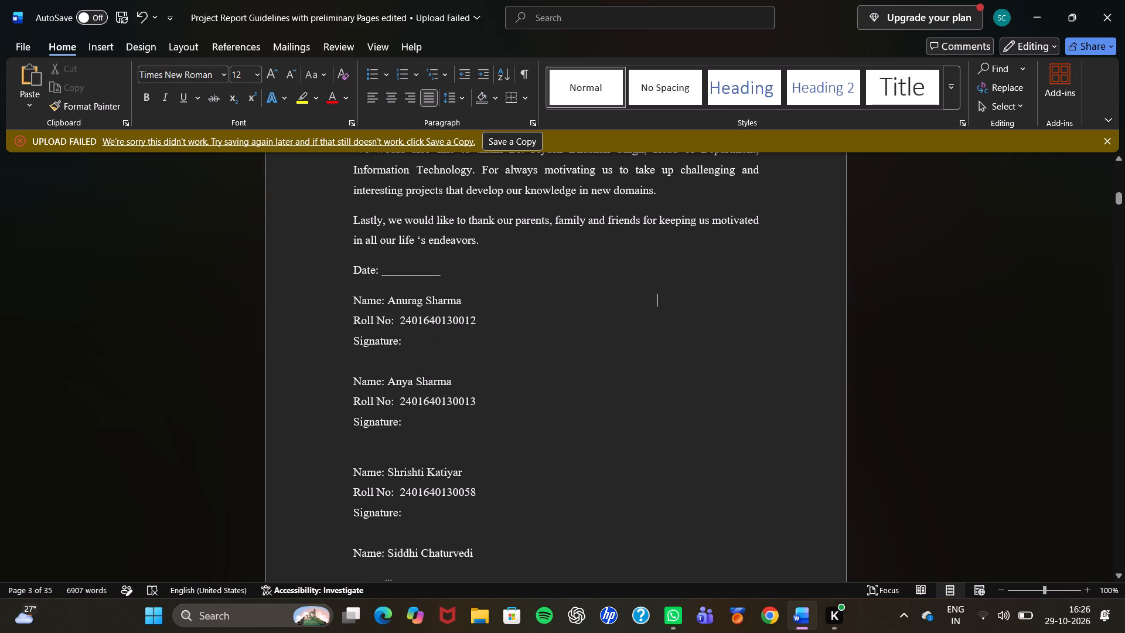
# Examine the layout of the preliminary pages from the cover page through the Declaration to the Acknowledgement.
pyautogui.scroll(-1, 520, 321)
pyautogui.scroll(1, 520, 321)
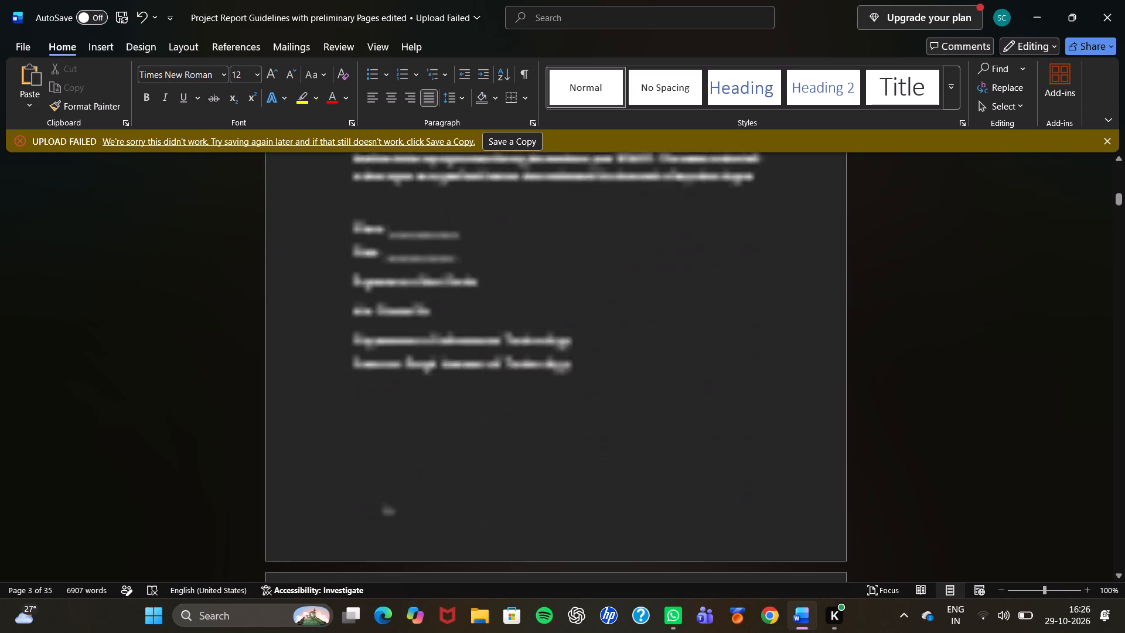
pyautogui.scroll(1, 520, 321)
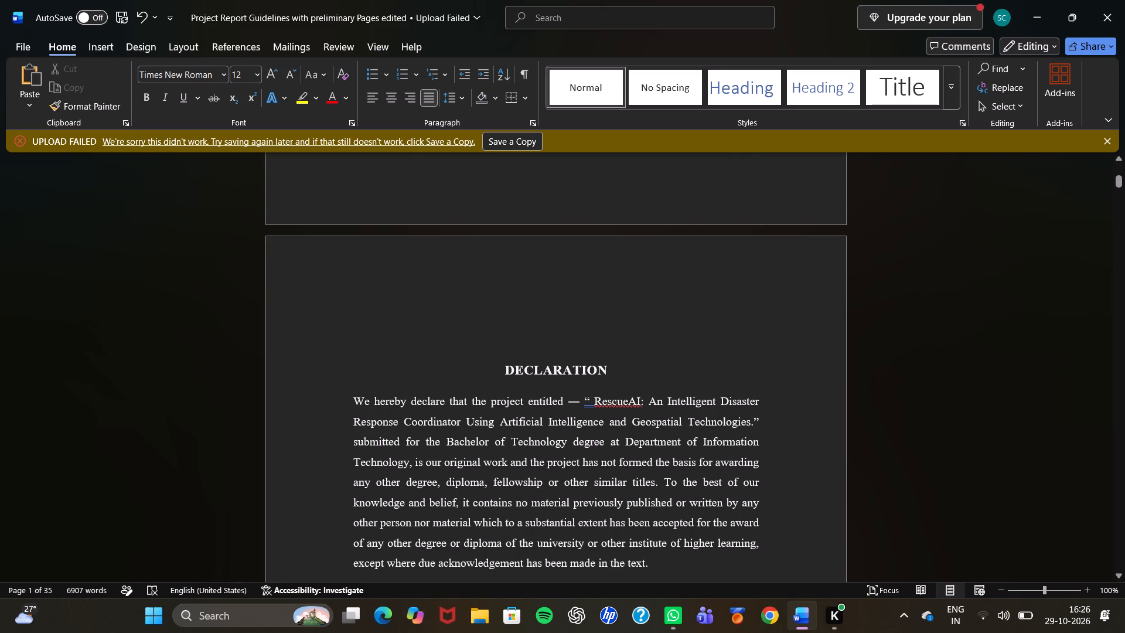
pyautogui.scroll(1, 632, 319)
pyautogui.scroll(-1, 632, 319)
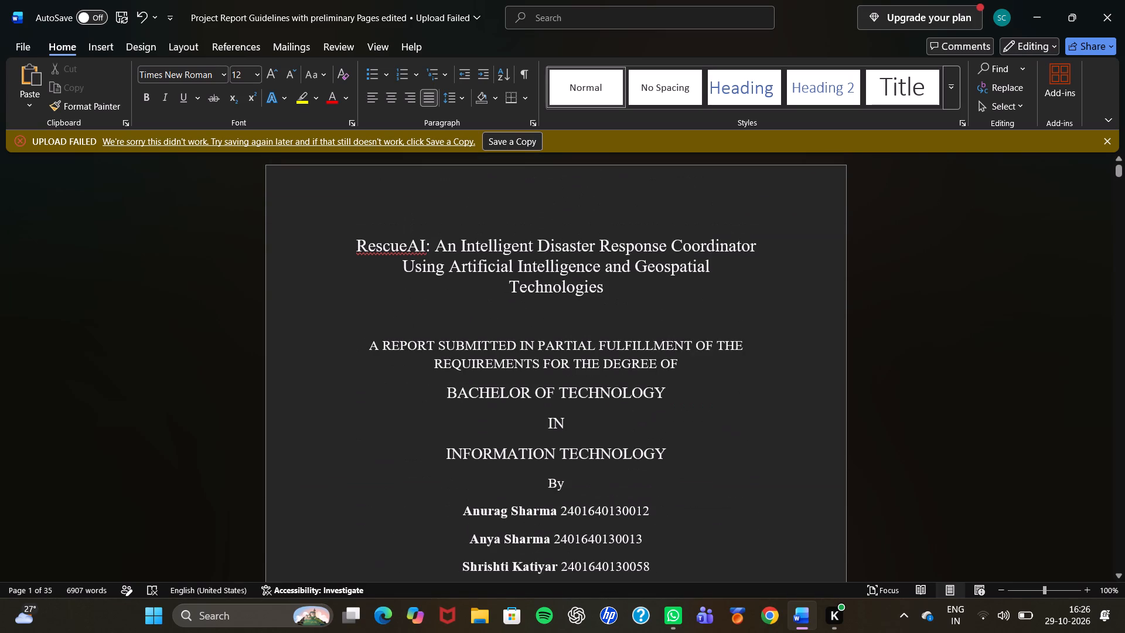
pyautogui.tripleClick(1120, 175)
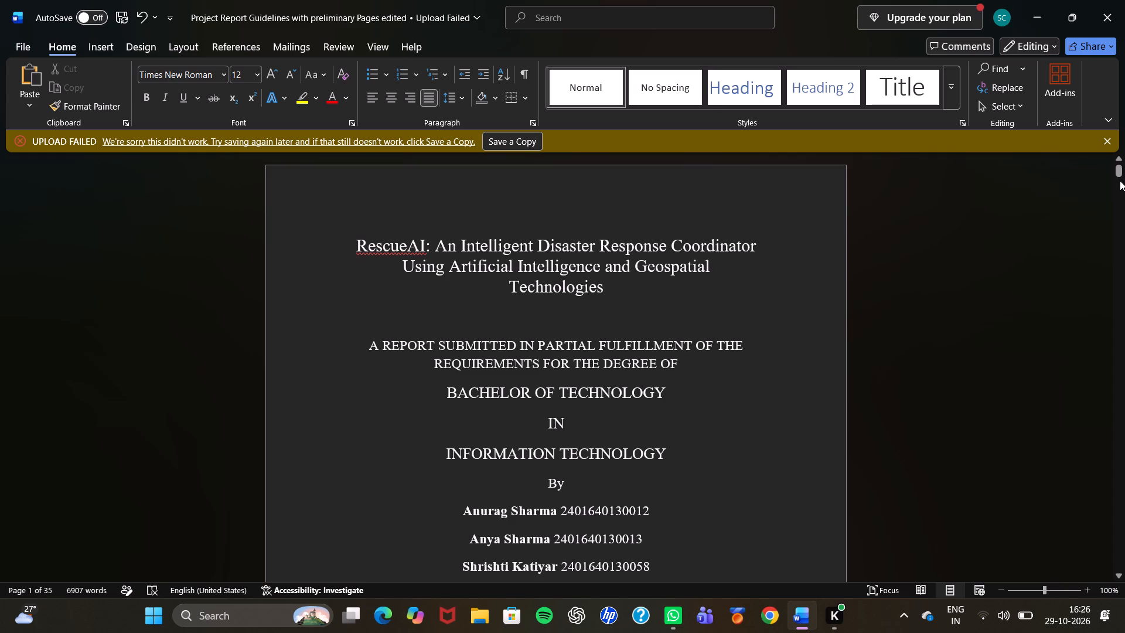
pyautogui.click(1120, 181)
pyautogui.click(1120, 181)
pyautogui.press('Down')
pyautogui.press('Down')
pyautogui.press('Down')
pyautogui.press('Down')
pyautogui.press('Down')
pyautogui.press('Down')
pyautogui.press('Down')
pyautogui.press('Down')
pyautogui.press('Down')
pyautogui.press('Down')
pyautogui.press('Down')
pyautogui.press('Down')
pyautogui.press('Down')
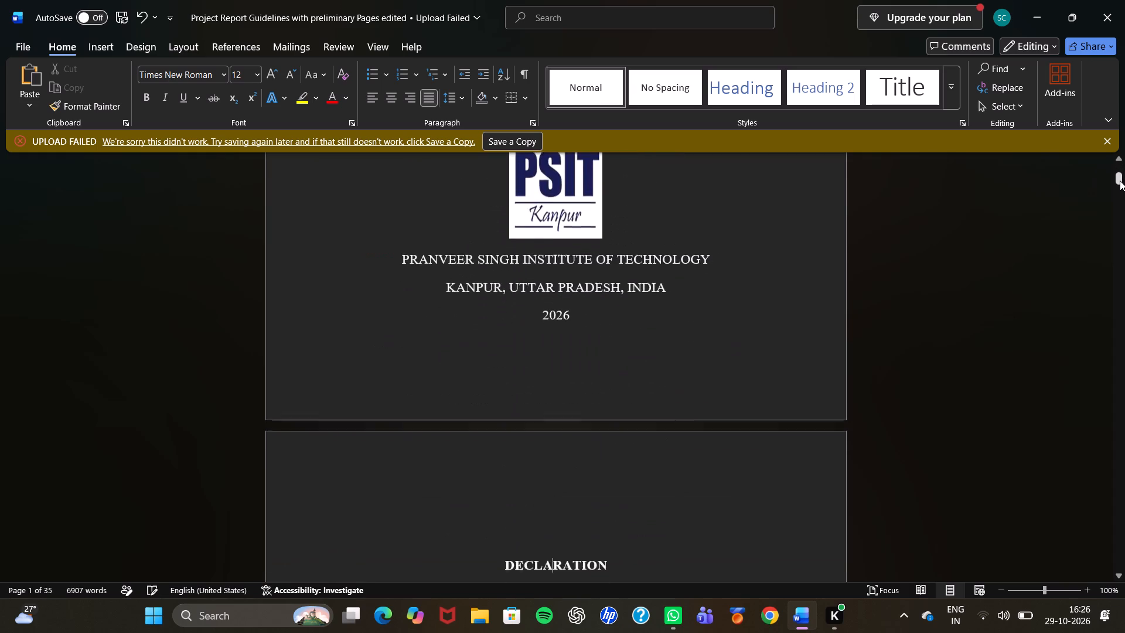
pyautogui.press('Down')
pyautogui.press('Down')
pyautogui.press('Down')
pyautogui.press('Down')
pyautogui.press('Down')
pyautogui.press('Down')
pyautogui.press('Down')
pyautogui.press('Down')
pyautogui.press('Down')
pyautogui.press('Down')
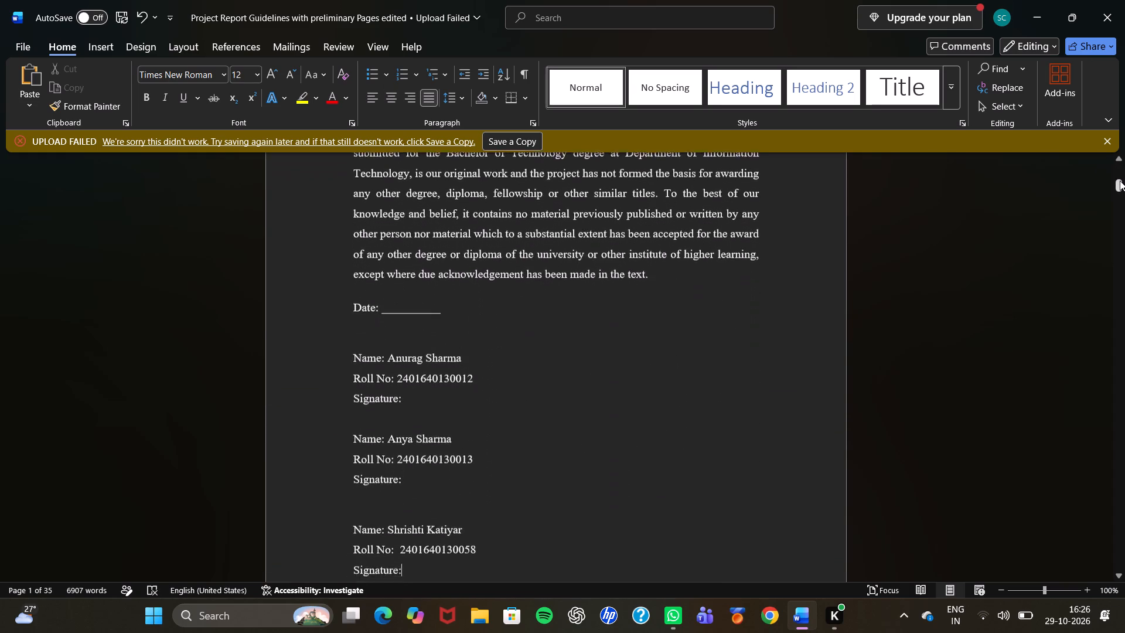
pyautogui.press('Down')
pyautogui.press('Down')
pyautogui.press('Down')
pyautogui.press('Down')
pyautogui.press('Down')
pyautogui.press('Down')
pyautogui.press('Down')
pyautogui.press('Down')
pyautogui.press('Down')
pyautogui.press('Down')
pyautogui.press('Down')
pyautogui.press('Down')
pyautogui.press('Down')
pyautogui.press('Down')
pyautogui.press('Down')
pyautogui.press('Down')
pyautogui.press('Down')
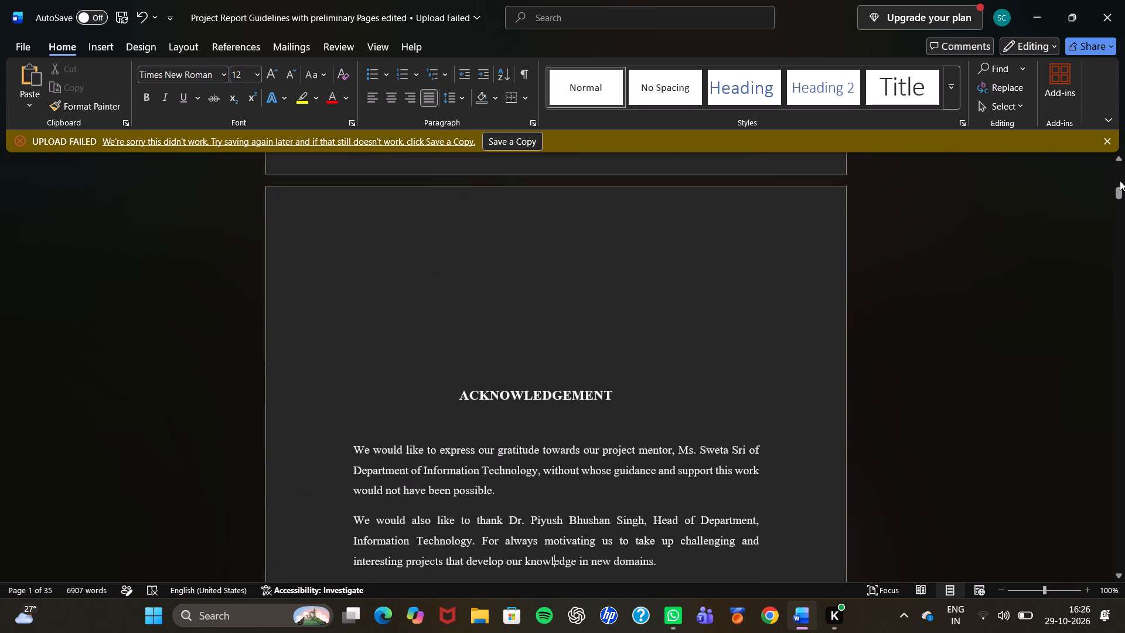
pyautogui.press('Down')
pyautogui.press('Down')
pyautogui.press('Down')
pyautogui.press('Down')
pyautogui.press('Down')
pyautogui.press('Down')
pyautogui.press('Down')
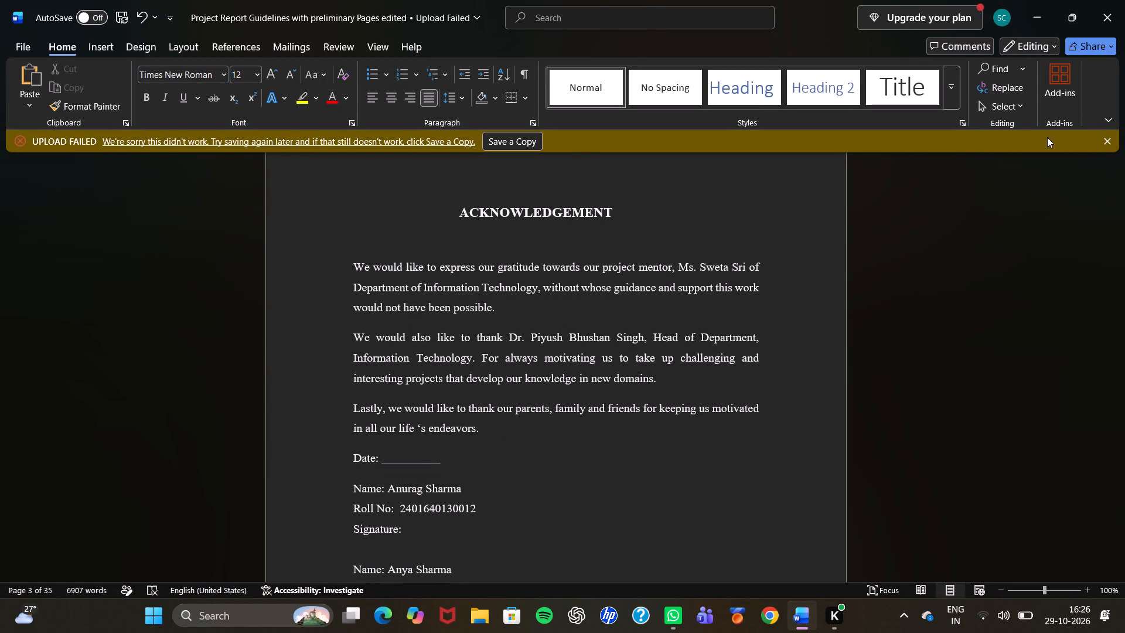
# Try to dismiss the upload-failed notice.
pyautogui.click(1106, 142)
# Delete the leading spaces before the ACKNOWLEDGEMENT heading and the surplus blank lines above it at the top of its page.
pyautogui.press('Up')
pyautogui.press('Up')
pyautogui.press('Up')
pyautogui.click(1116, 200)
pyautogui.press('Up')
pyautogui.press('Up')
pyautogui.press('Up')
pyautogui.press('Up')
pyautogui.press('Up')
pyautogui.press('Up')
pyautogui.press('Up')
pyautogui.press('Up')
pyautogui.press('Up')
pyautogui.press('Up')
pyautogui.press('Up')
pyautogui.press('Up')
pyautogui.press('Up')
pyautogui.press('Up')
pyautogui.press('Up')
pyautogui.press('Up')
pyautogui.press('Up')
pyautogui.press('Up')
pyautogui.press('Up')
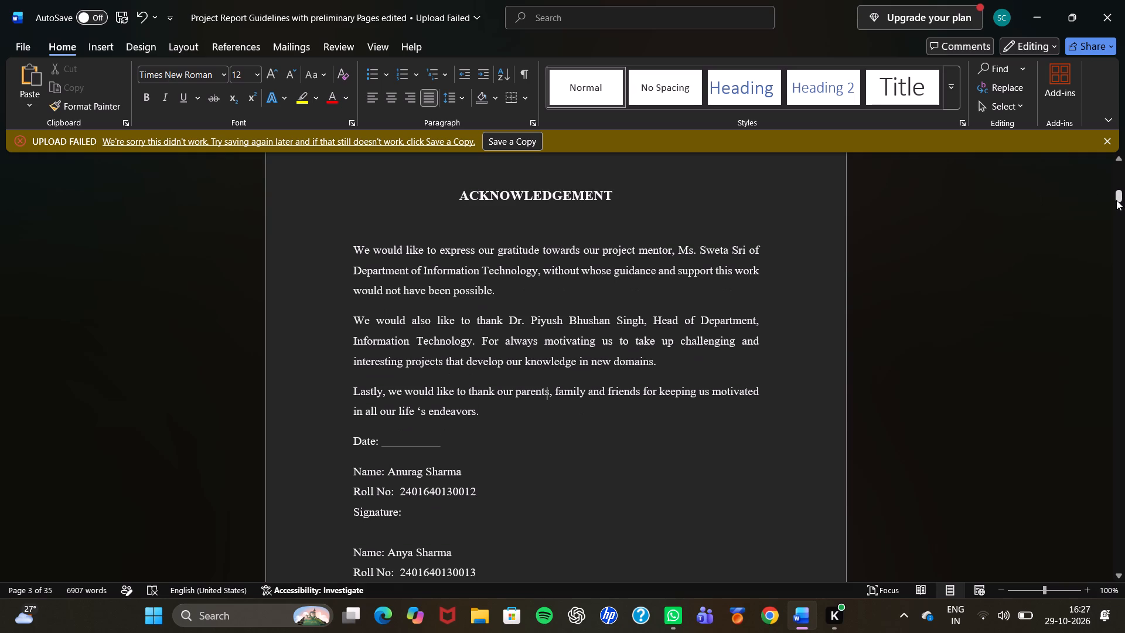
pyautogui.press('Down')
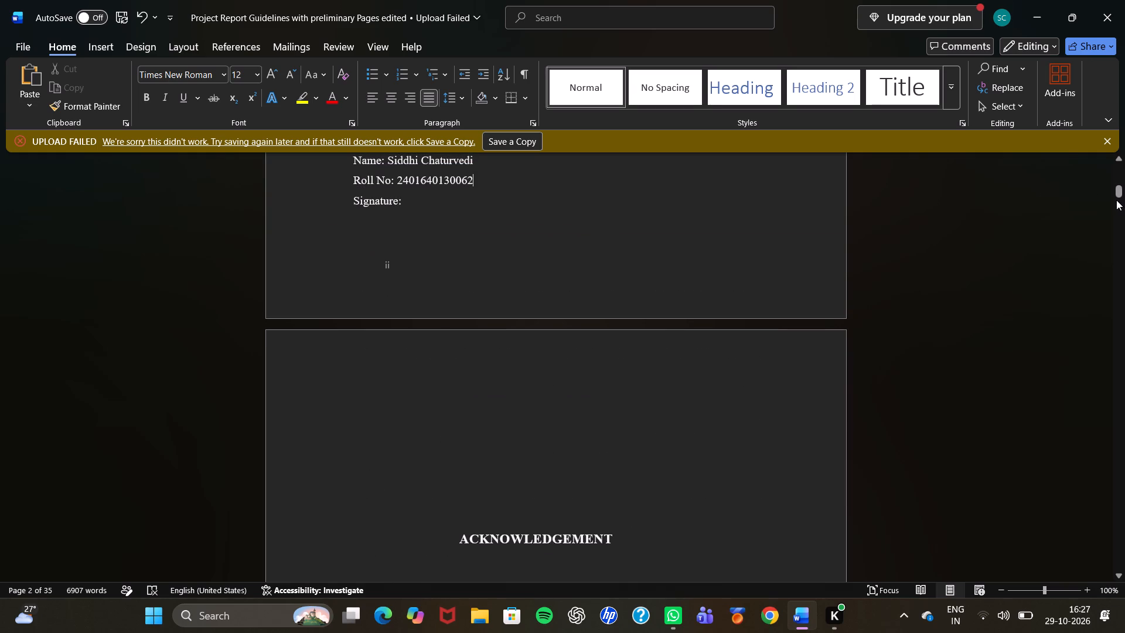
pyautogui.press('Down')
pyautogui.press('Down')
pyautogui.press('Down')
pyautogui.press('Down')
pyautogui.press('Down')
pyautogui.press('Down')
pyautogui.press('Left')
pyautogui.press('Left')
pyautogui.press('Left')
pyautogui.press('Left')
pyautogui.press('Left')
pyautogui.press('Left')
pyautogui.press('Left')
pyautogui.press('Left')
pyautogui.press('Left')
pyautogui.press('BackSpace')
pyautogui.press('BackSpace')
pyautogui.press('BackSpace')
pyautogui.press('BackSpace')
pyautogui.press('BackSpace')
pyautogui.press('BackSpace')
pyautogui.press('BackSpace')
pyautogui.press('BackSpace')
pyautogui.press('BackSpace')
pyautogui.press('BackSpace')
pyautogui.press('BackSpace')
pyautogui.press('BackSpace')
pyautogui.press('BackSpace')
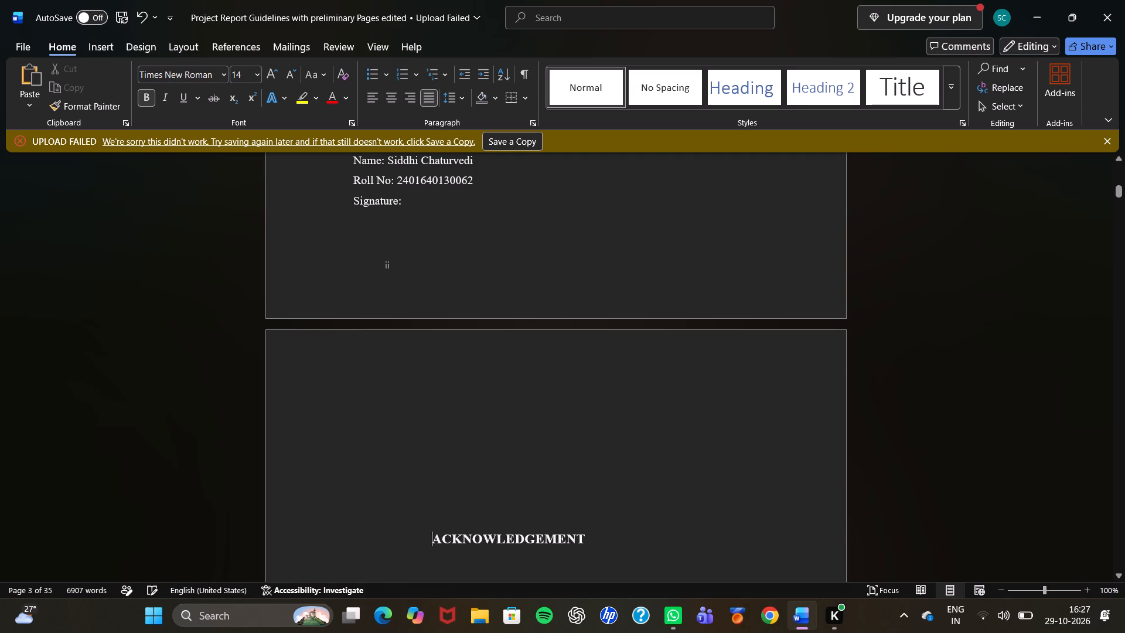
pyautogui.press('BackSpace')
pyautogui.press('BackSpace')
pyautogui.press('BackSpace')
pyautogui.press('BackSpace')
pyautogui.press('BackSpace')
pyautogui.press('BackSpace')
pyautogui.press('BackSpace')
pyautogui.press('BackSpace')
pyautogui.press('BackSpace')
pyautogui.press('BackSpace')
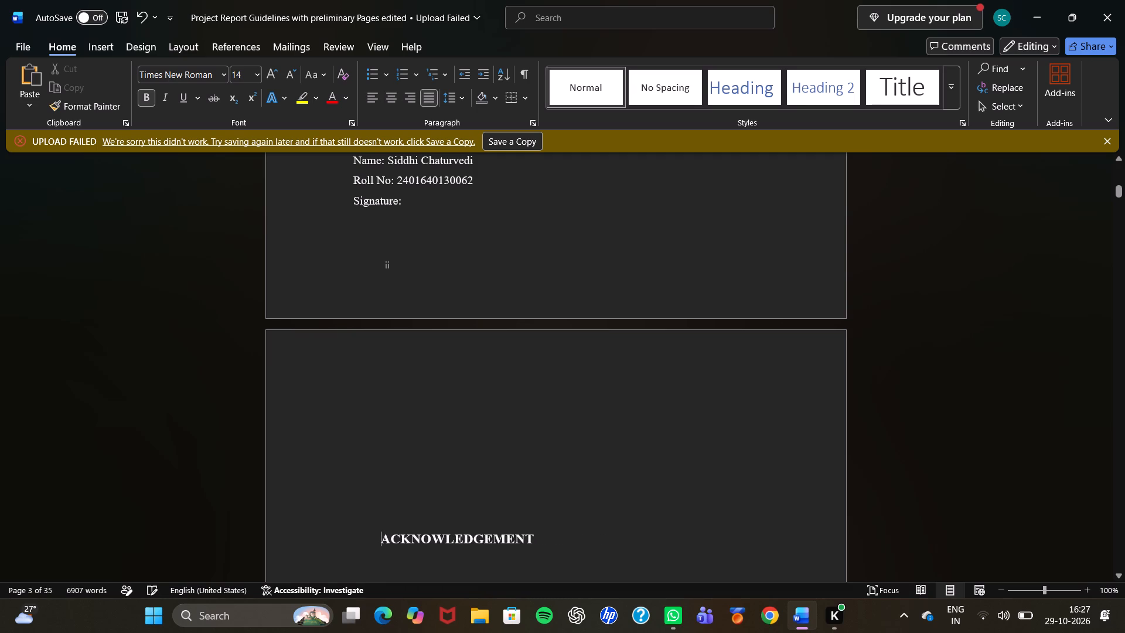
pyautogui.press('BackSpace')
pyautogui.press('BackSpace')
pyautogui.press('BackSpace')
pyautogui.press('BackSpace')
pyautogui.press('BackSpace')
pyautogui.press('BackSpace')
pyautogui.press('BackSpace')
pyautogui.press('BackSpace')
pyautogui.press('BackSpace')
pyautogui.press('BackSpace')
pyautogui.press('BackSpace')
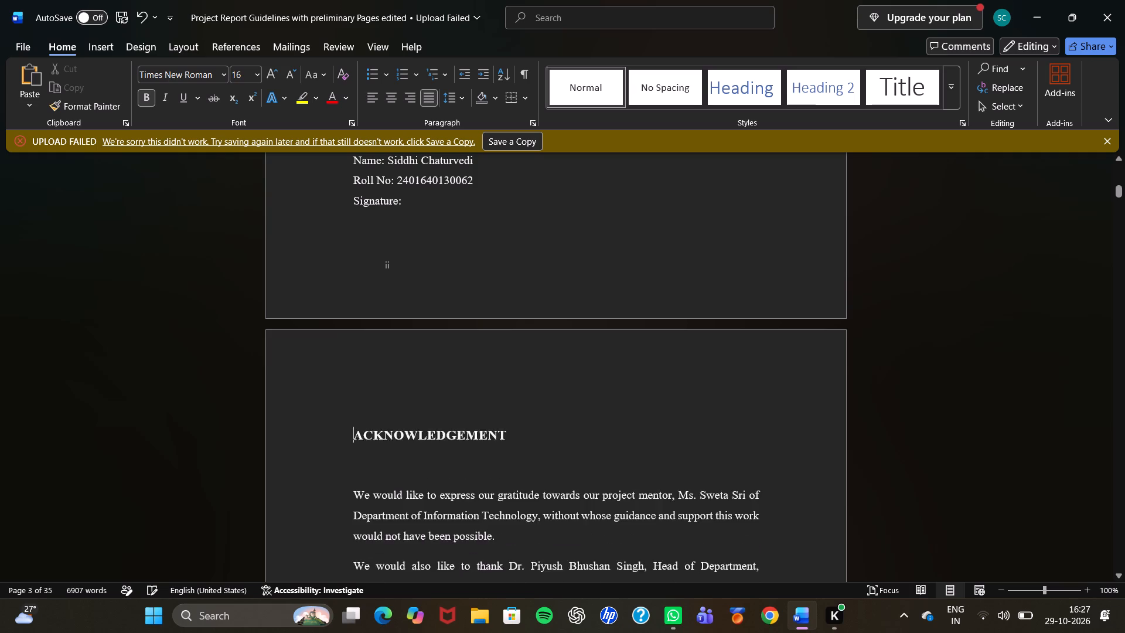
pyautogui.press('BackSpace')
# Insert one line break before the ACKNOWLEDGEMENT heading and indent it with 19 spaces so it sits roughly centred.
pyautogui.press('Return')
pyautogui.press('space')
pyautogui.press('space')
pyautogui.press('space')
pyautogui.press('space')
pyautogui.press('space')
pyautogui.press('space')
pyautogui.press('space')
pyautogui.press('space')
pyautogui.press('space')
pyautogui.press('space')
pyautogui.press('space')
pyautogui.press('space')
pyautogui.press('space')
pyautogui.press('space')
pyautogui.press('space')
pyautogui.press('space')
pyautogui.press('space')
pyautogui.press('space')
pyautogui.press('space')
pyautogui.press('space')
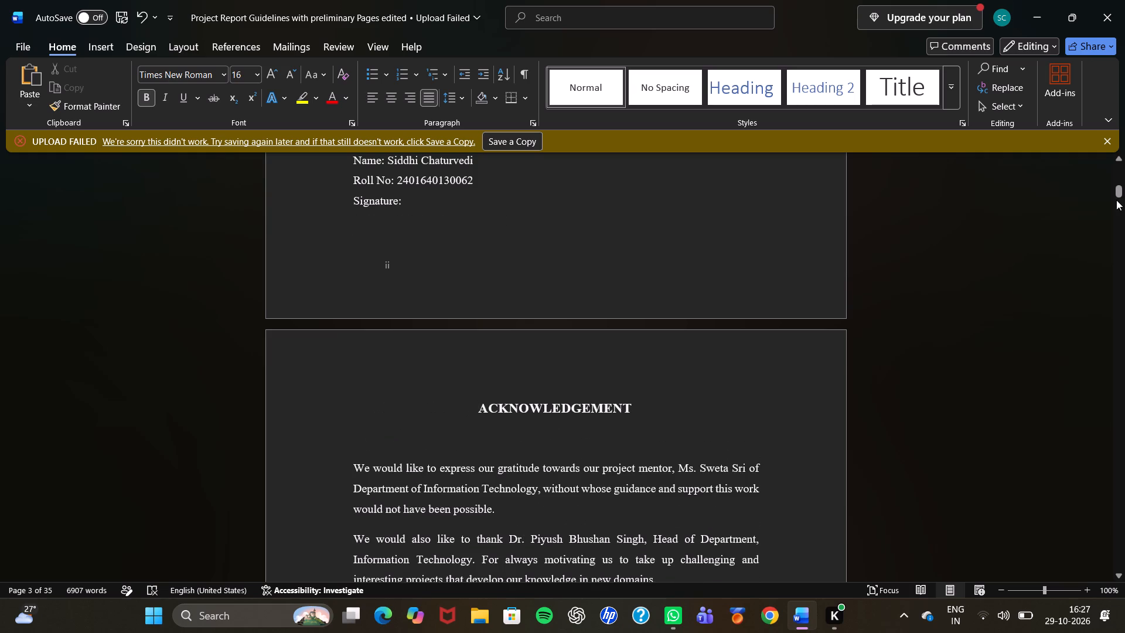
pyautogui.press('BackSpace')
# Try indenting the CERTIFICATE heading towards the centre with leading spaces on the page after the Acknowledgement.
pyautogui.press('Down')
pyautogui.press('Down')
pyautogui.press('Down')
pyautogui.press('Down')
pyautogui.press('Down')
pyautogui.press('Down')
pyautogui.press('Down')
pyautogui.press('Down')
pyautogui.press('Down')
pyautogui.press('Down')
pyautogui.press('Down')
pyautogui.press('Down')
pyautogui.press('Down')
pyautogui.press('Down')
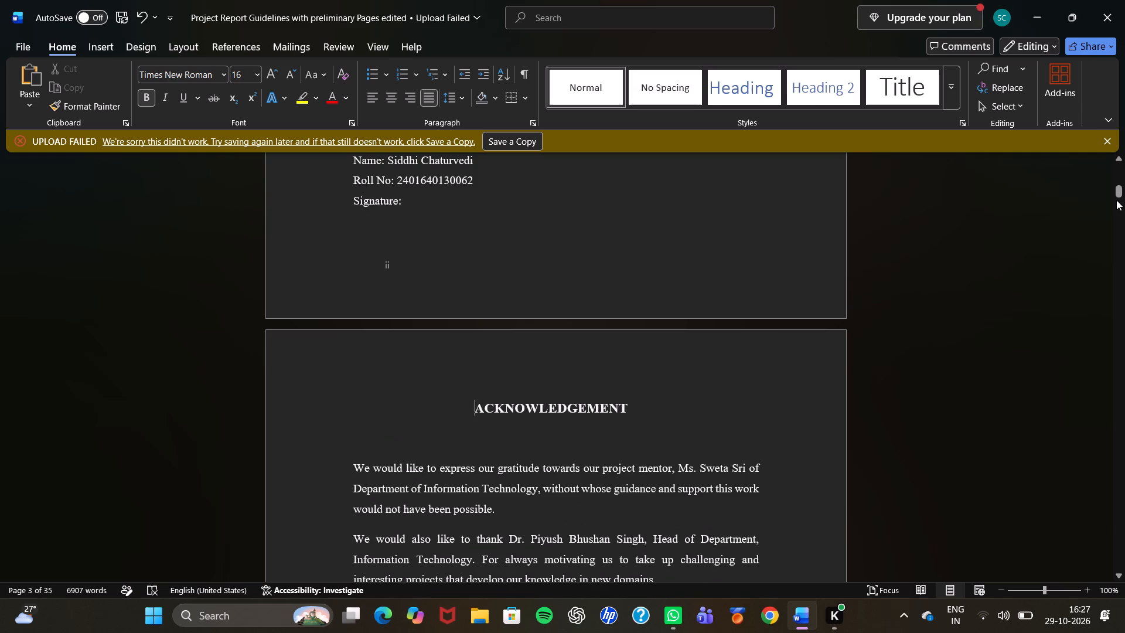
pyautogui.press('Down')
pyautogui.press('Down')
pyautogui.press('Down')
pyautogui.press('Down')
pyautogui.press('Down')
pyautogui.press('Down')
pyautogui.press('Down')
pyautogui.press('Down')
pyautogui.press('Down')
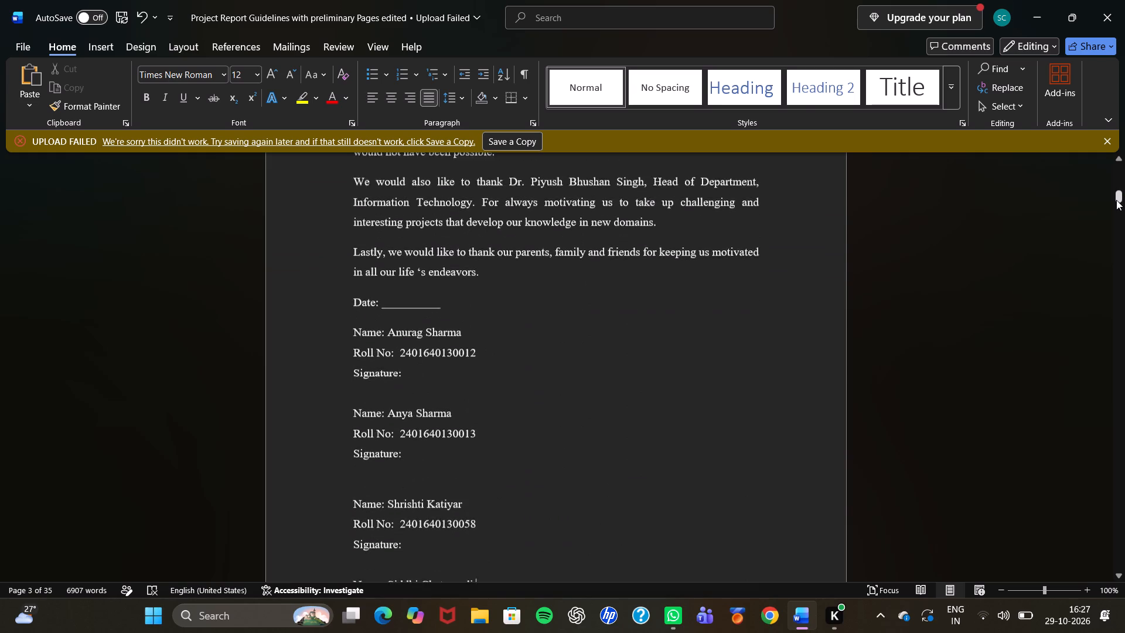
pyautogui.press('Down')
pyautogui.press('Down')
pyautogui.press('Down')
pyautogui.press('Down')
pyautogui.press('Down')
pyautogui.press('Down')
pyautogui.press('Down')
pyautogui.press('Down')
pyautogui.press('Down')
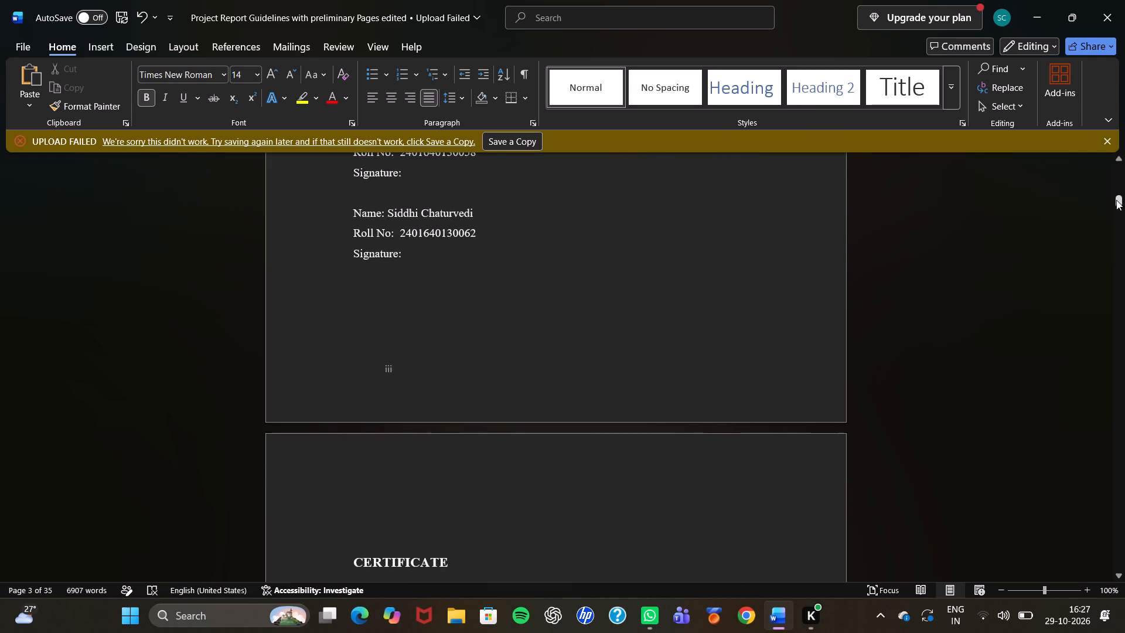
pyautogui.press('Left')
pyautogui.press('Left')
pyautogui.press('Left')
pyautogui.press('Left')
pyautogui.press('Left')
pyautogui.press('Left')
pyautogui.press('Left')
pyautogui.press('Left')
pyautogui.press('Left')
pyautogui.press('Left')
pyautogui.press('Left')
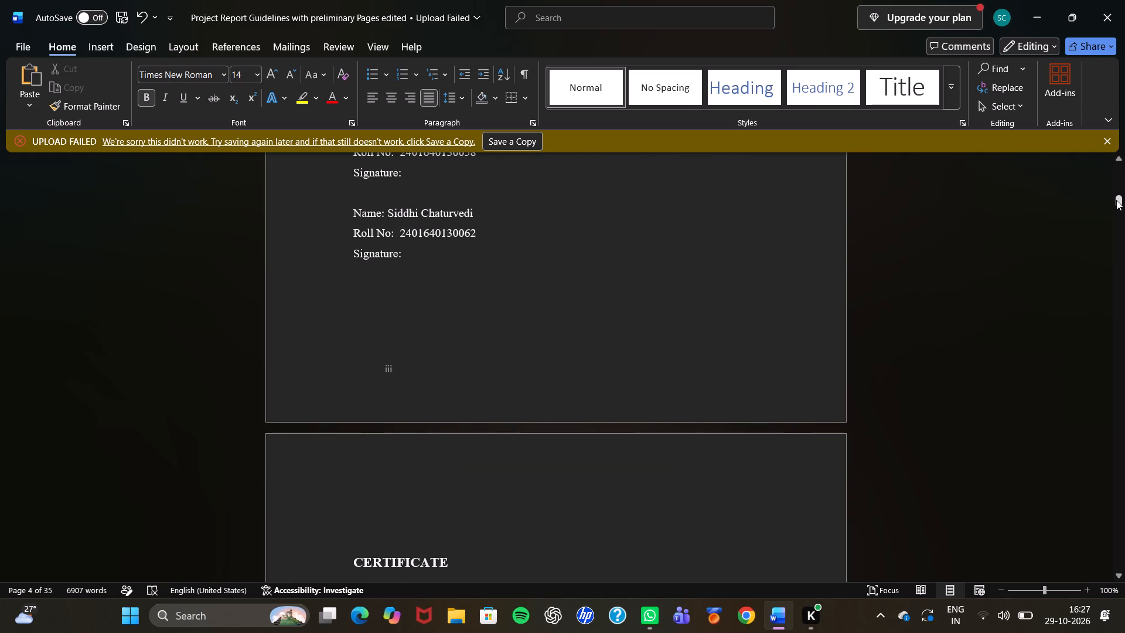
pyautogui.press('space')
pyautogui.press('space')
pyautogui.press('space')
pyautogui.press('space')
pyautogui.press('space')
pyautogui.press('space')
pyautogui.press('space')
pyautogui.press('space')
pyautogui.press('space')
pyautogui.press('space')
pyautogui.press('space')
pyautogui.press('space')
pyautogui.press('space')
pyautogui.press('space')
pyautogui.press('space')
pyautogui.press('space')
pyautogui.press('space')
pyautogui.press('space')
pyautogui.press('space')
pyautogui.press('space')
# Delete the leading spaces before the CERTIFICATE heading and the surplus blank lines above it at the top of its page.
pyautogui.press('BackSpace')
pyautogui.press('BackSpace')
pyautogui.press('BackSpace')
pyautogui.press('BackSpace')
pyautogui.press('BackSpace')
pyautogui.press('BackSpace')
pyautogui.press('BackSpace')
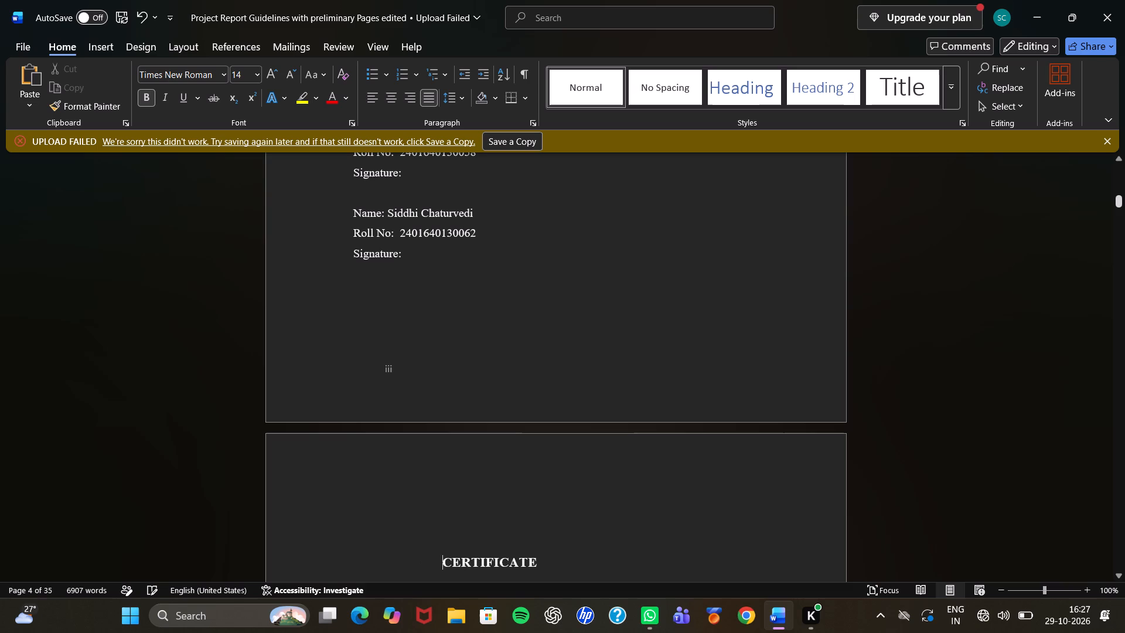
pyautogui.press('BackSpace')
pyautogui.press('BackSpace')
pyautogui.press('BackSpace')
pyautogui.press('BackSpace')
pyautogui.press('BackSpace')
pyautogui.press('BackSpace')
pyautogui.press('BackSpace')
pyautogui.press('BackSpace')
pyautogui.press('BackSpace')
pyautogui.press('BackSpace')
pyautogui.press('BackSpace')
pyautogui.press('BackSpace')
pyautogui.press('BackSpace')
pyautogui.press('BackSpace')
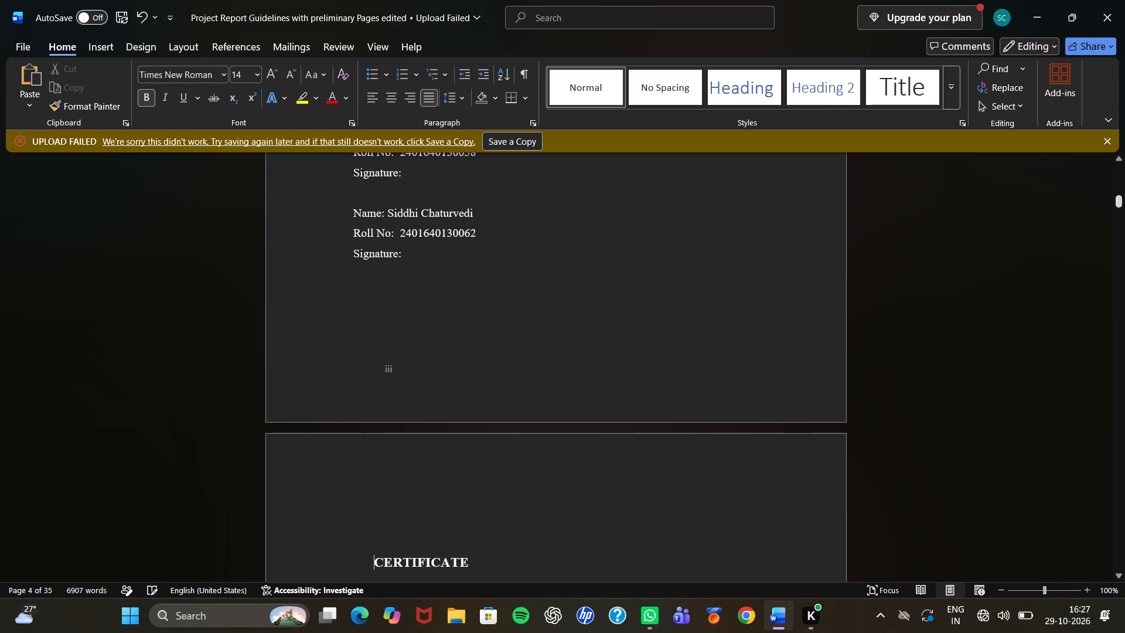
pyautogui.press('BackSpace')
pyautogui.press('BackSpace')
pyautogui.press('BackSpace')
pyautogui.press('BackSpace')
pyautogui.press('BackSpace')
pyautogui.press('BackSpace')
pyautogui.press('BackSpace')
pyautogui.press('BackSpace')
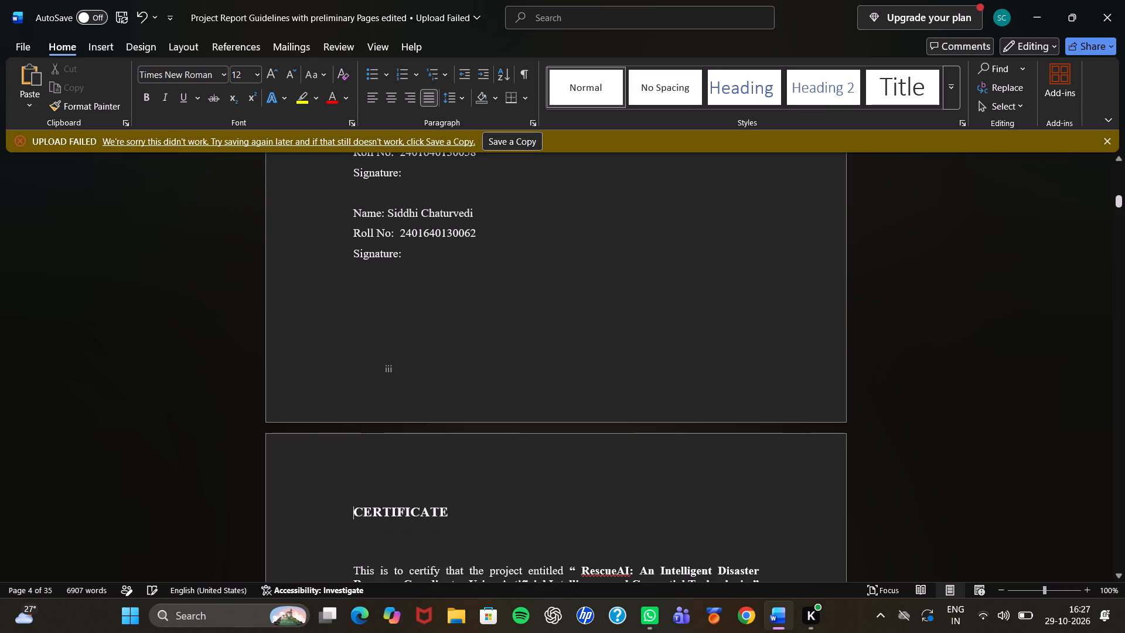
pyautogui.press('BackSpace')
# Insert one line break before the CERTIFICATE heading and indent it with spaces until it sits roughly centred.
pyautogui.press('Return')
pyautogui.press('space')
pyautogui.press('space')
pyautogui.press('space')
pyautogui.press('space')
pyautogui.press('space')
pyautogui.press('space')
pyautogui.press('space')
pyautogui.press('space')
pyautogui.press('space')
pyautogui.press('space')
pyautogui.press('space')
pyautogui.press('space')
pyautogui.press('space')
pyautogui.press('space')
pyautogui.press('space')
pyautogui.press('space')
pyautogui.press('space')
pyautogui.press('space')
pyautogui.press('space')
pyautogui.press('space')
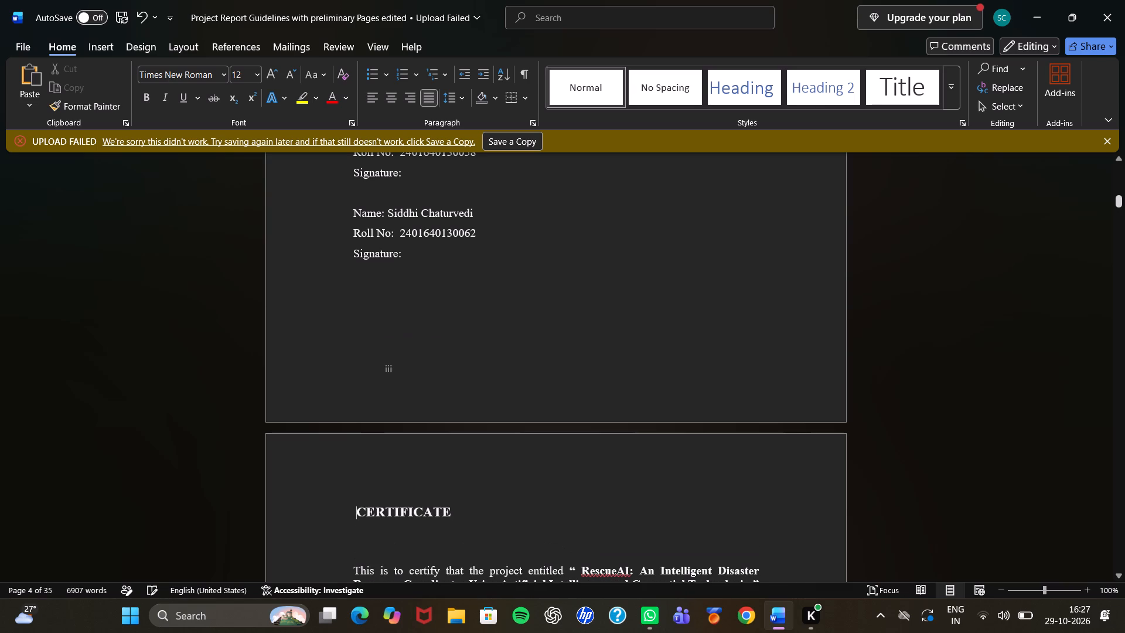
pyautogui.press('space')
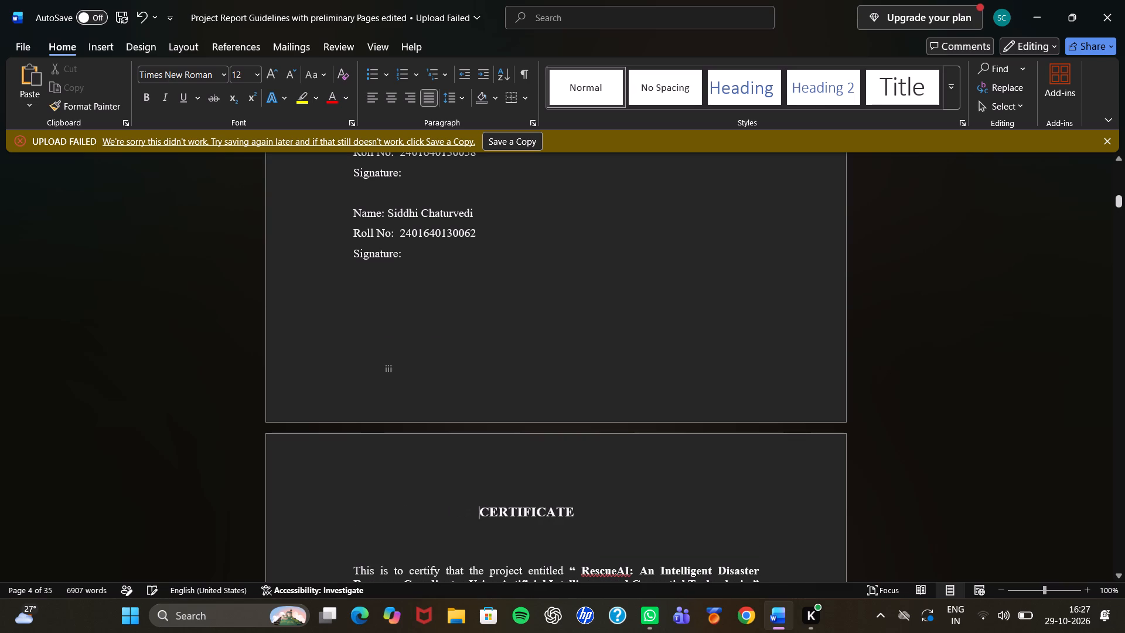
pyautogui.press('space')
pyautogui.press('space')
pyautogui.press('space')
pyautogui.press('space')
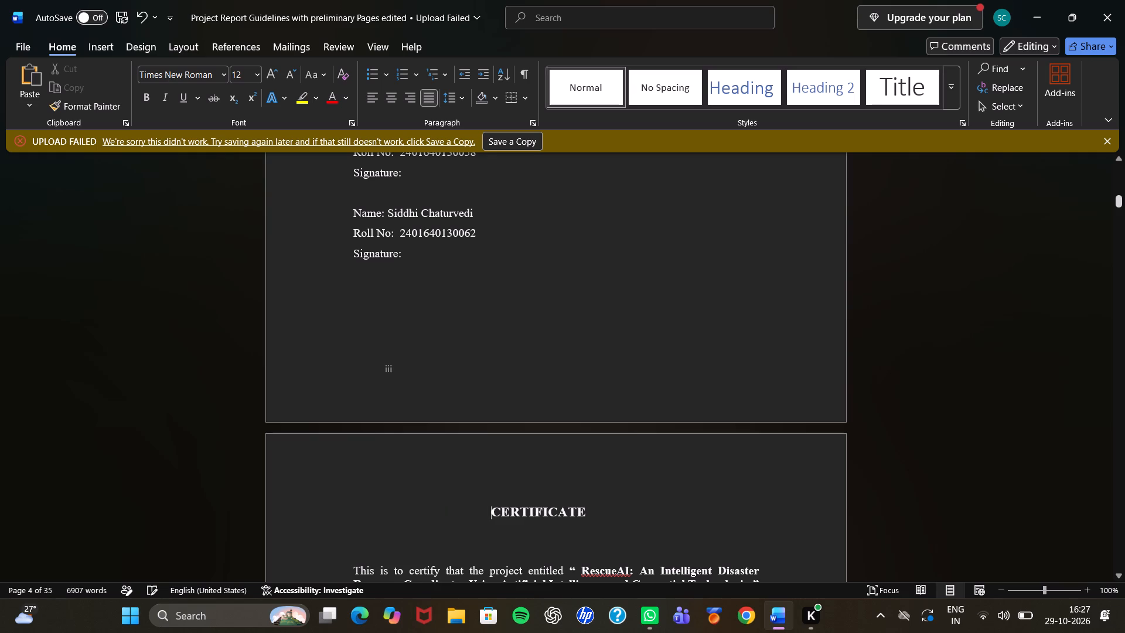
pyautogui.press('BackSpace')
pyautogui.press('space')
pyautogui.press('space')
pyautogui.press('space')
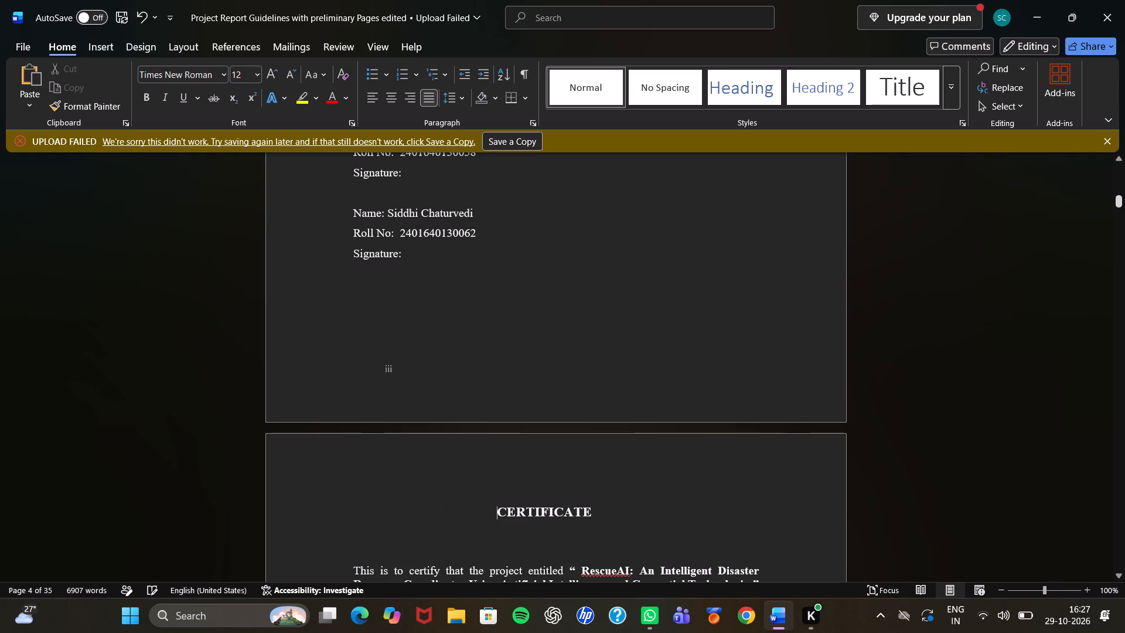
pyautogui.press('space')
# Replace the line break directly before the Certificate paragraph beginning "This is to certify" with a new one.
pyautogui.press('Down')
pyautogui.press('Down')
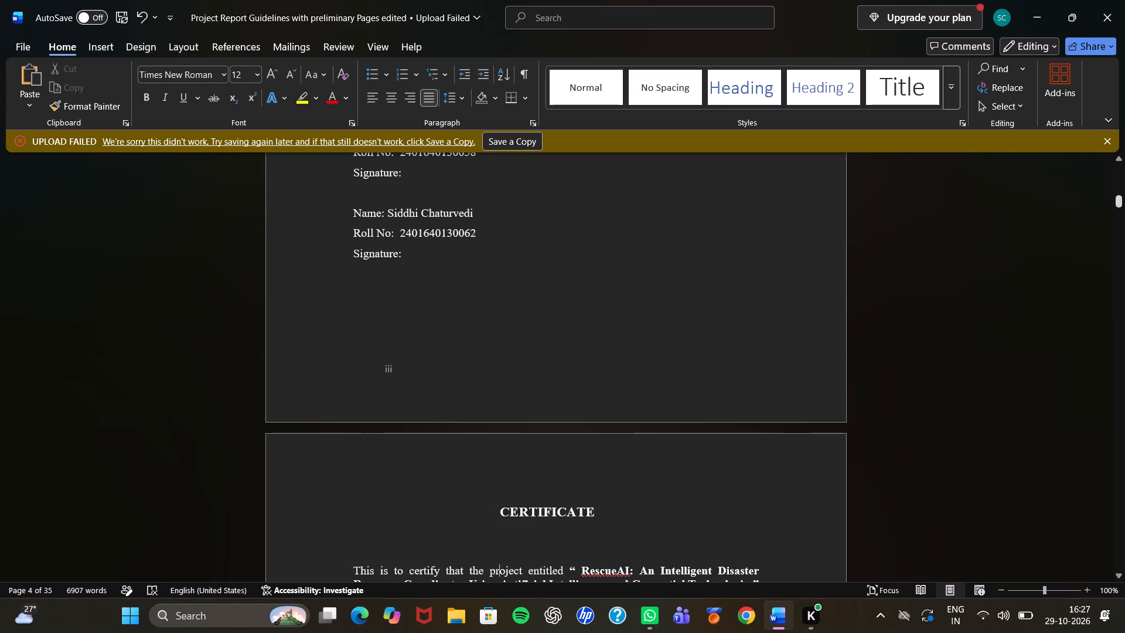
pyautogui.press('Left')
pyautogui.press('Left')
pyautogui.press('Left')
pyautogui.press('Left')
pyautogui.press('Left')
pyautogui.press('Left')
pyautogui.press('Left')
pyautogui.press('Left')
pyautogui.press('Left')
pyautogui.press('Left')
pyautogui.press('Left')
pyautogui.press('Left')
pyautogui.press('Left')
pyautogui.press('Left')
pyautogui.press('Left')
pyautogui.press('Left')
pyautogui.press('Left')
pyautogui.press('Left')
pyautogui.press('Left')
pyautogui.press('Left')
pyautogui.press('Left')
pyautogui.press('Left')
pyautogui.press('Left')
pyautogui.press('Left')
pyautogui.press('Left')
pyautogui.press('Left')
pyautogui.press('Left')
pyautogui.press('Left')
pyautogui.press('Left')
pyautogui.press('Left')
pyautogui.press('BackSpace')
pyautogui.press('Return')
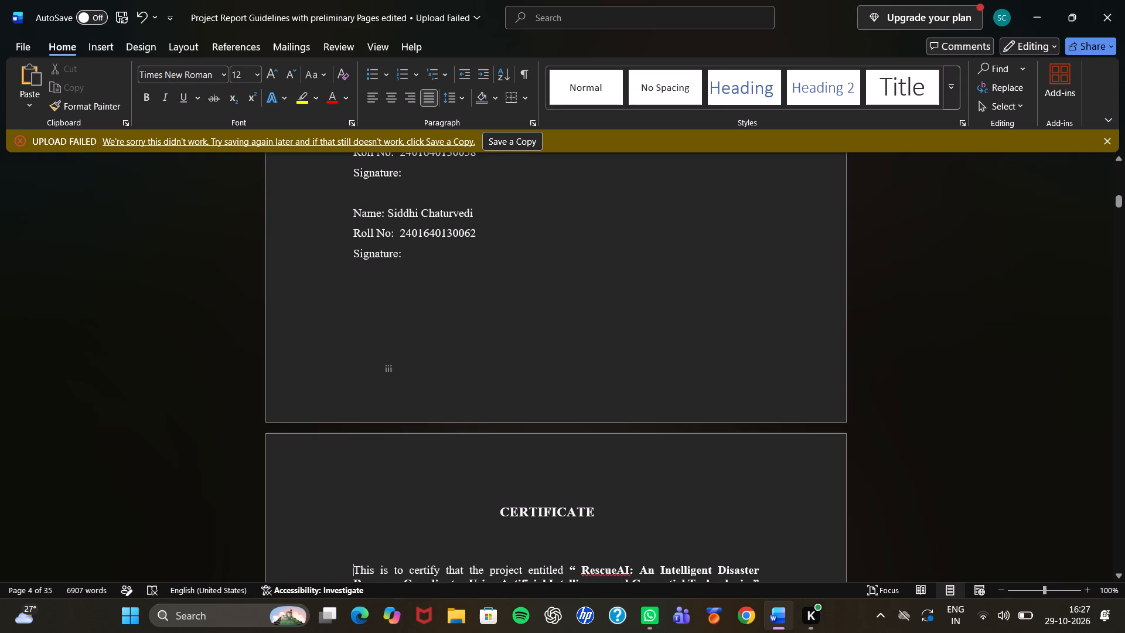
# Set the line spacing of the Certificate paragraph beginning "This is to certify" to 1.5.
pyautogui.click(1113, 200)
pyautogui.press('Down')
pyautogui.press('Down')
pyautogui.press('Down')
pyautogui.press('Down')
pyautogui.press('Down')
pyautogui.press('Down')
pyautogui.press('Down')
pyautogui.press('Down')
pyautogui.press('Down')
pyautogui.press('Down')
pyautogui.press('Down')
pyautogui.press('Down')
pyautogui.press('Down')
pyautogui.press('Down')
pyautogui.press('Down')
pyautogui.press('Down')
pyautogui.press('Down')
pyautogui.press('Down')
pyautogui.press('Down')
pyautogui.press('Down')
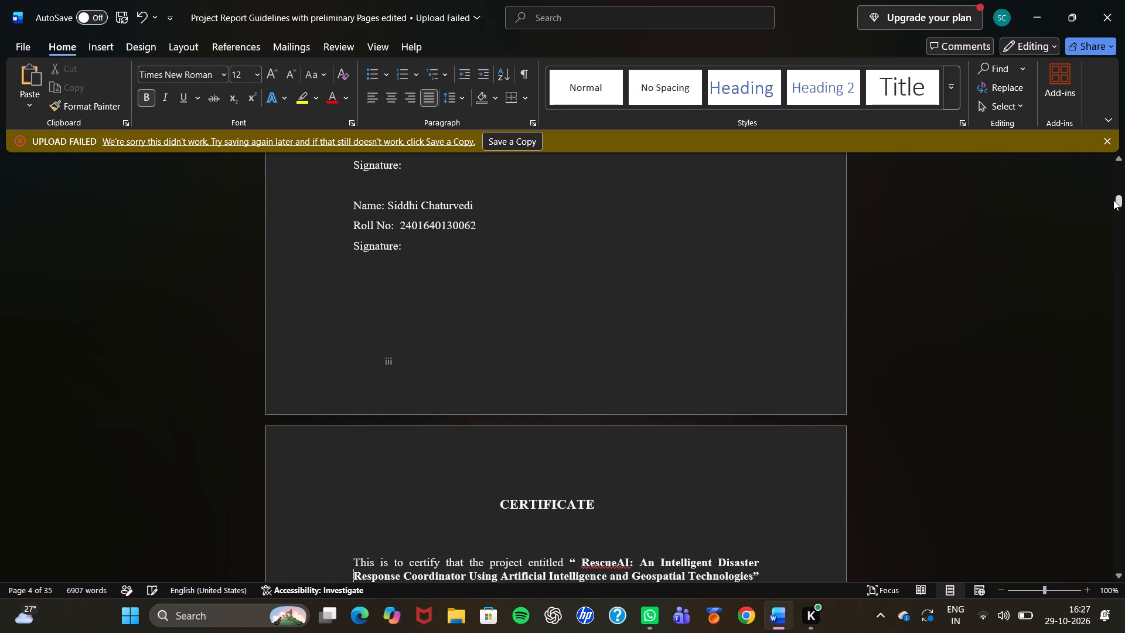
pyautogui.press('Up')
pyautogui.press('Up')
pyautogui.press('Up')
pyautogui.press('Up')
pyautogui.press('Up')
pyautogui.press('Up')
pyautogui.press('Up')
pyautogui.press('Up')
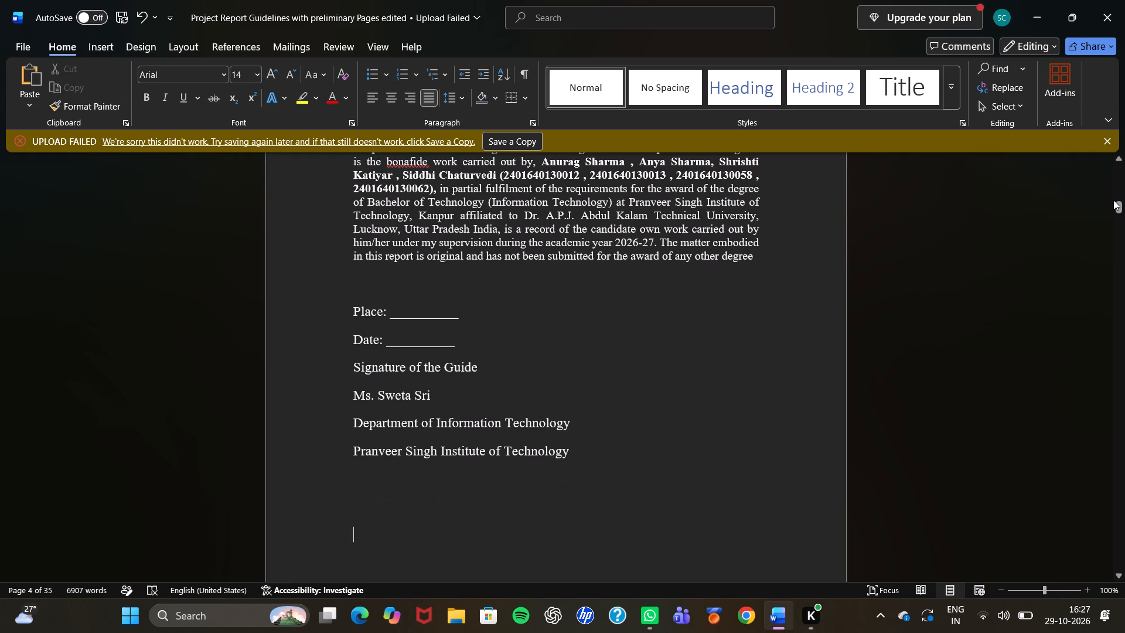
pyautogui.press('Up')
pyautogui.press('Up')
pyautogui.press('Up')
pyautogui.press('Up')
pyautogui.press('Up')
pyautogui.press('Up')
pyautogui.press('Up')
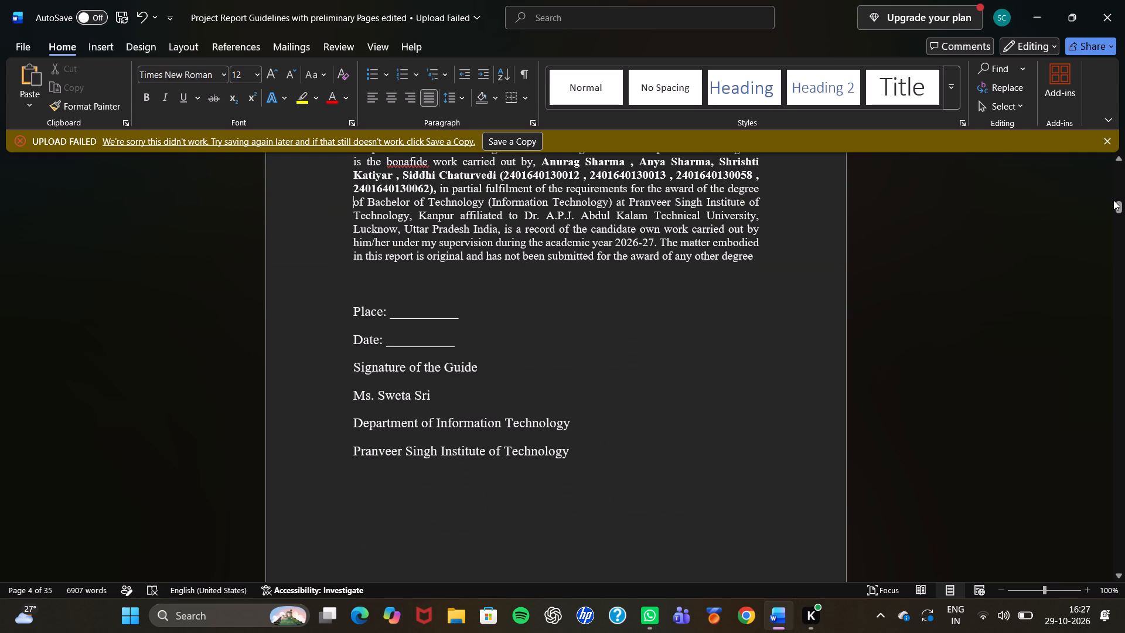
pyautogui.press('Up')
pyautogui.press('Up')
pyautogui.press('Up')
pyautogui.press('Up')
pyautogui.press('Up')
pyautogui.press('Up')
pyautogui.press('Up')
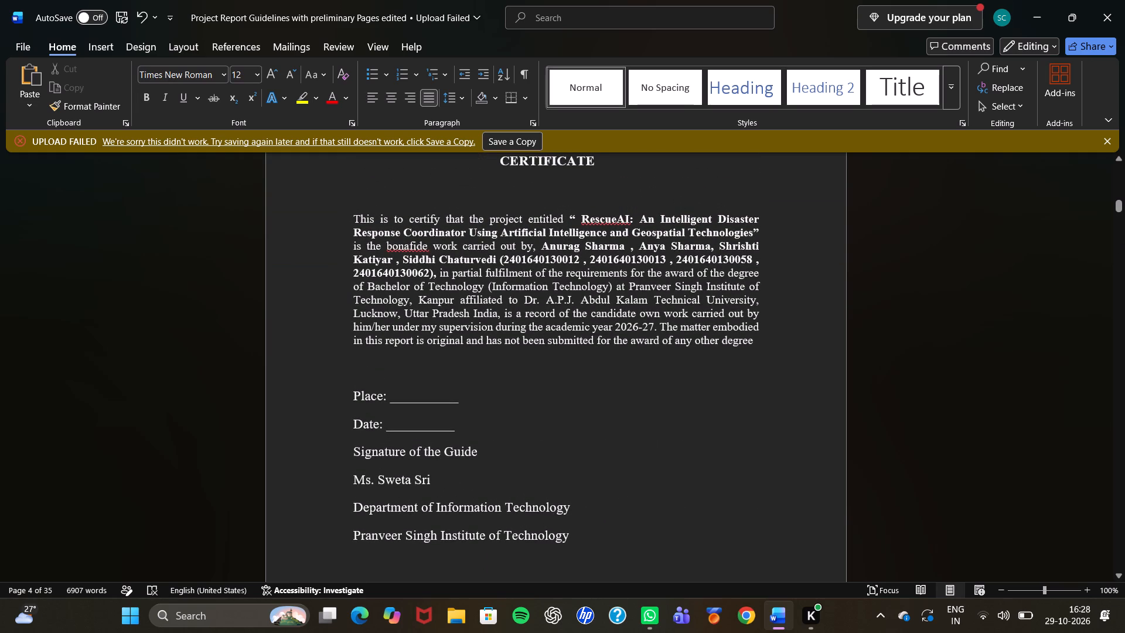
pyautogui.moveTo(763, 345); pyautogui.dragTo(465, 246)
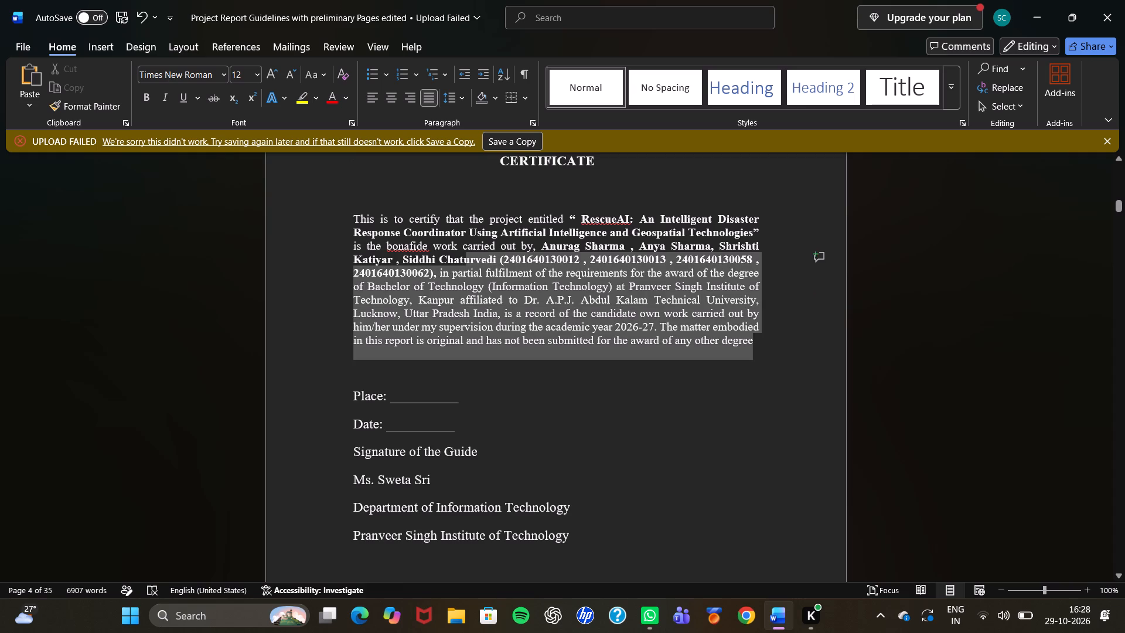
pyautogui.moveTo(465, 246); pyautogui.dragTo(361, 217)
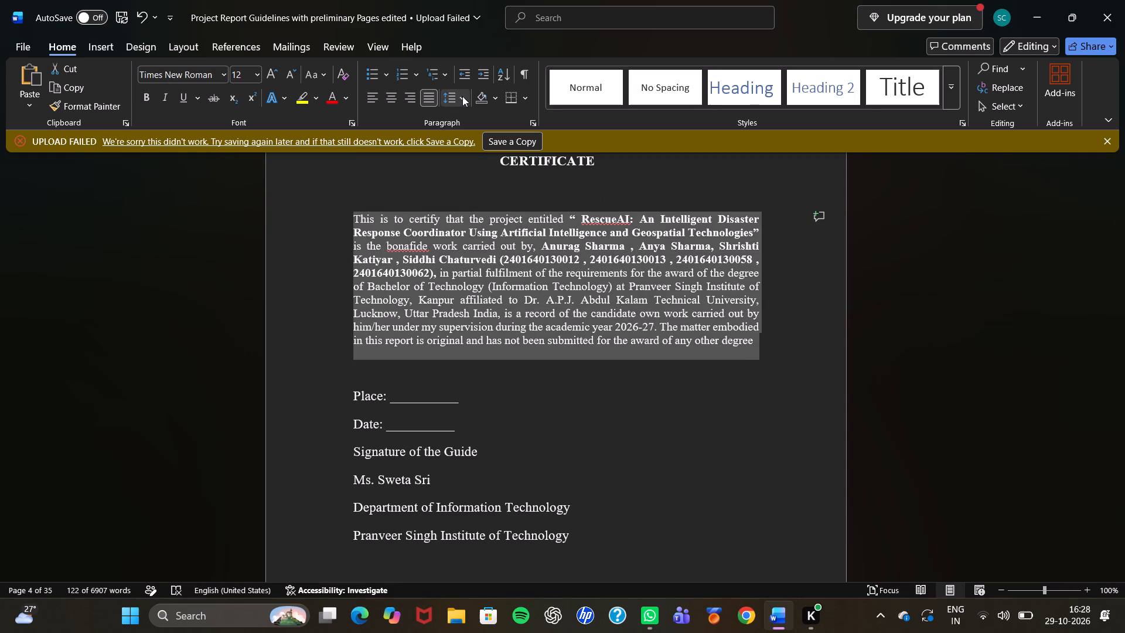
pyautogui.click(463, 99)
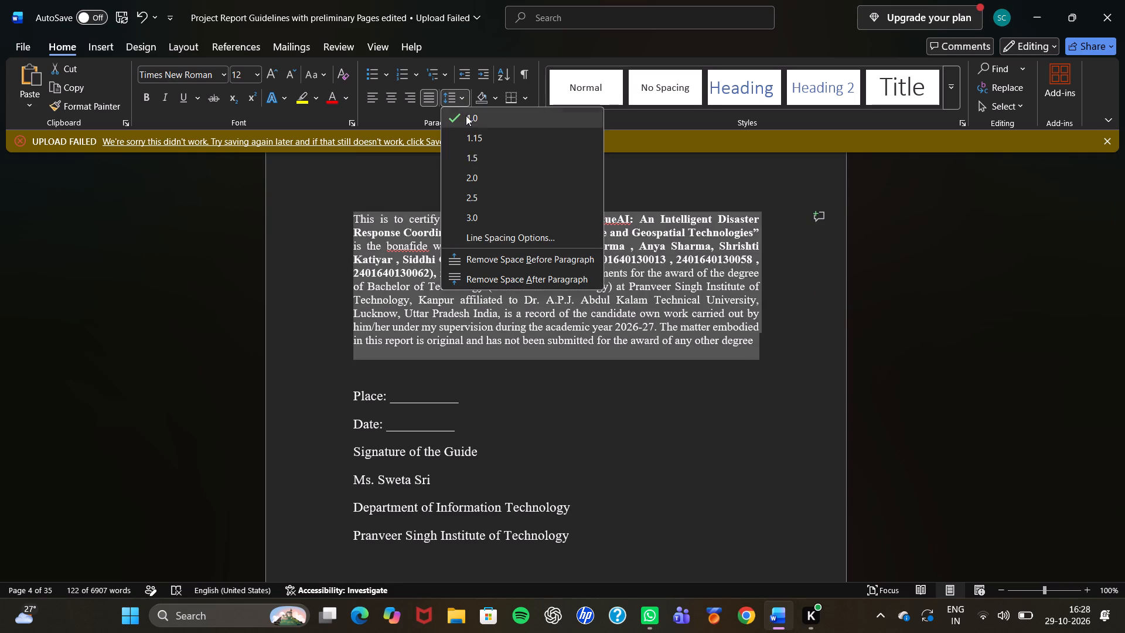
pyautogui.click(468, 155)
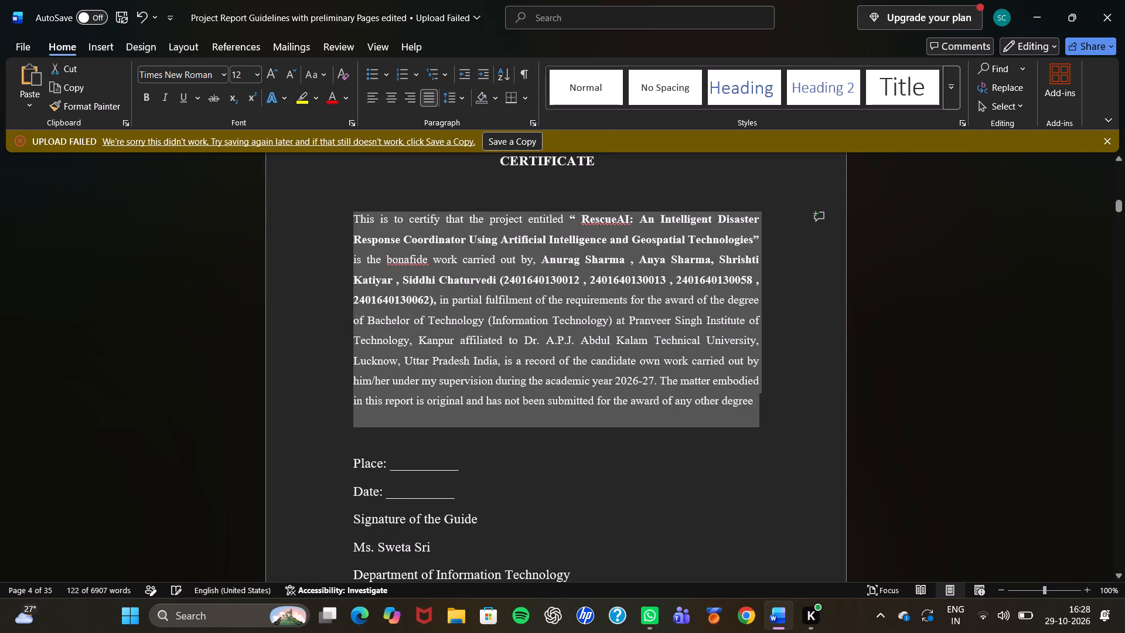
pyautogui.click(772, 389)
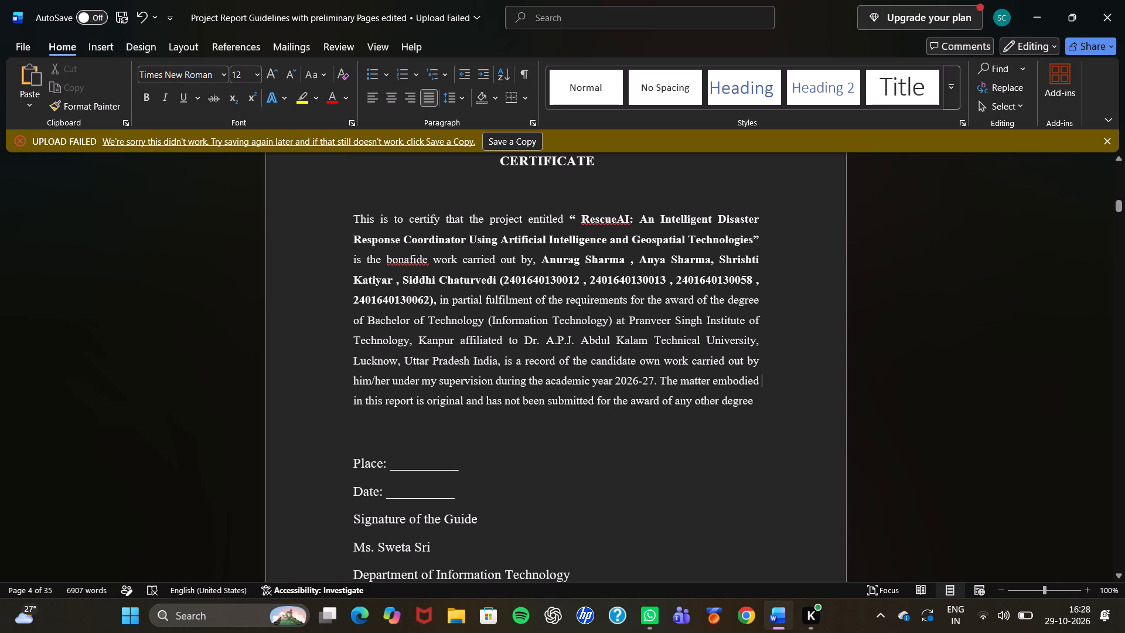
pyautogui.click(601, 220)
pyautogui.scroll(-1, 601, 220)
pyautogui.scroll(1, 601, 220)
# Delete the surplus blank lines directly above the ABSTRACT heading on the page after the Certificate.
pyautogui.click(1117, 211)
pyautogui.press('Down')
pyautogui.press('Down')
pyautogui.press('Down')
pyautogui.press('Down')
pyautogui.press('Down')
pyautogui.press('Down')
pyautogui.press('Down')
pyautogui.press('Down')
pyautogui.press('Down')
pyautogui.press('Down')
pyautogui.press('Down')
pyautogui.press('Down')
pyautogui.press('Down')
pyautogui.press('Down')
pyautogui.press('Down')
pyautogui.press('Down')
pyautogui.press('Down')
pyautogui.press('Down')
pyautogui.press('Down')
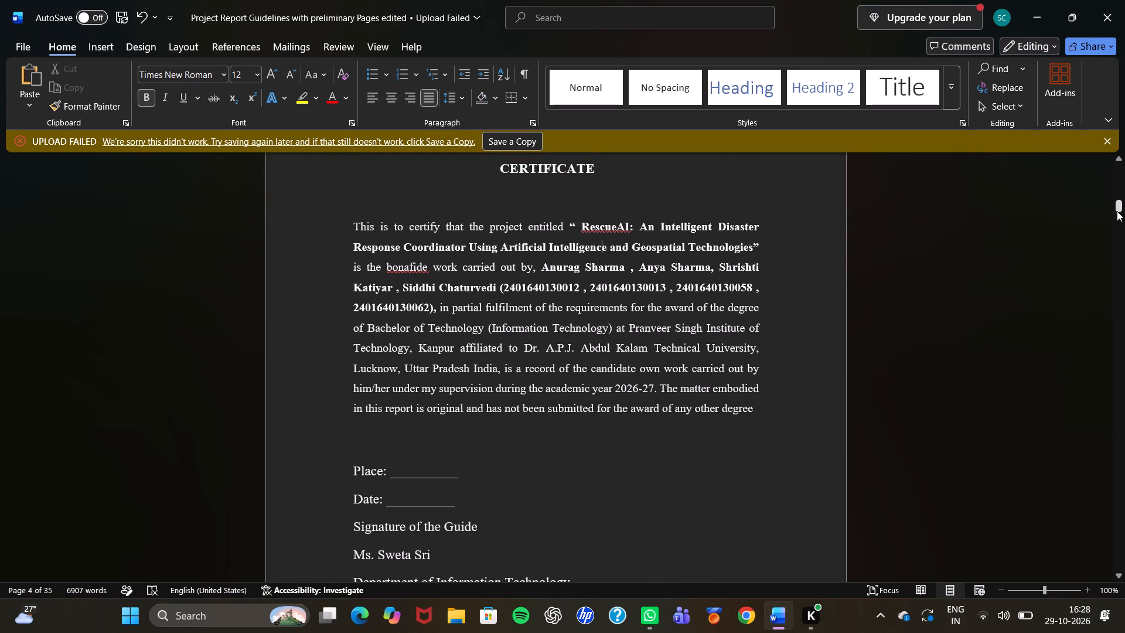
pyautogui.press('Down')
pyautogui.press('Down')
pyautogui.press('Down')
pyautogui.press('Down')
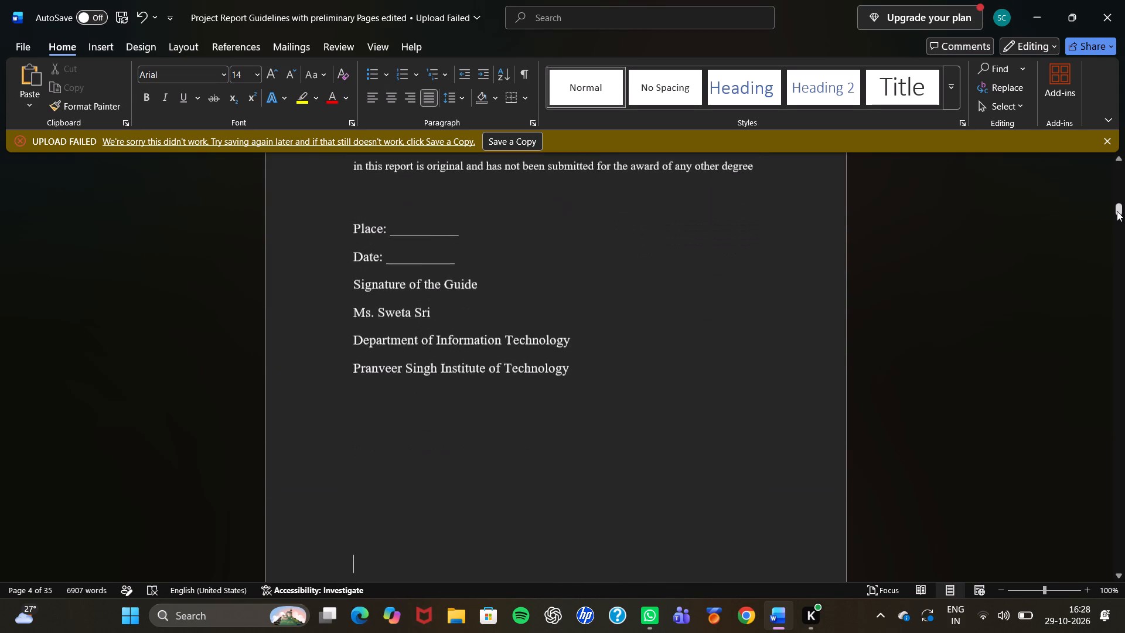
pyautogui.press('Down')
pyautogui.press('Down')
pyautogui.press('Up')
pyautogui.press('Up')
pyautogui.press('Up')
pyautogui.press('Up')
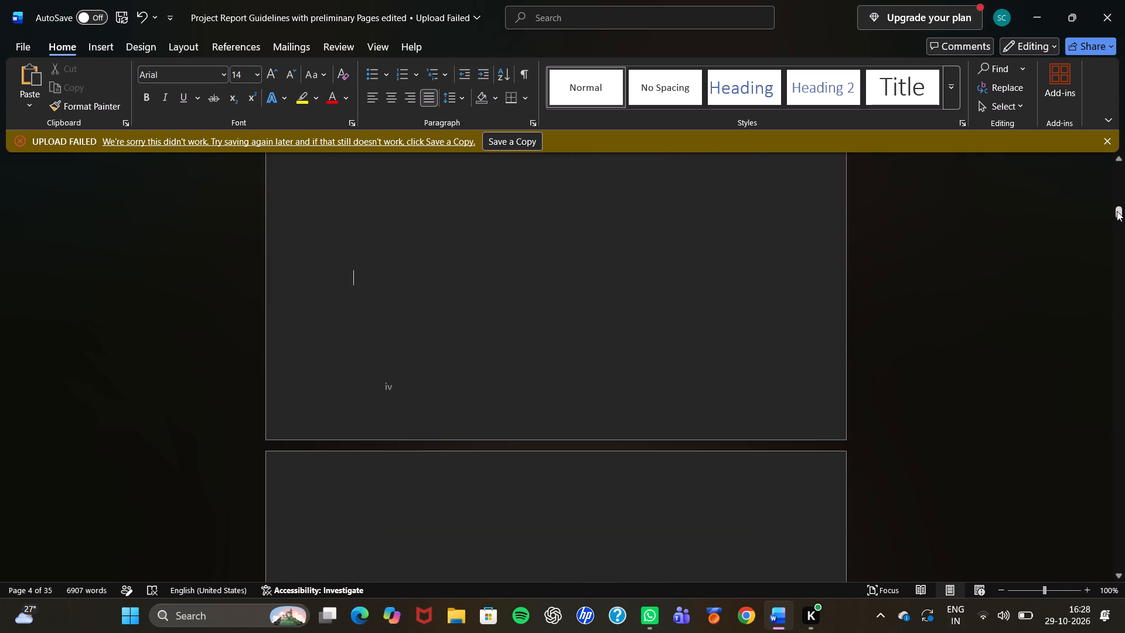
pyautogui.press('Down')
pyautogui.press('Down')
pyautogui.press('Down')
pyautogui.press('Down')
pyautogui.press('Down')
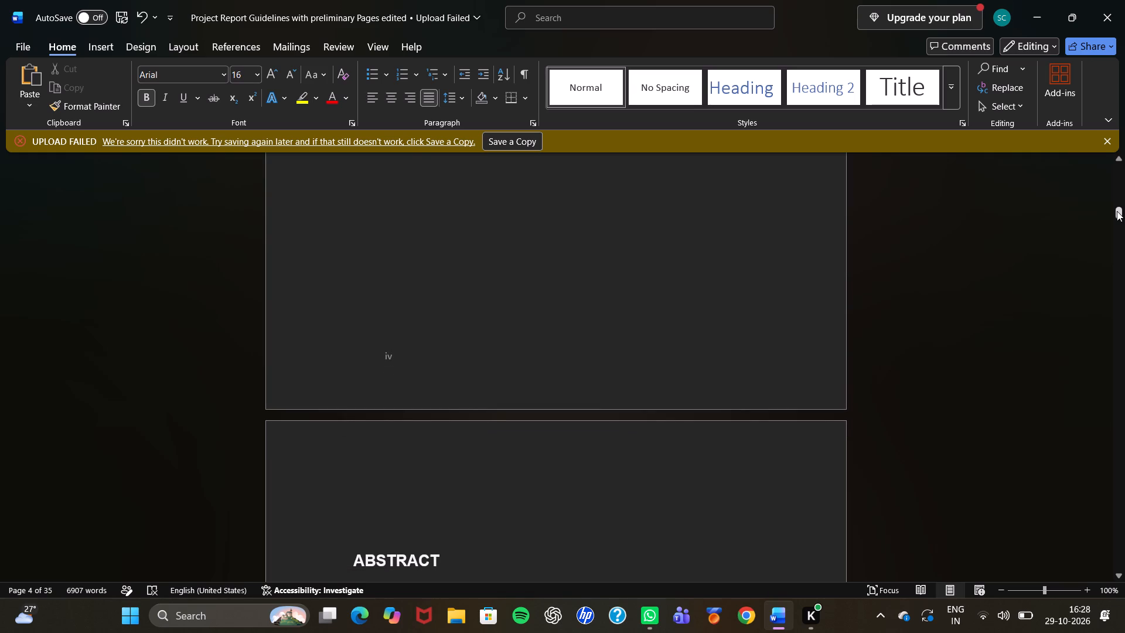
pyautogui.press('Left')
pyautogui.press('Left')
pyautogui.press('Left')
pyautogui.press('Left')
pyautogui.press('Left')
pyautogui.press('Left')
pyautogui.press('Left')
pyautogui.press('Left')
pyautogui.press('BackSpace')
pyautogui.press('BackSpace')
pyautogui.press('BackSpace')
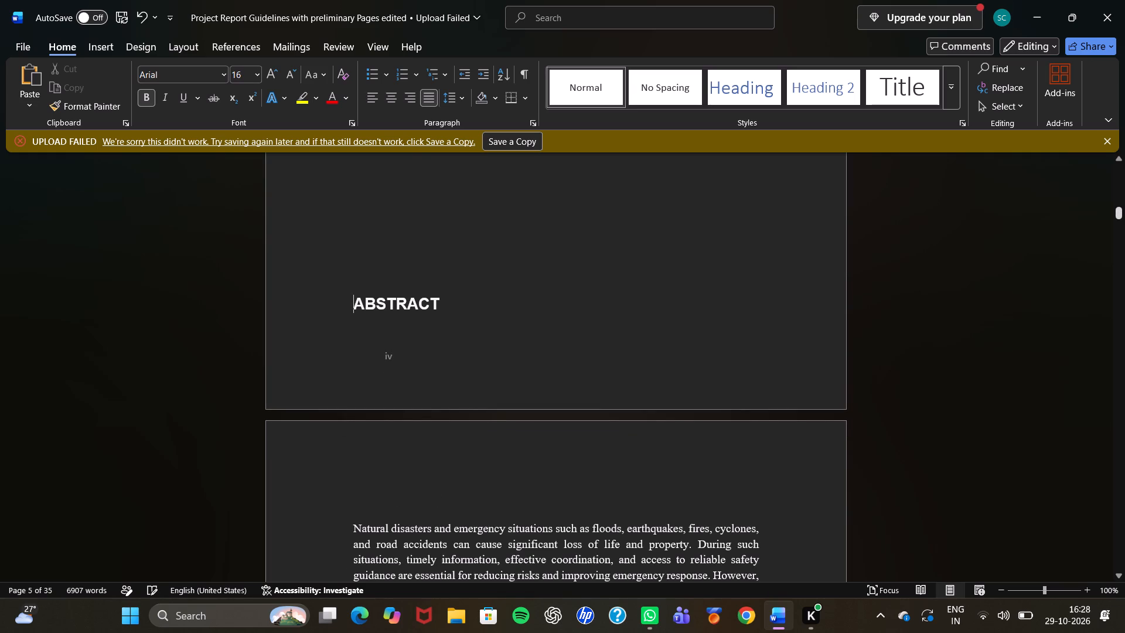
# Insert one line break before the ABSTRACT heading and indent it with spaces until it sits roughly centred at the top of its page.
pyautogui.press('Return')
pyautogui.press('space')
pyautogui.press('space')
pyautogui.press('space')
pyautogui.press('space')
pyautogui.press('space')
pyautogui.press('space')
pyautogui.press('space')
pyautogui.press('space')
pyautogui.press('space')
pyautogui.press('space')
pyautogui.press('space')
pyautogui.press('space')
pyautogui.press('space')
pyautogui.press('space')
pyautogui.press('space')
pyautogui.press('space')
pyautogui.press('space')
pyautogui.press('space')
pyautogui.press('space')
pyautogui.press('space')
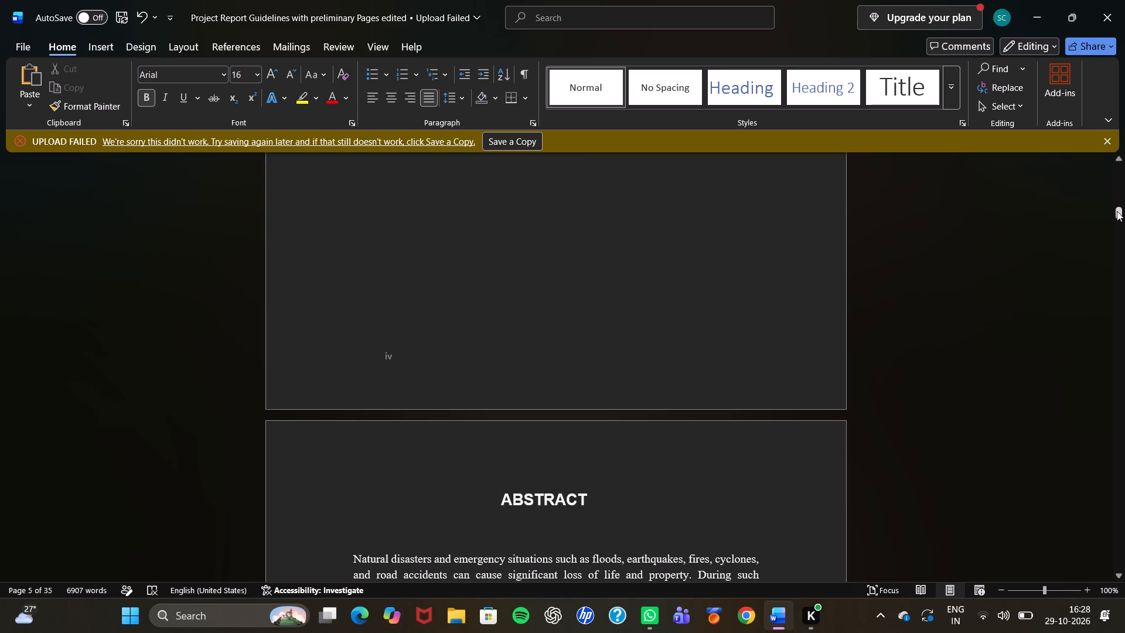
pyautogui.press('BackSpace')
pyautogui.press('space')
# Change the font of the ABSTRACT heading to Times New Roman.
pyautogui.hotkey('shift', 'Right')
pyautogui.hotkey('shift', 'Right')
pyautogui.hotkey('shift', 'Right')
pyautogui.hotkey('shift', 'Right')
pyautogui.hotkey('shift', 'Right')
pyautogui.hotkey('shift', 'Right')
pyautogui.hotkey('shift', 'Right')
pyautogui.hotkey('shift', 'Right')
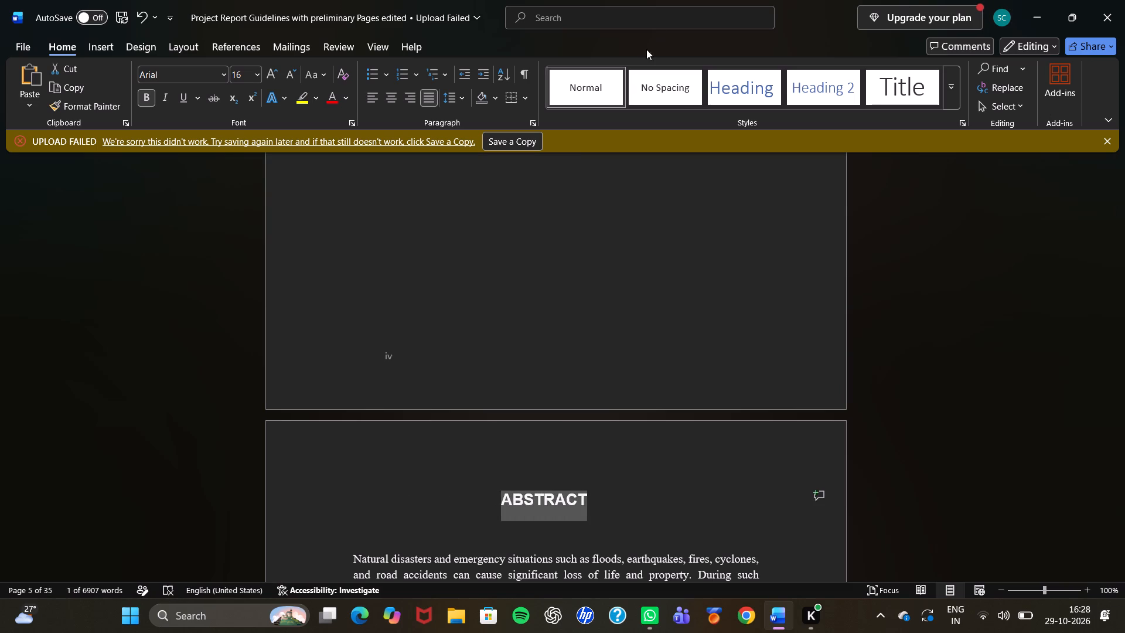
pyautogui.click(222, 79)
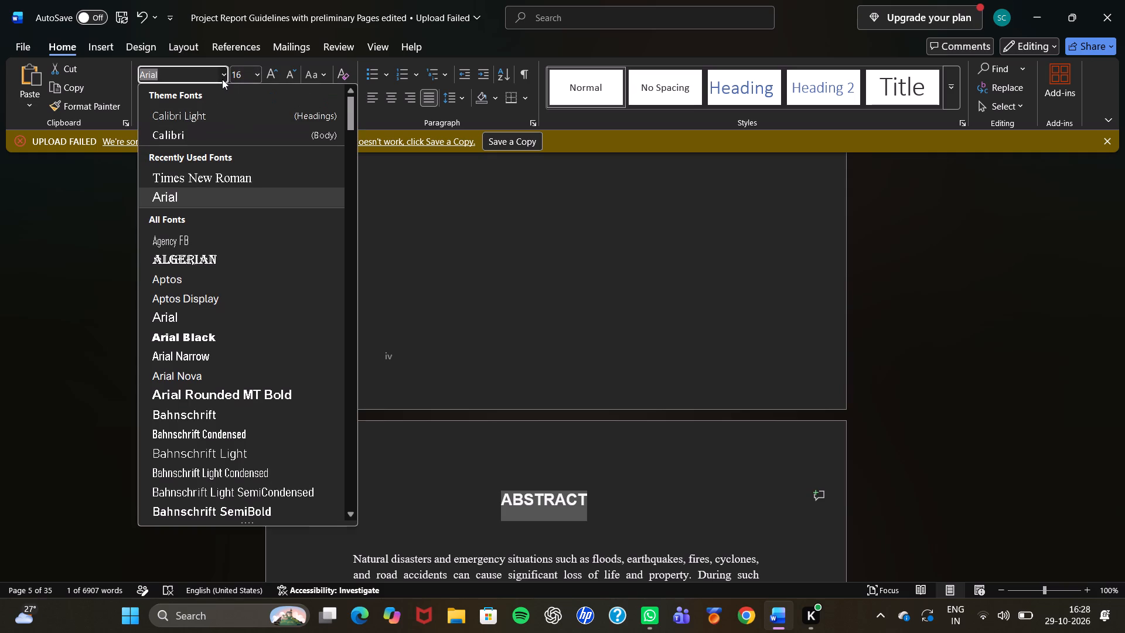
pyautogui.write('times')
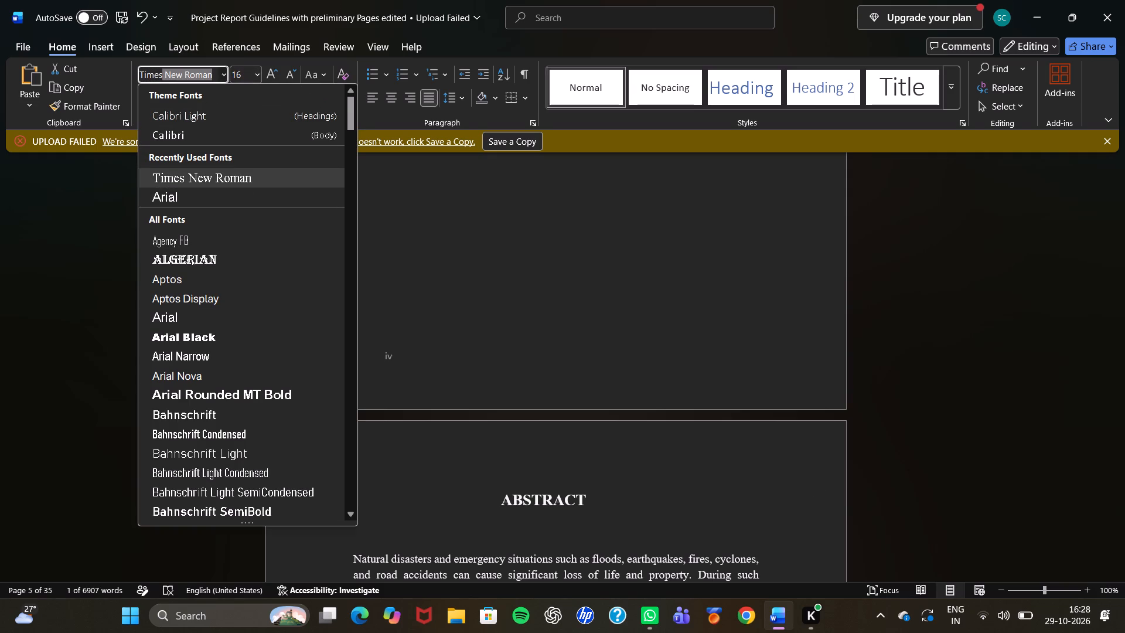
pyautogui.press('Return')
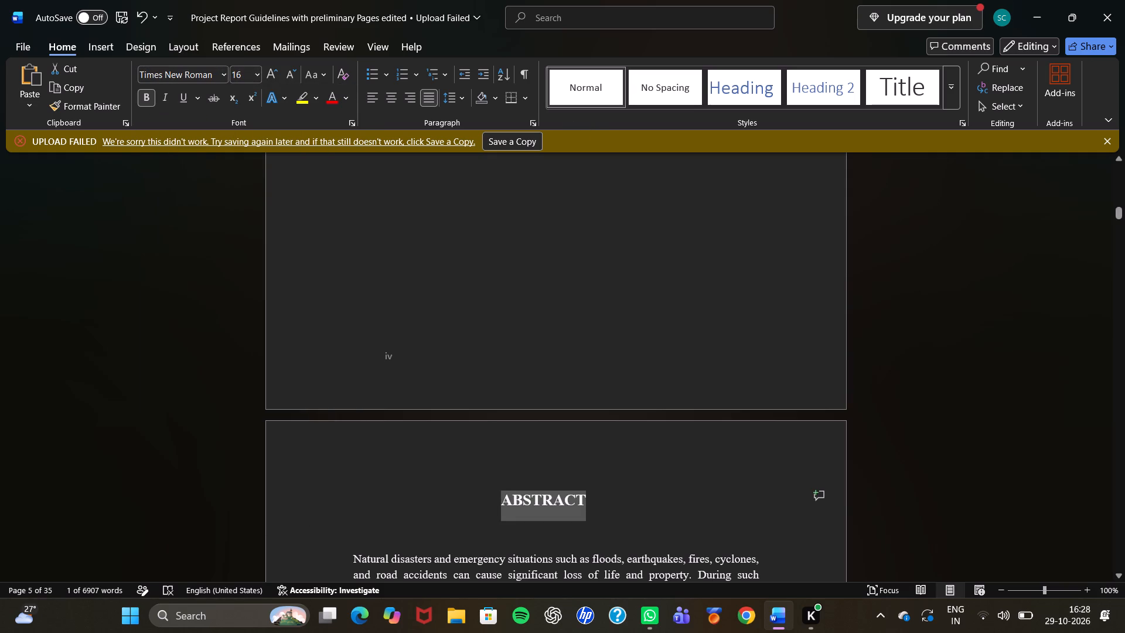
# Set the line spacing of all the Abstract body paragraphs, from "Natural disasters" to "rather than replace them", to 1.5.
pyautogui.press('Down')
pyautogui.press('Down')
pyautogui.press('Down')
pyautogui.press('Down')
pyautogui.press('Down')
pyautogui.press('Down')
pyautogui.press('Down')
pyautogui.press('Down')
pyautogui.press('Down')
pyautogui.press('Down')
pyautogui.press('Down')
pyautogui.press('Down')
pyautogui.press('Down')
pyautogui.press('Down')
pyautogui.press('Down')
pyautogui.press('Down')
pyautogui.press('Down')
pyautogui.press('Down')
pyautogui.press('Down')
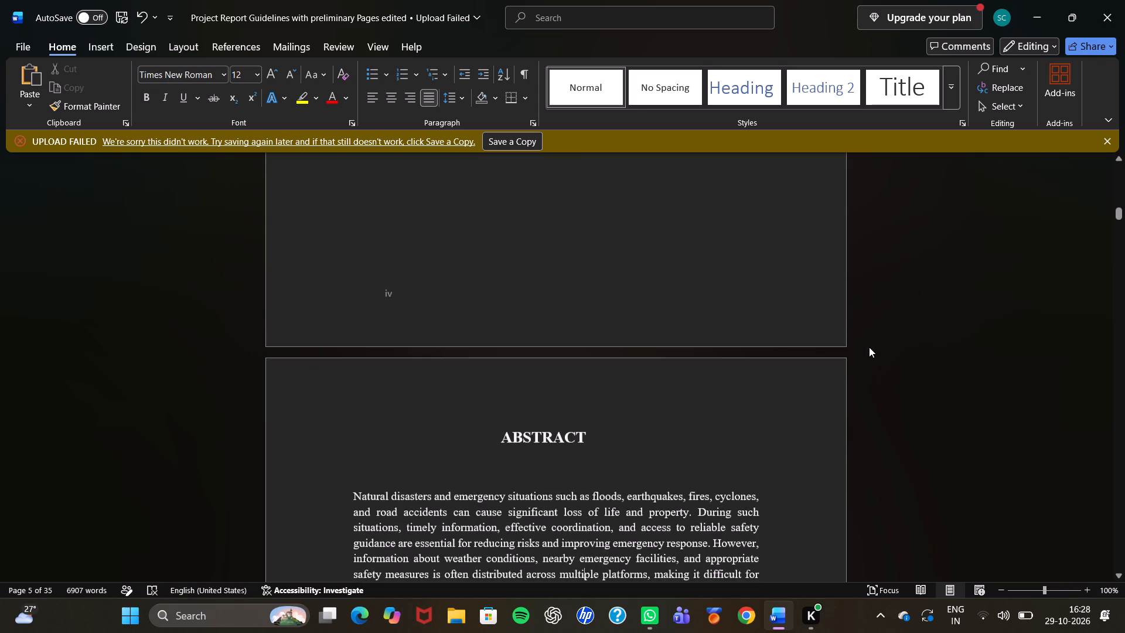
pyautogui.press('Down')
pyautogui.press('Down')
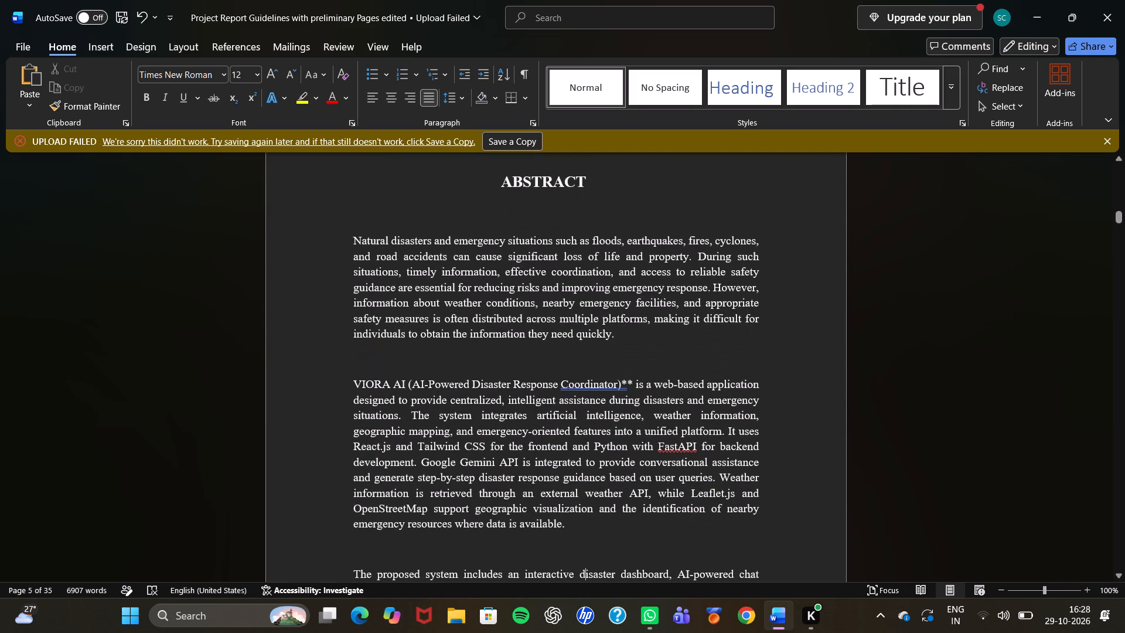
pyautogui.moveTo(350, 236); pyautogui.dragTo(537, 578)
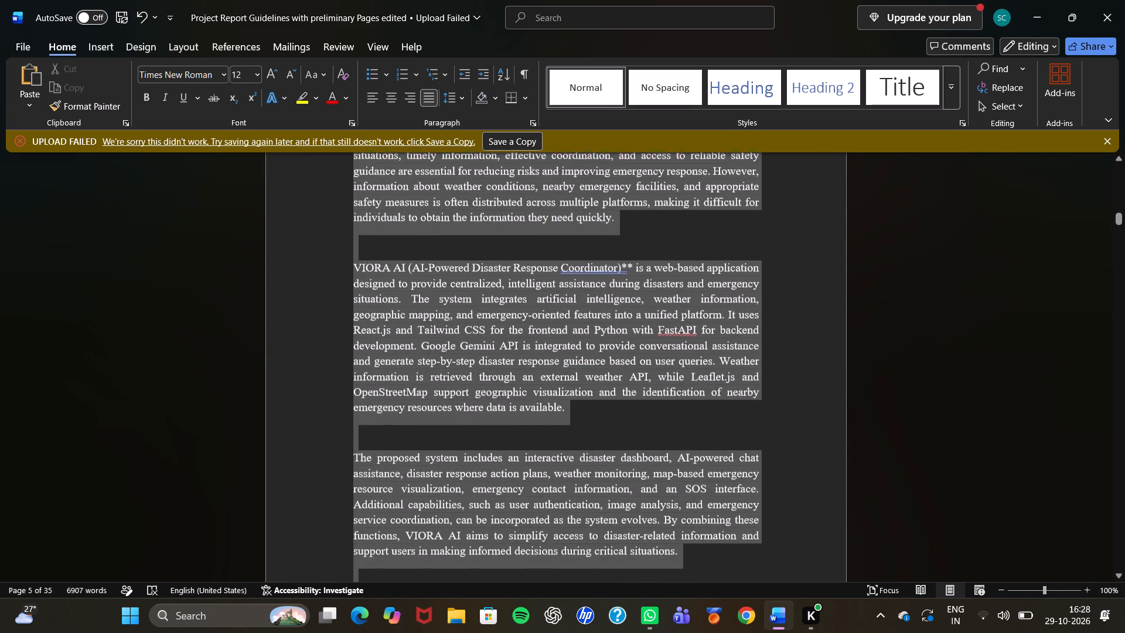
pyautogui.moveTo(537, 578); pyautogui.dragTo(502, 515)
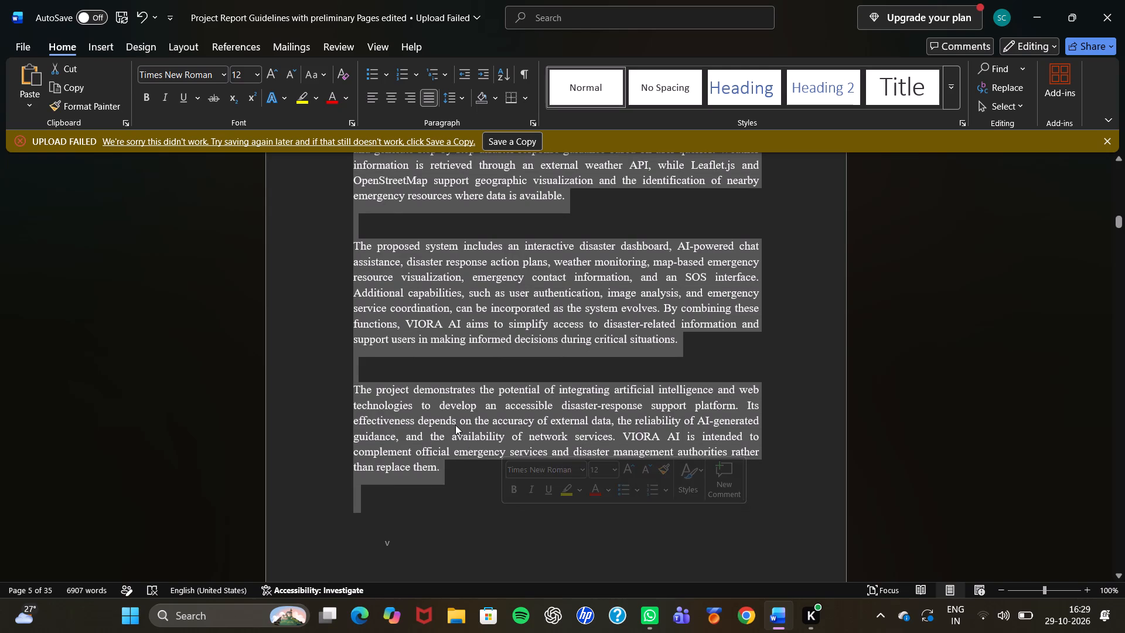
pyautogui.click(458, 96)
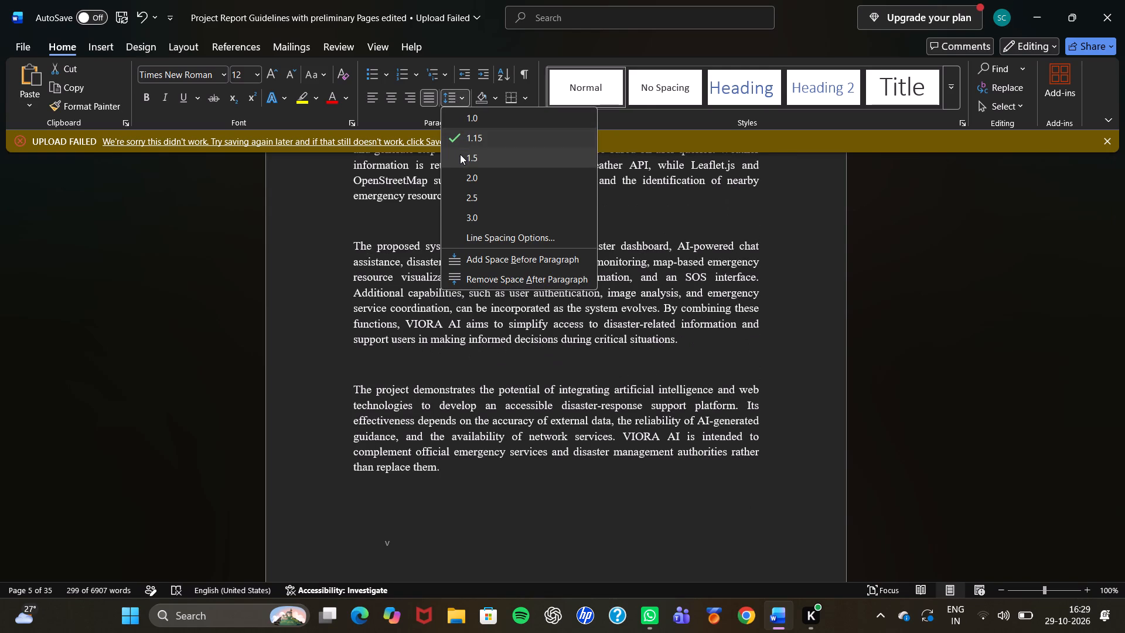
pyautogui.click(460, 154)
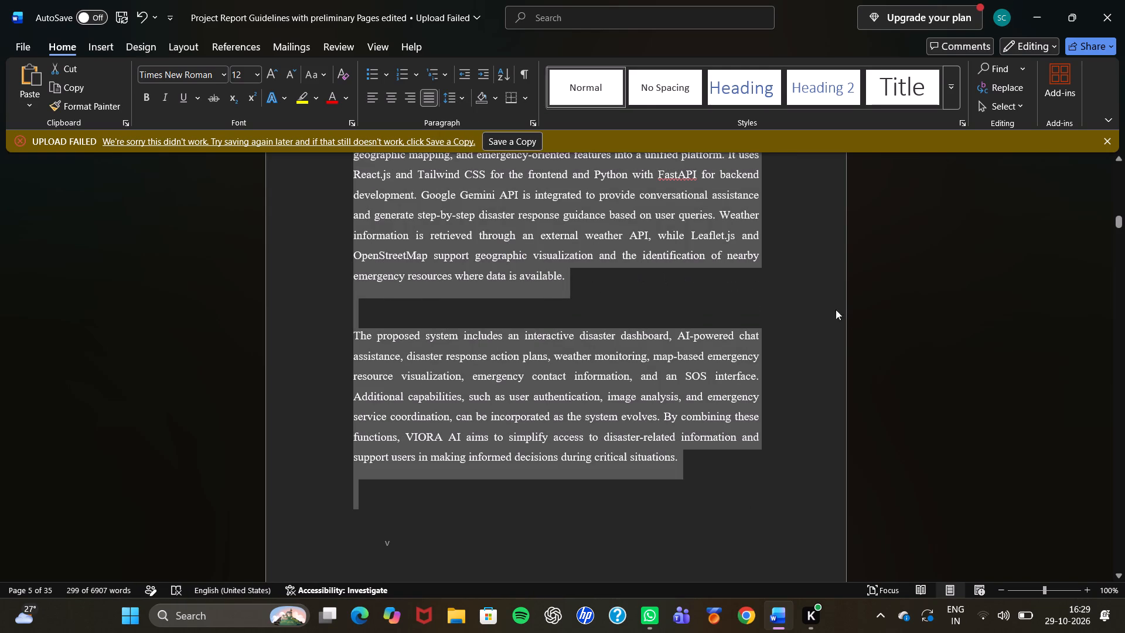
pyautogui.click(871, 329)
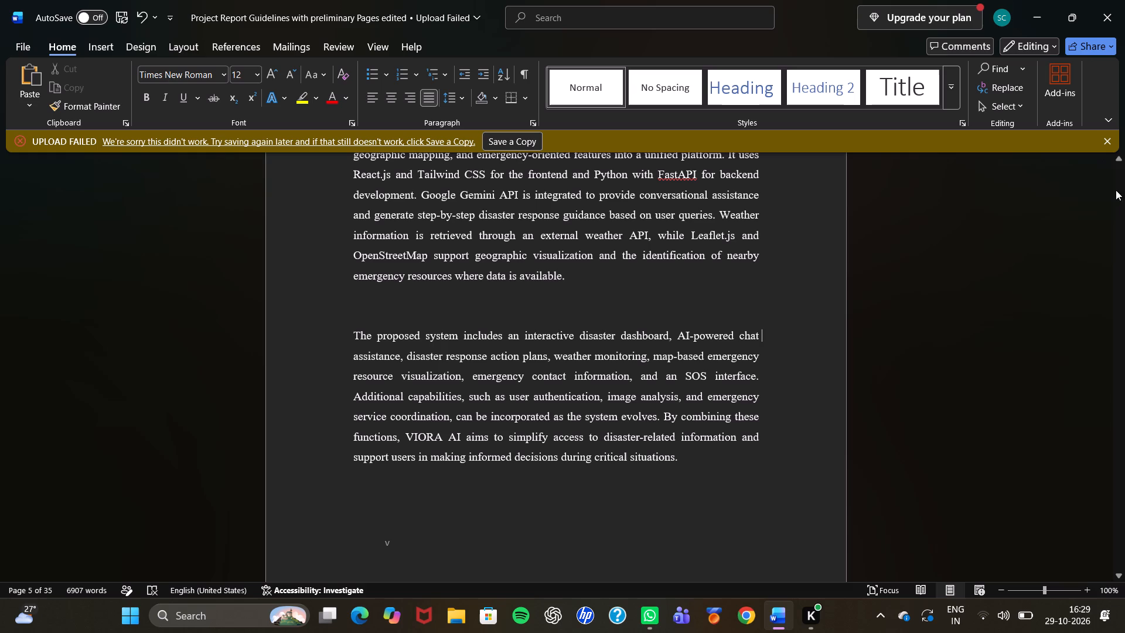
# Delete the surplus blank lines directly above the TABLE OF CONTENT heading on the page after the Abstract.
pyautogui.click(1118, 220)
pyautogui.press('Down')
pyautogui.press('Down')
pyautogui.press('Down')
pyautogui.press('Down')
pyautogui.press('Down')
pyautogui.press('Down')
pyautogui.press('Down')
pyautogui.press('Down')
pyautogui.press('Down')
pyautogui.press('Down')
pyautogui.press('Down')
pyautogui.press('Down')
pyautogui.press('Down')
pyautogui.press('Down')
pyautogui.press('Down')
pyautogui.press('Down')
pyautogui.press('Down')
pyautogui.press('Down')
pyautogui.press('Down')
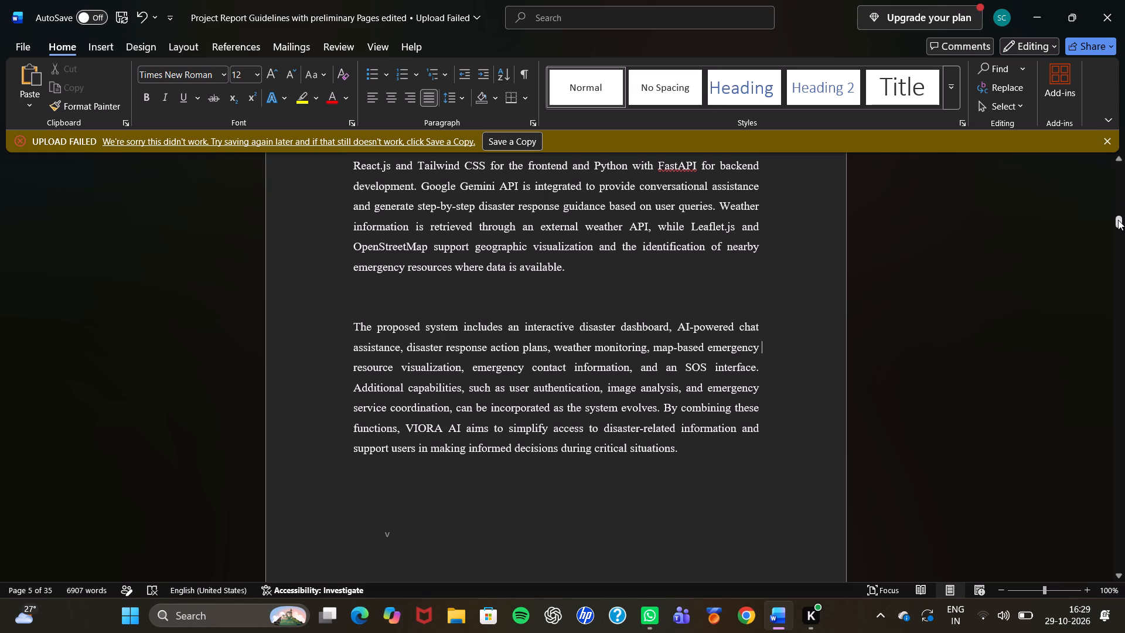
pyautogui.press('Down')
pyautogui.press('Down')
pyautogui.press('Down')
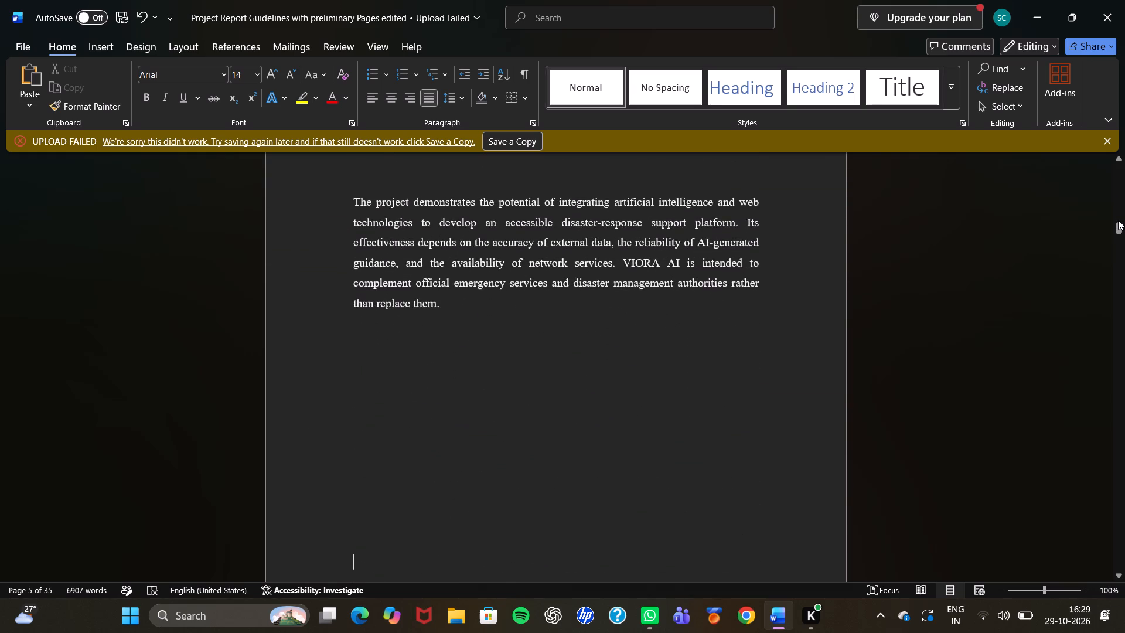
pyautogui.press('Down')
pyautogui.press('Down')
pyautogui.press('Down')
pyautogui.press('Down')
pyautogui.press('Down')
pyautogui.press('Down')
pyautogui.press('Down')
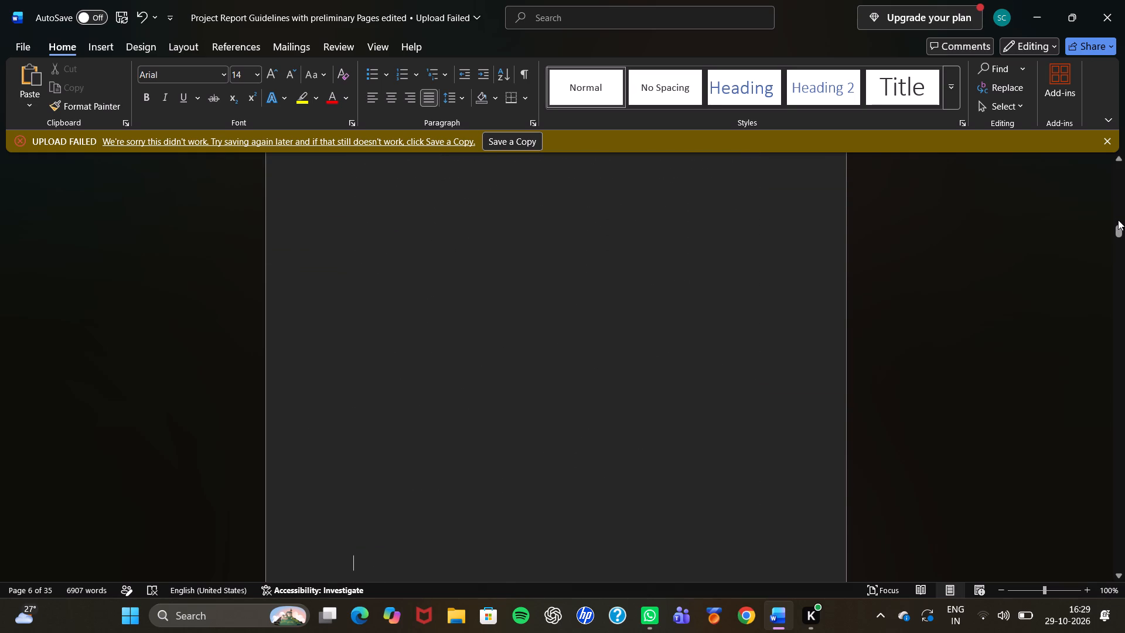
pyautogui.press('Down')
pyautogui.press('Down')
pyautogui.press('Down')
pyautogui.press('Down')
pyautogui.press('Down')
pyautogui.press('Down')
pyautogui.press('Down')
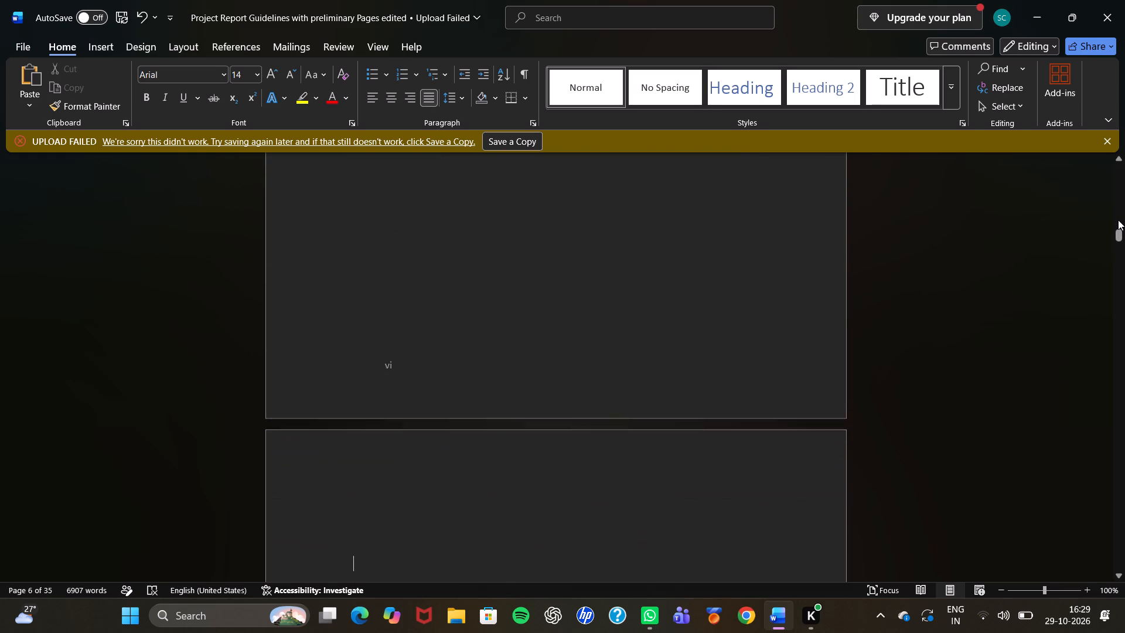
pyautogui.press('Down')
pyautogui.press('Down')
pyautogui.press('Down')
pyautogui.press('Down')
pyautogui.press('Down')
pyautogui.press('Down')
pyautogui.press('Down')
pyautogui.press('Down')
pyautogui.press('Down')
pyautogui.press('Down')
pyautogui.press('Down')
pyautogui.press('Down')
pyautogui.press('Down')
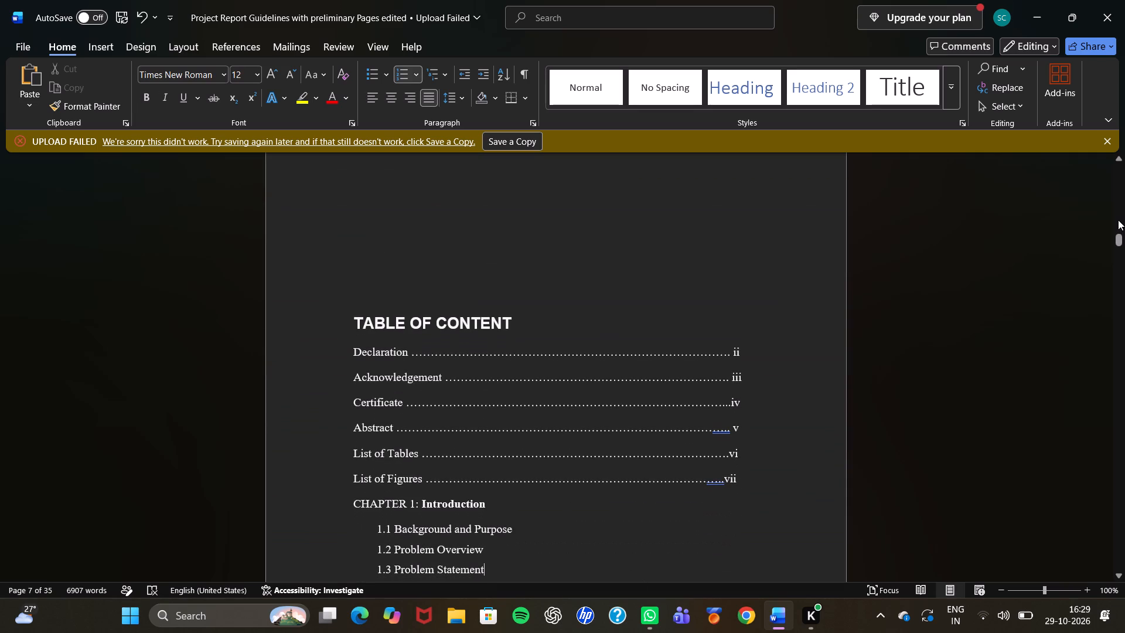
pyautogui.press('Up')
pyautogui.press('Up')
pyautogui.press('Up')
pyautogui.press('Up')
pyautogui.press('Up')
pyautogui.press('Up')
pyautogui.press('Up')
pyautogui.press('Up')
pyautogui.press('Up')
pyautogui.press('Up')
pyautogui.press('Up')
pyautogui.press('Up')
pyautogui.press('Up')
pyautogui.press('Up')
pyautogui.press('Up')
pyautogui.press('Up')
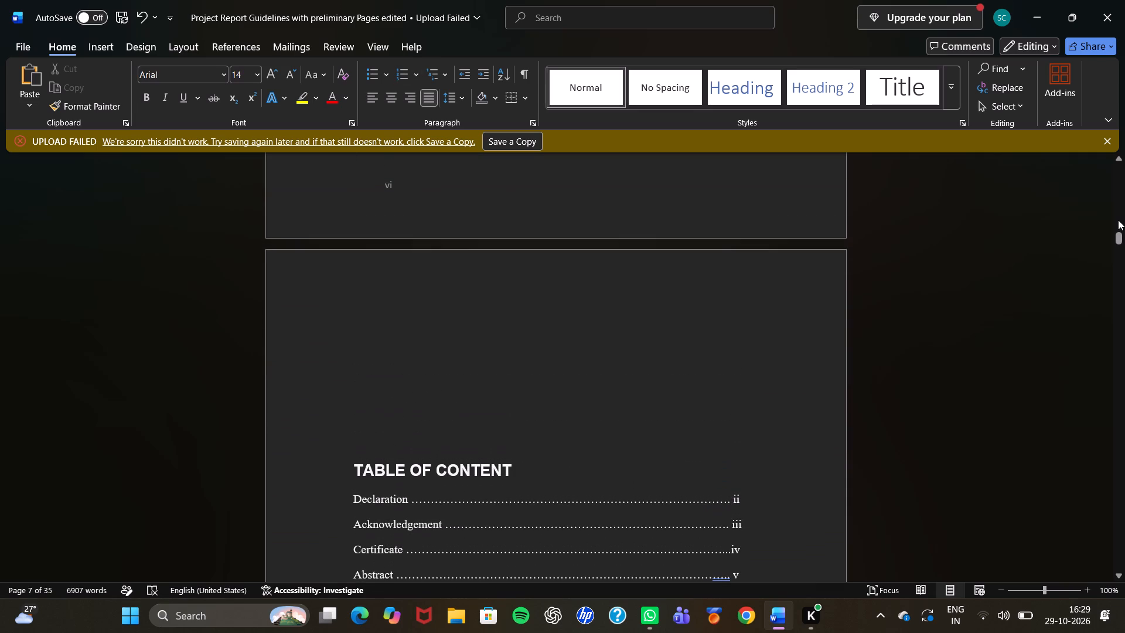
pyautogui.press('Down')
pyautogui.press('Down')
pyautogui.press('Down')
pyautogui.press('Down')
pyautogui.press('Down')
pyautogui.press('Down')
pyautogui.press('Left')
pyautogui.press('Left')
pyautogui.press('Left')
pyautogui.press('Left')
pyautogui.press('Left')
pyautogui.press('Left')
pyautogui.press('Left')
pyautogui.press('Left')
pyautogui.press('Left')
pyautogui.press('Left')
pyautogui.press('Left')
pyautogui.press('Left')
pyautogui.press('Left')
pyautogui.press('Left')
pyautogui.press('Left')
pyautogui.press('Left')
pyautogui.press('BackSpace')
pyautogui.press('BackSpace')
pyautogui.press('BackSpace')
pyautogui.press('BackSpace')
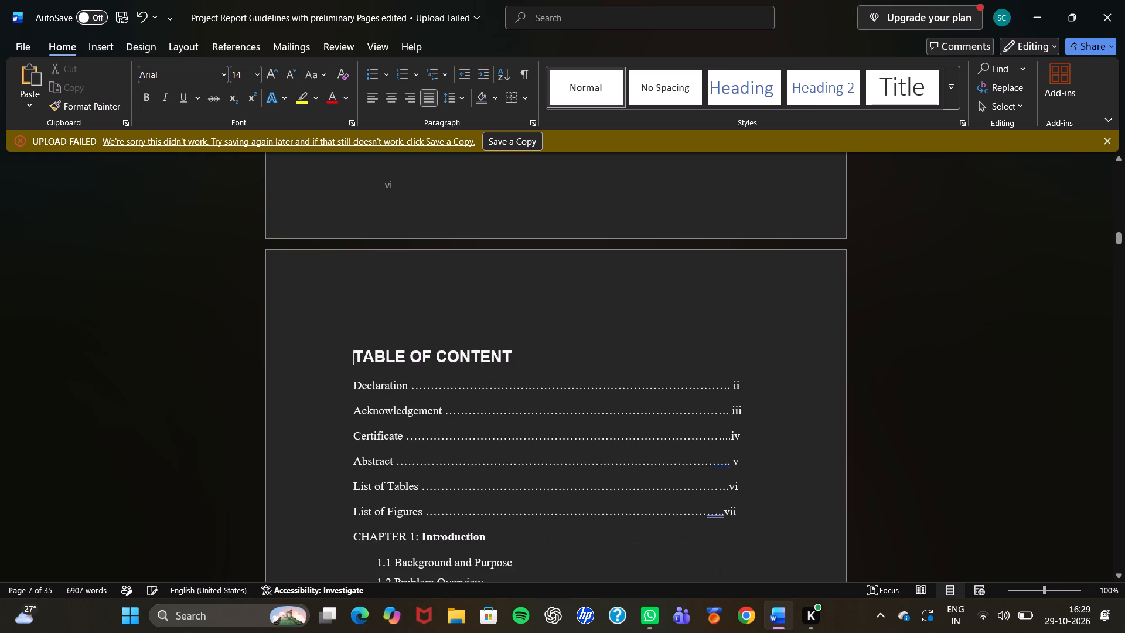
pyautogui.press('BackSpace')
pyautogui.press('BackSpace')
pyautogui.press('BackSpace')
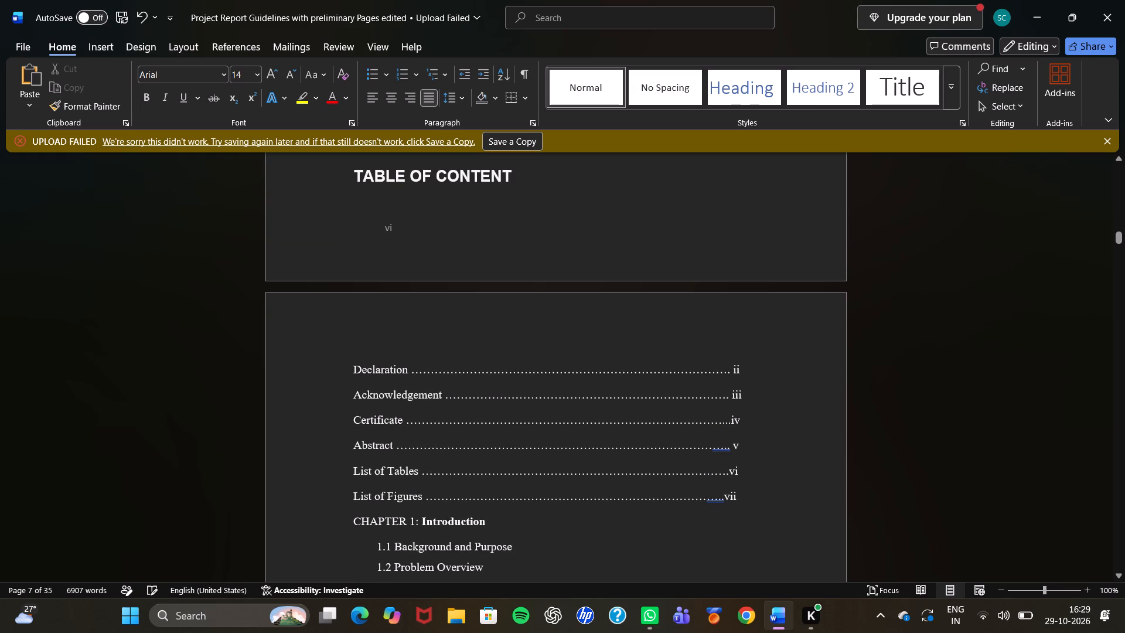
# Insert one line break before the TABLE OF CONTENT heading and indent it with spaces until it sits roughly centred at the top of its page.
pyautogui.press('Return')
pyautogui.press('space')
pyautogui.press('space')
pyautogui.press('space')
pyautogui.press('space')
pyautogui.press('space')
pyautogui.press('space')
pyautogui.press('space')
pyautogui.press('space')
pyautogui.press('space')
pyautogui.press('space')
pyautogui.press('space')
pyautogui.press('space')
pyautogui.press('space')
pyautogui.press('space')
pyautogui.press('space')
pyautogui.press('space')
pyautogui.press('space')
pyautogui.press('space')
pyautogui.press('space')
pyautogui.press('space')
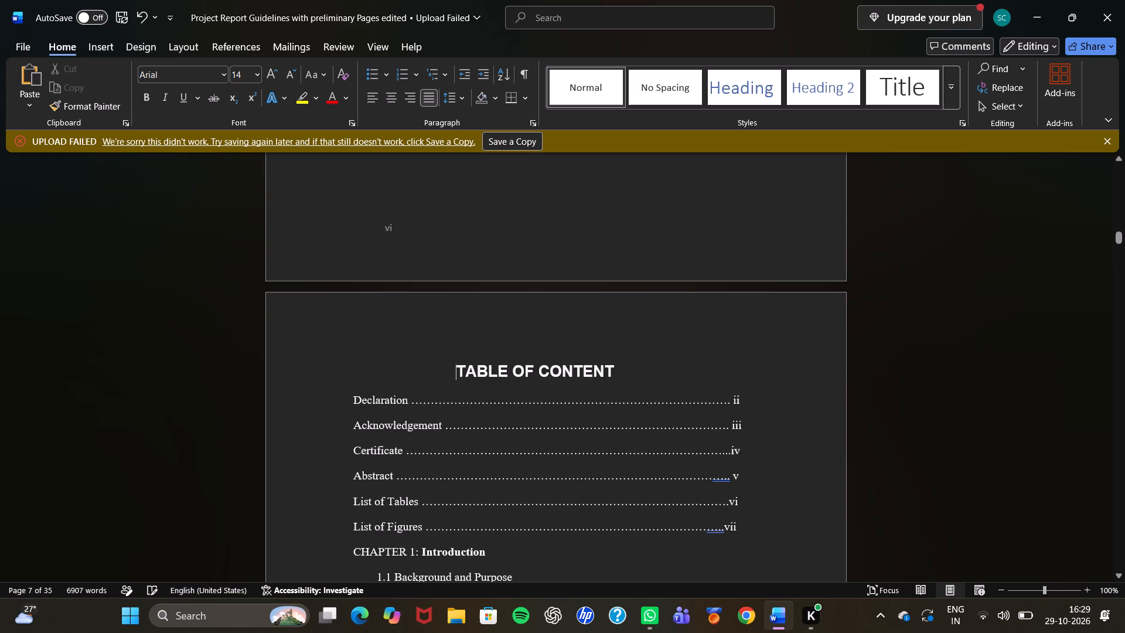
pyautogui.press('space')
pyautogui.press('space')
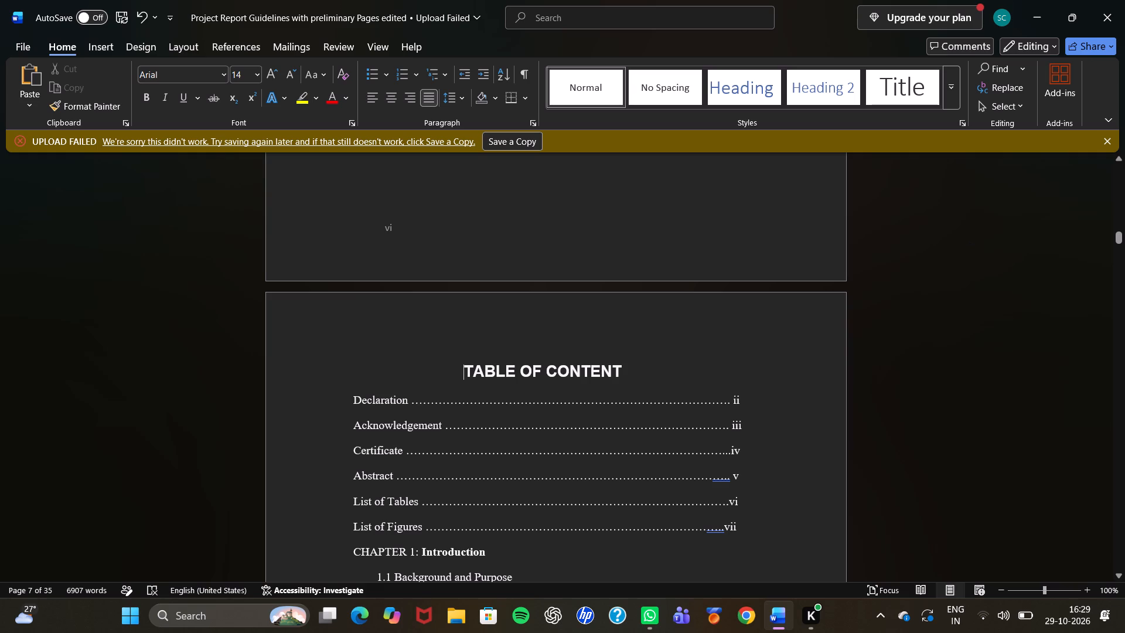
# Change the font of everything from the TABLE OF CONTENT heading to the end of the document to Times New Roman.
pyautogui.moveTo(455, 359); pyautogui.dragTo(626, 632)
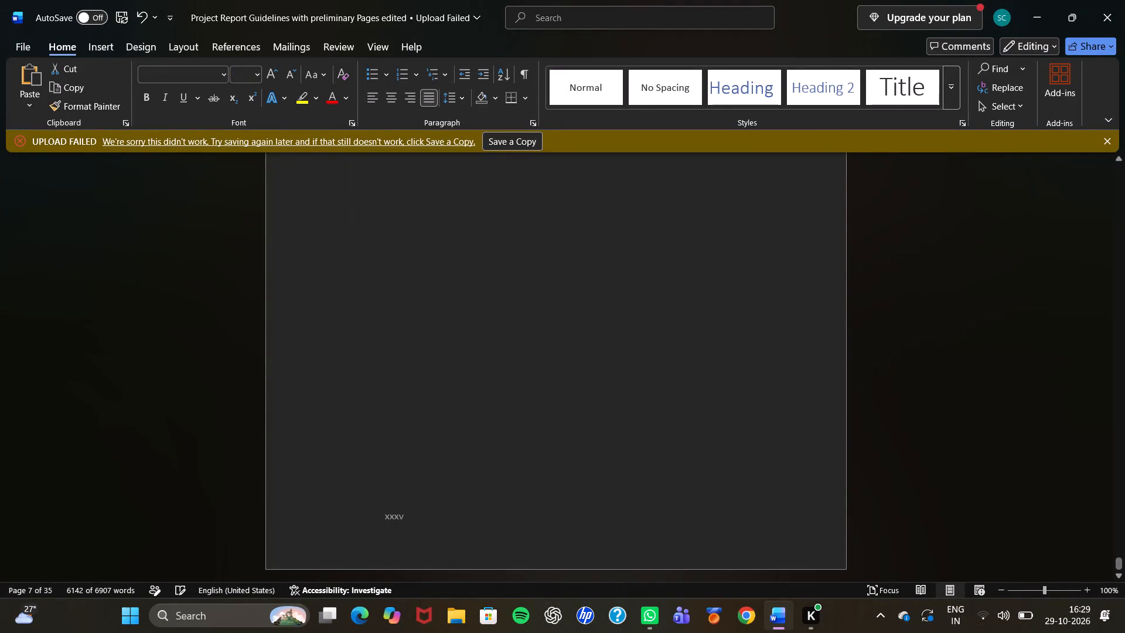
pyautogui.click(224, 77)
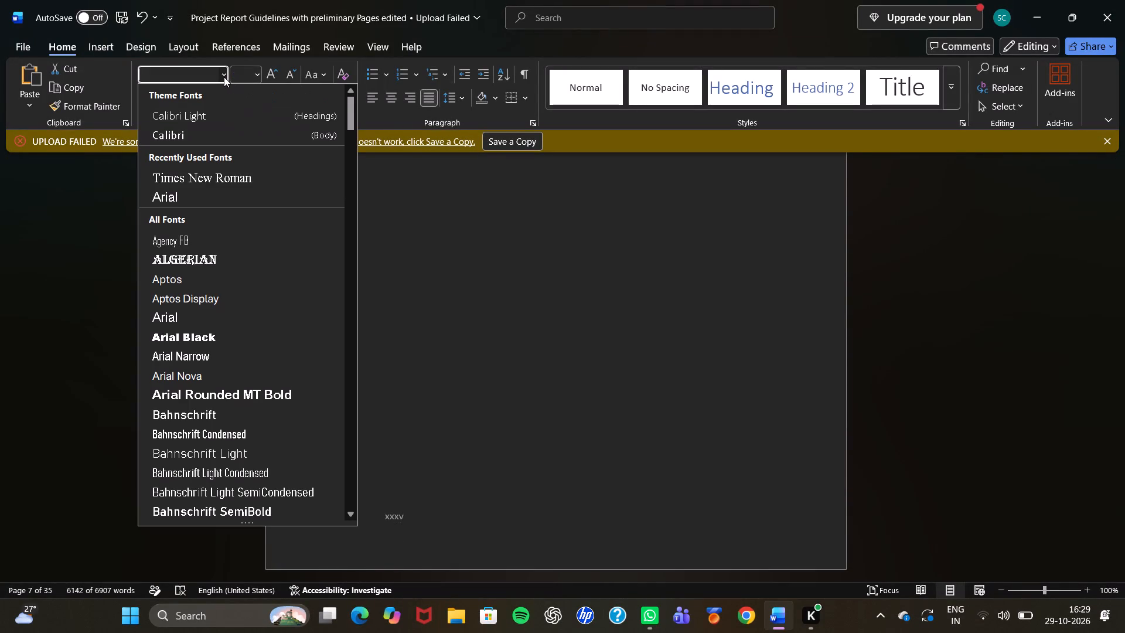
pyautogui.write('times')
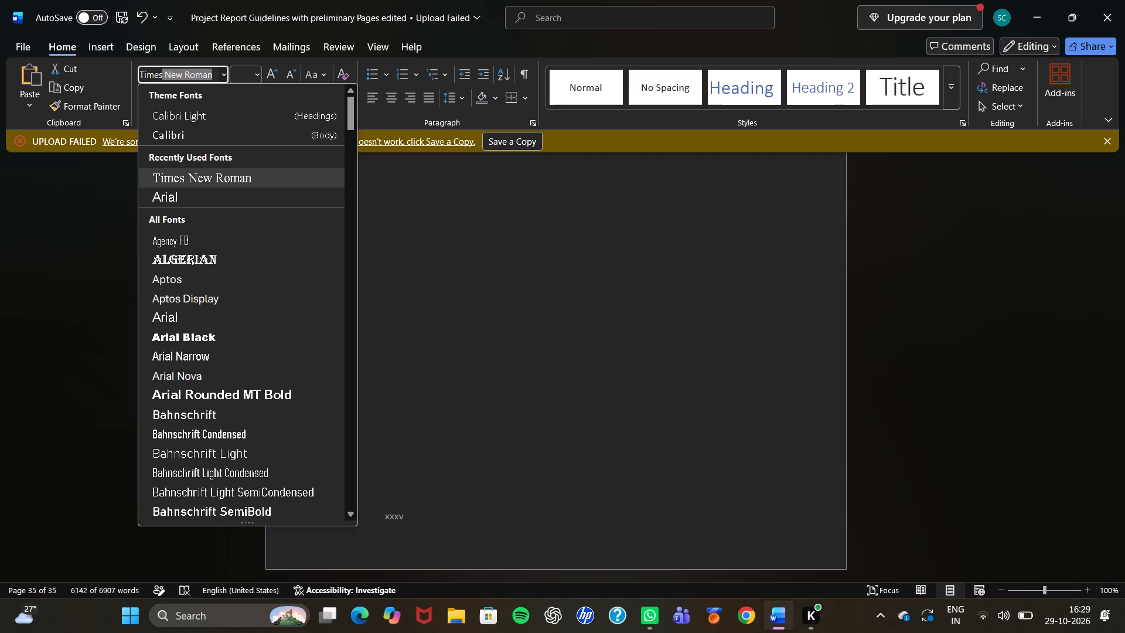
pyautogui.press('Return')
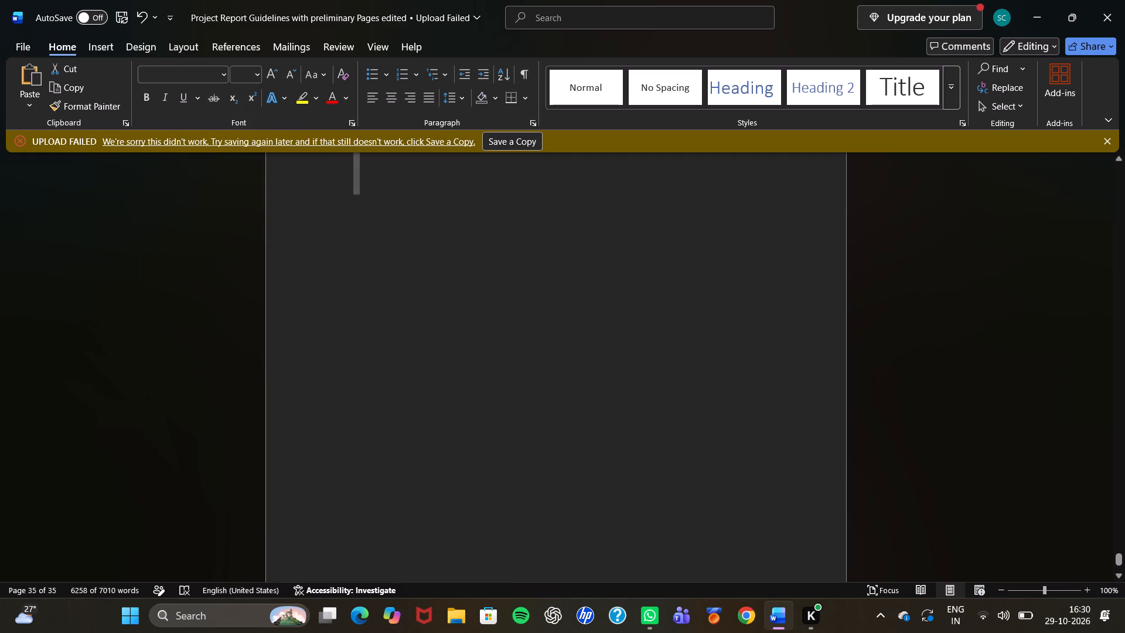
# Look through the report body's formatting, from the Conclusion and Future Scope chapter back to section 2.4 and the start of Chapter 3.
pyautogui.scroll(1, 953, 313)
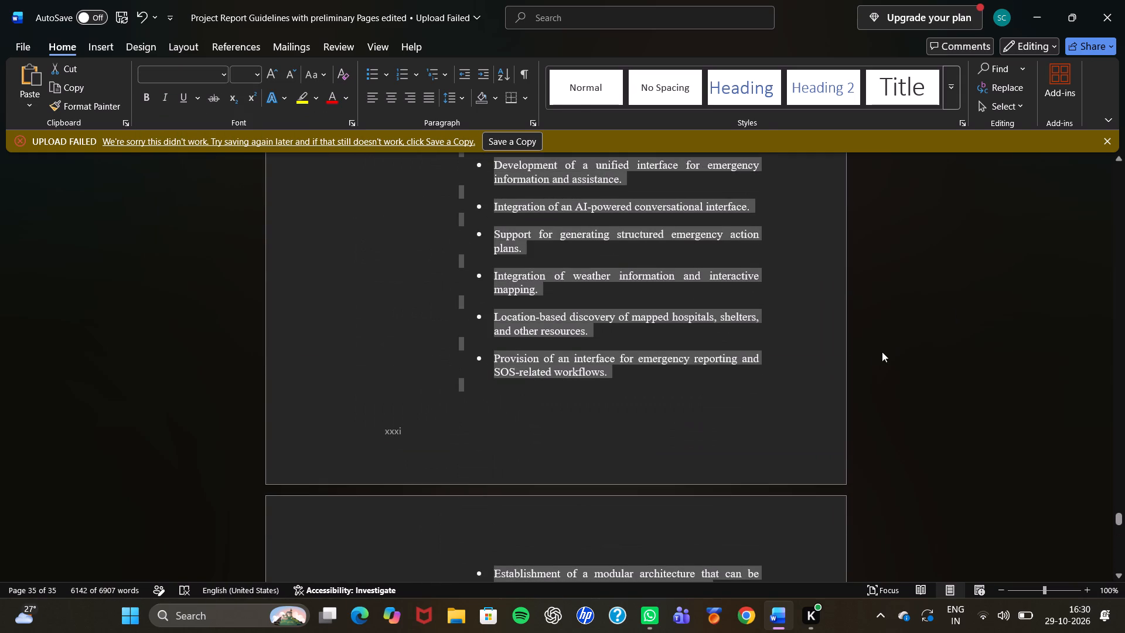
pyautogui.click(759, 378)
pyautogui.scroll(1, 759, 378)
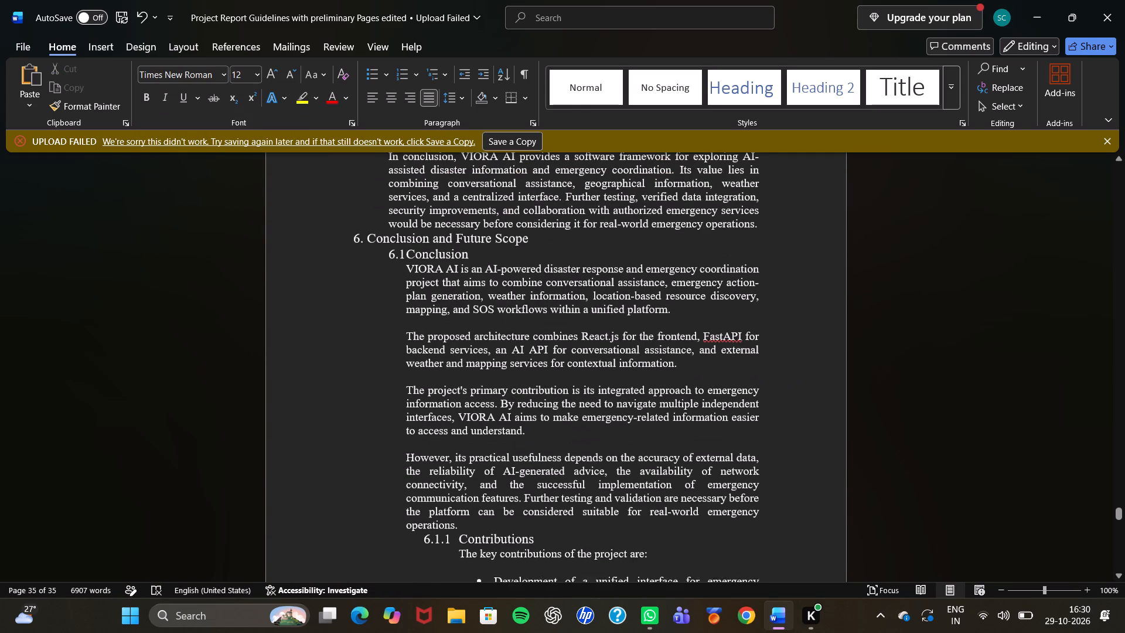
pyautogui.scroll(-1, 759, 378)
pyautogui.scroll(1, 759, 378)
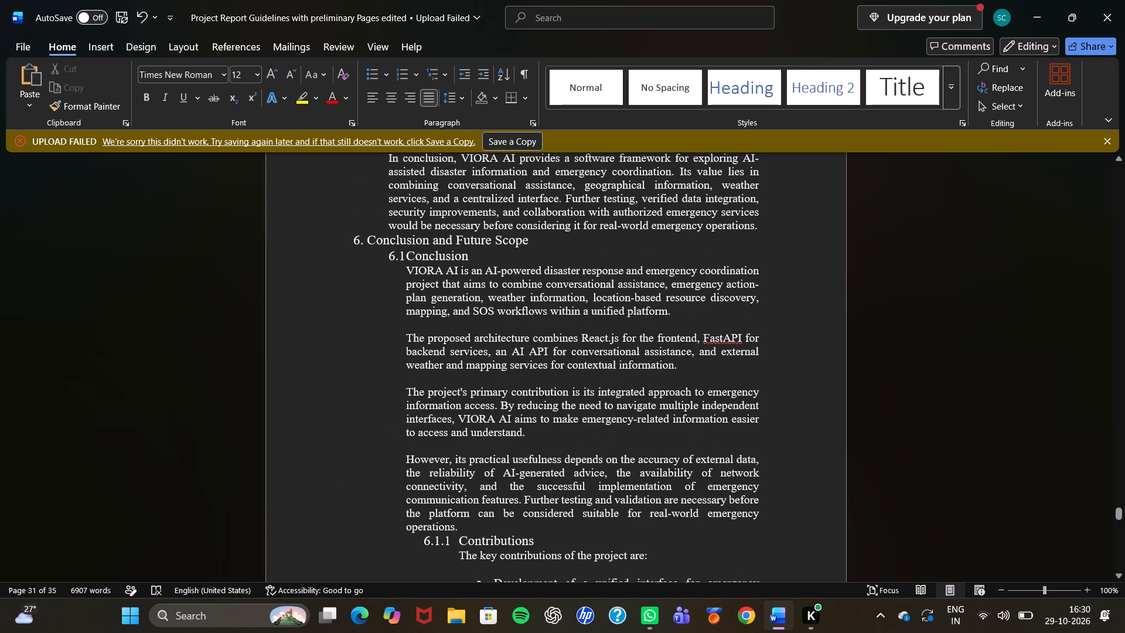
pyautogui.scroll(3, 530, 243)
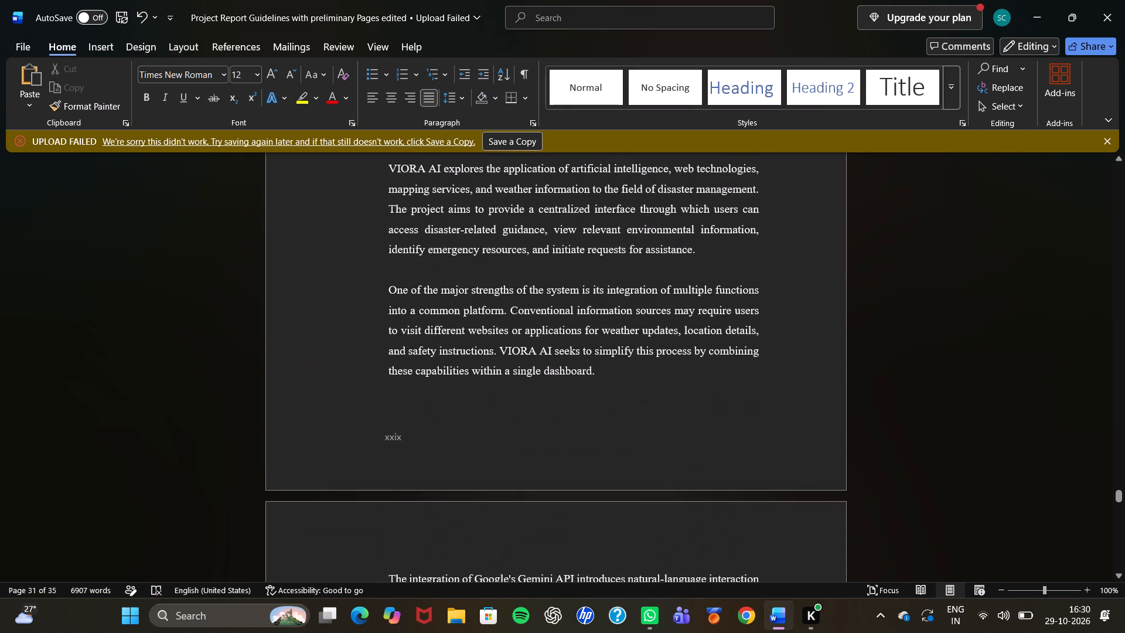
pyautogui.scroll(3, 530, 243)
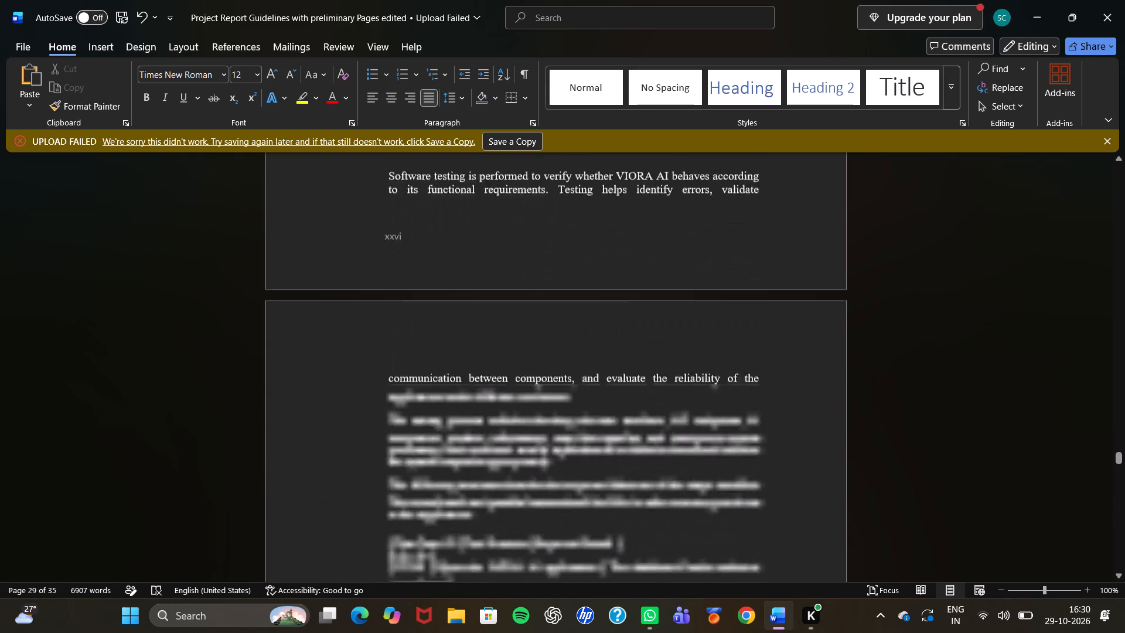
pyautogui.scroll(2, 530, 243)
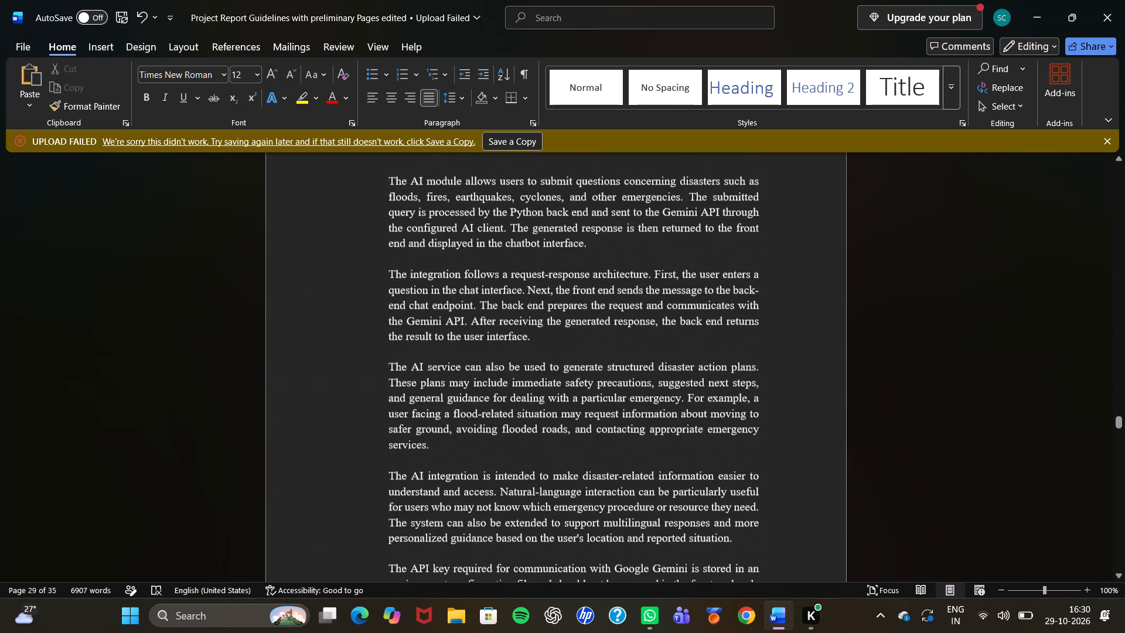
pyautogui.scroll(1, 530, 243)
pyautogui.scroll(-1, 530, 243)
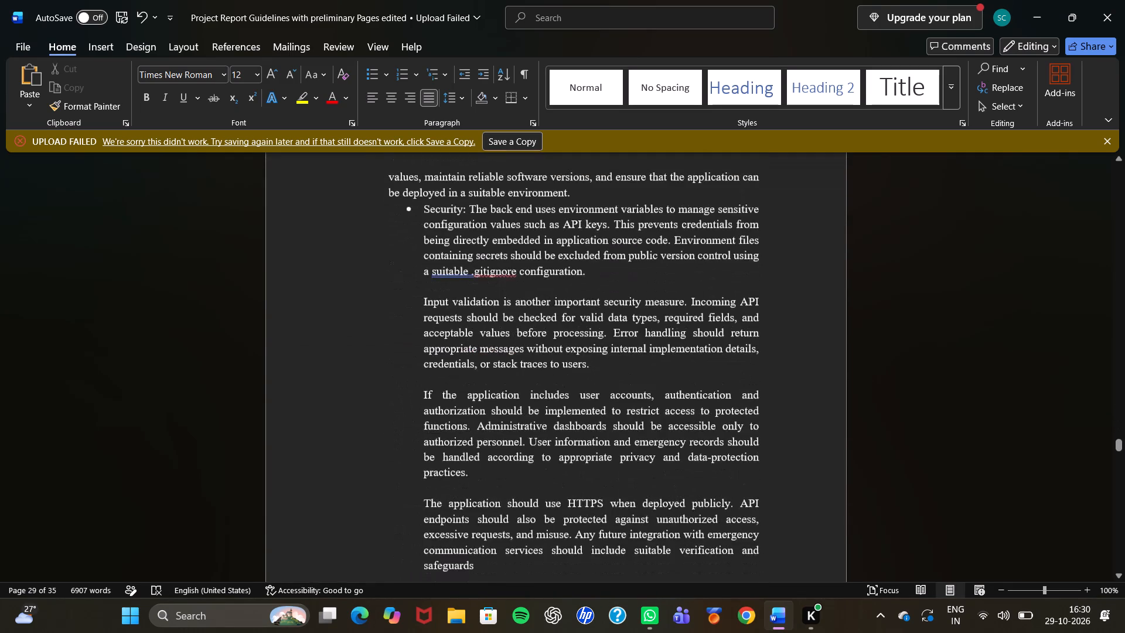
pyautogui.scroll(1, 530, 243)
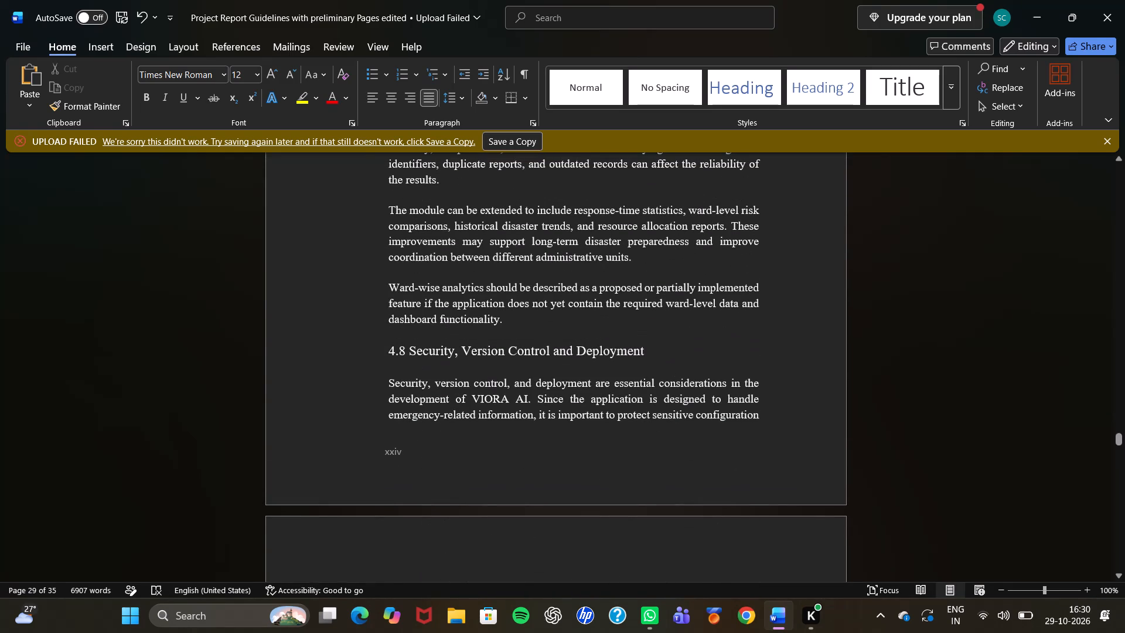
pyautogui.click(378, 447)
pyautogui.press('Down')
pyautogui.press('Up')
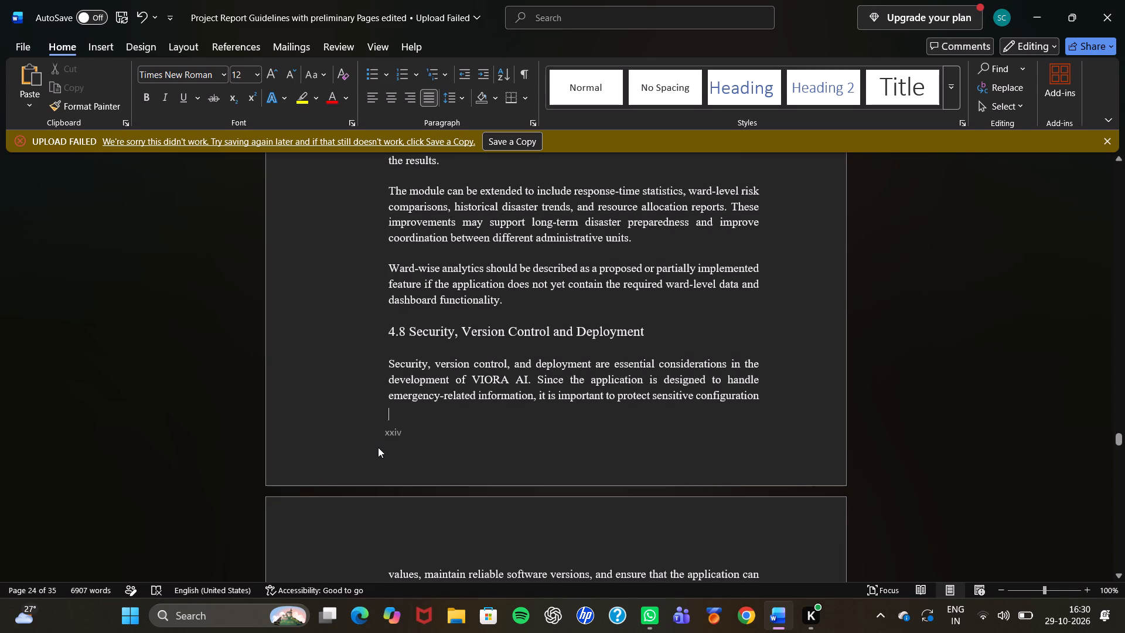
pyautogui.scroll(2, 378, 447)
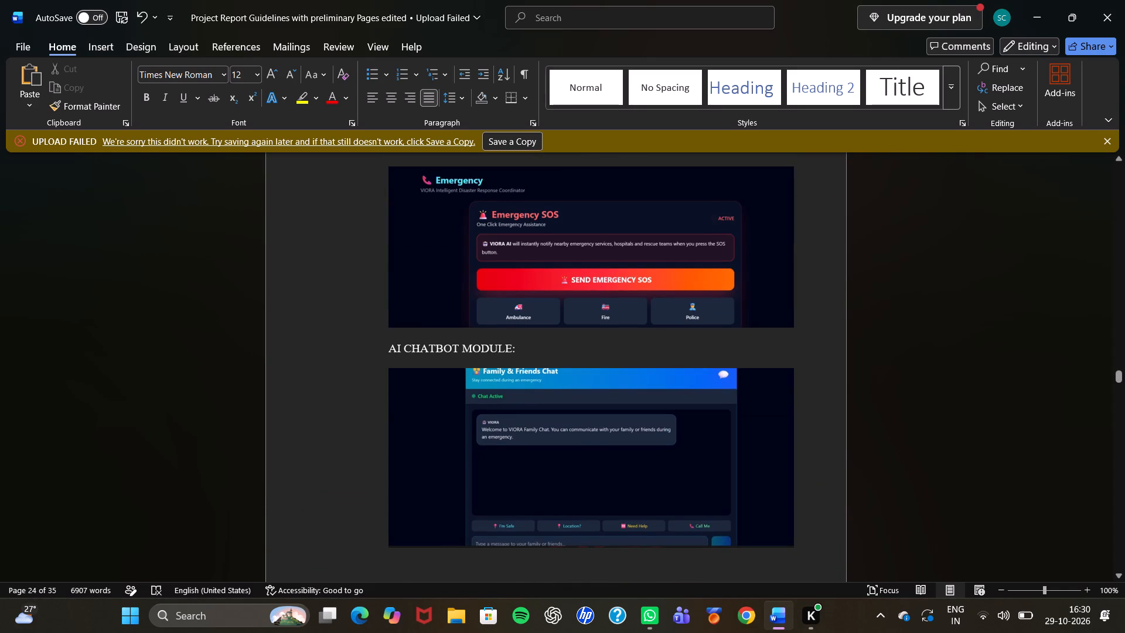
pyautogui.scroll(1, 378, 447)
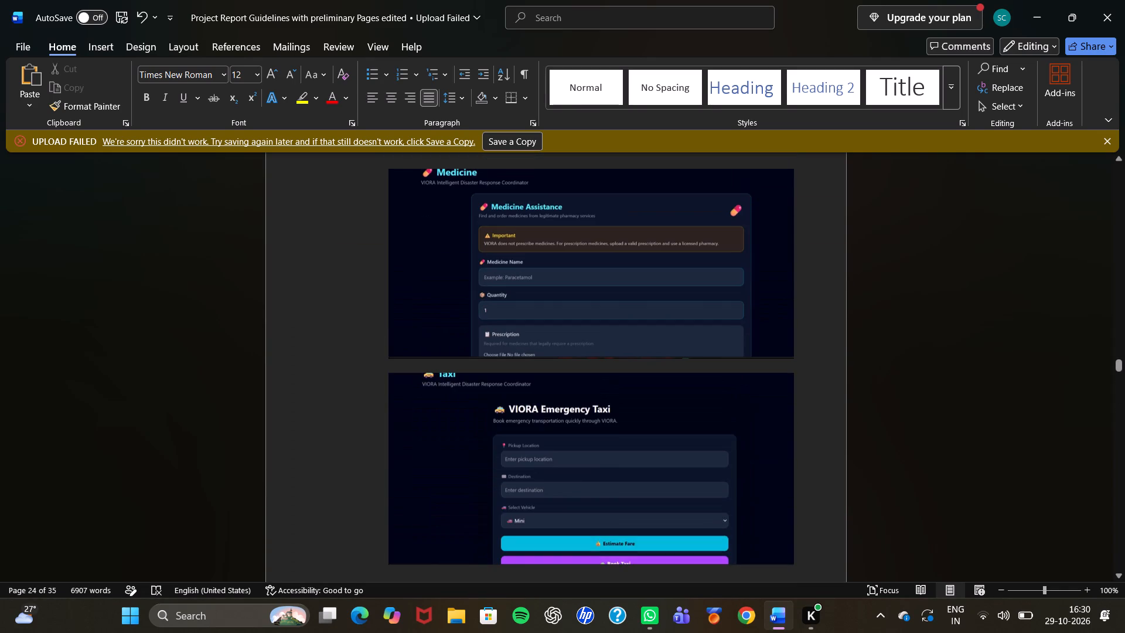
pyautogui.scroll(1, 378, 447)
pyautogui.rightClick(378, 447)
pyautogui.scroll(1, 378, 447)
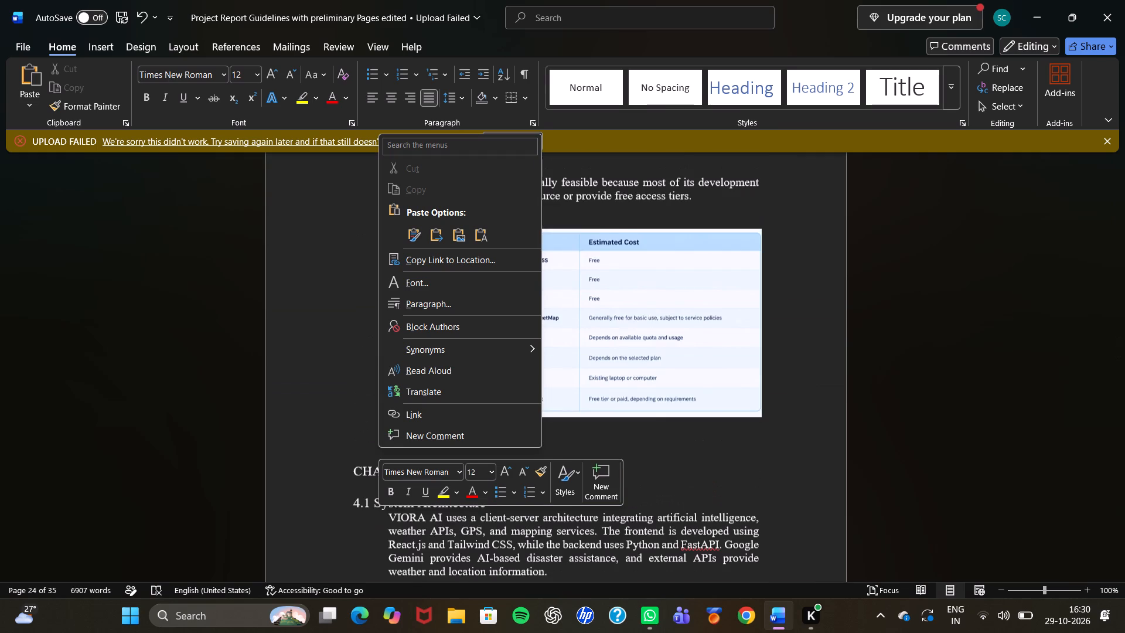
pyautogui.click(732, 368)
pyautogui.scroll(1, 882, 333)
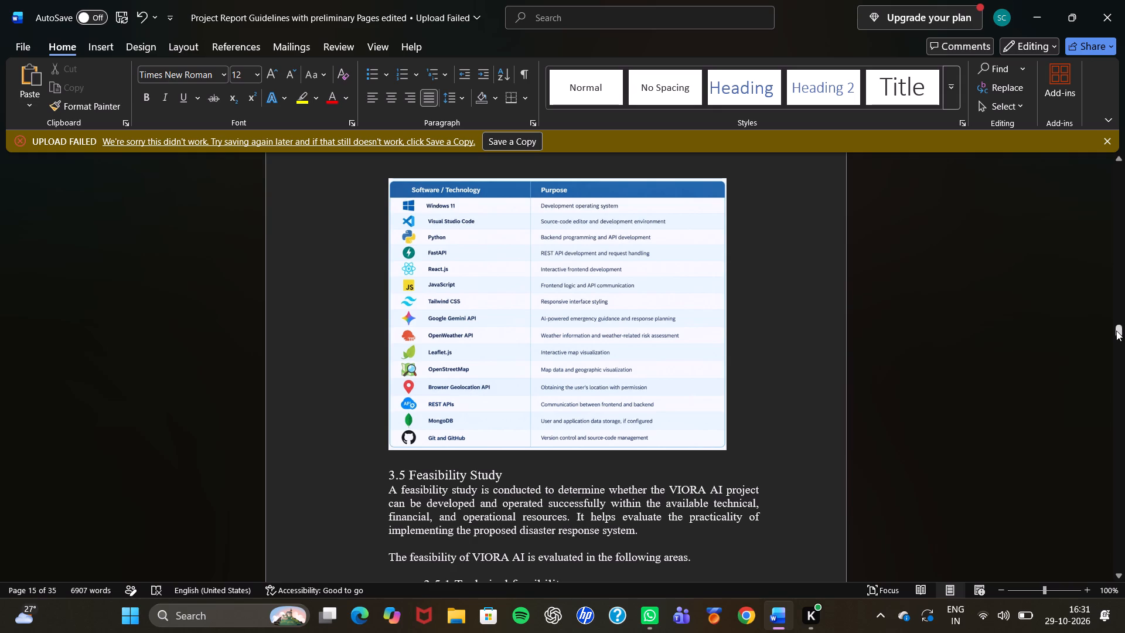
pyautogui.moveTo(1119, 330); pyautogui.dragTo(1119, 323)
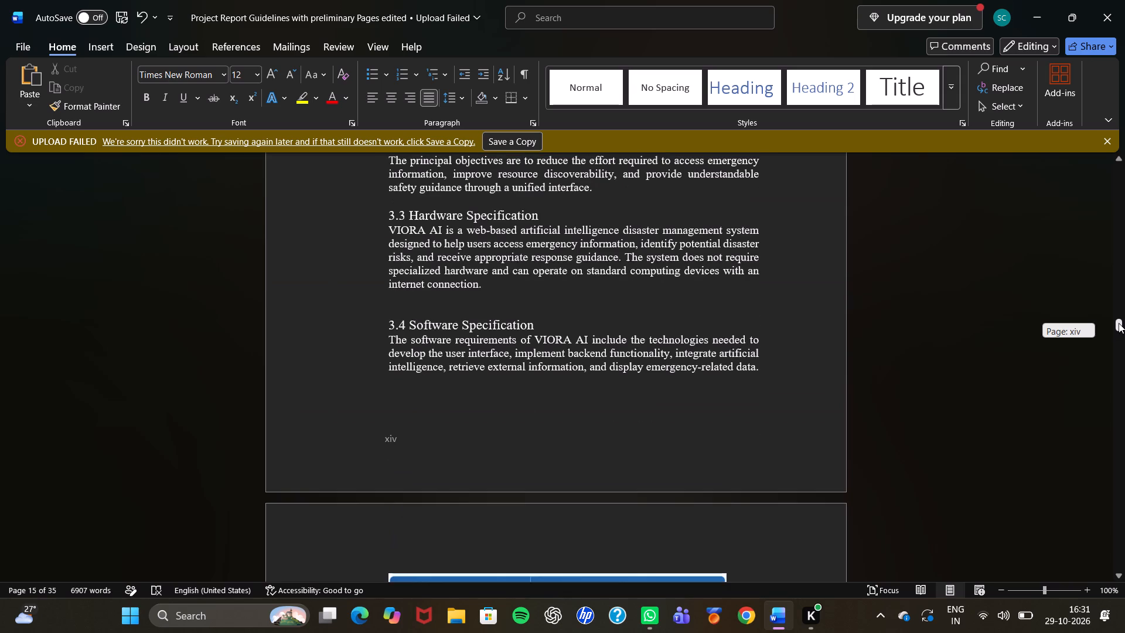
pyautogui.moveTo(1119, 323); pyautogui.dragTo(1121, 314)
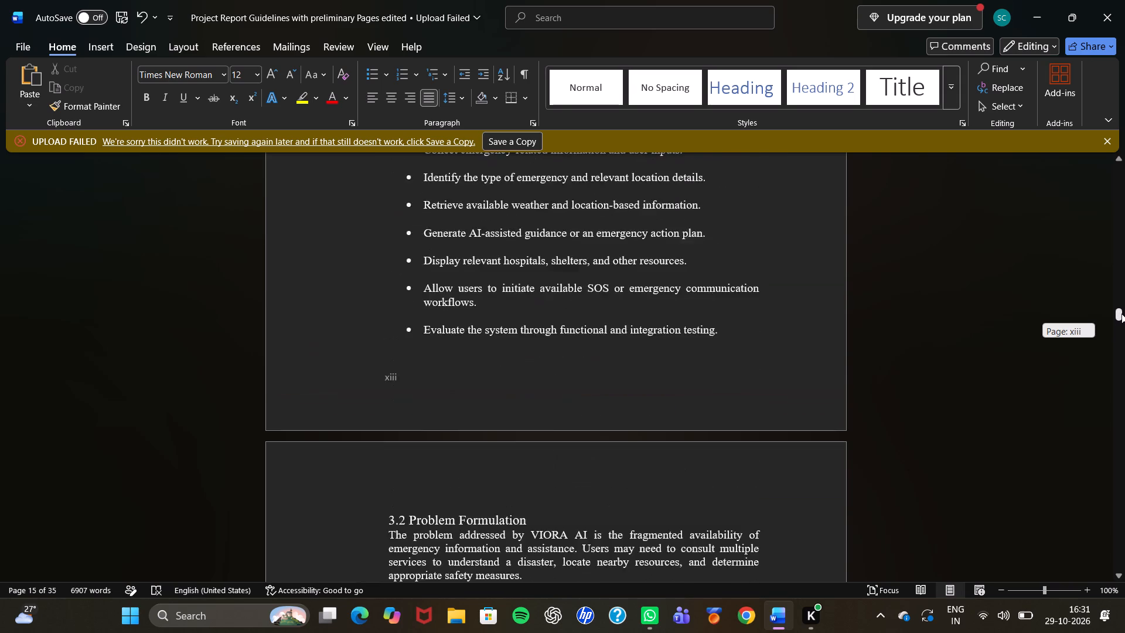
pyautogui.moveTo(1121, 314); pyautogui.dragTo(1123, 314)
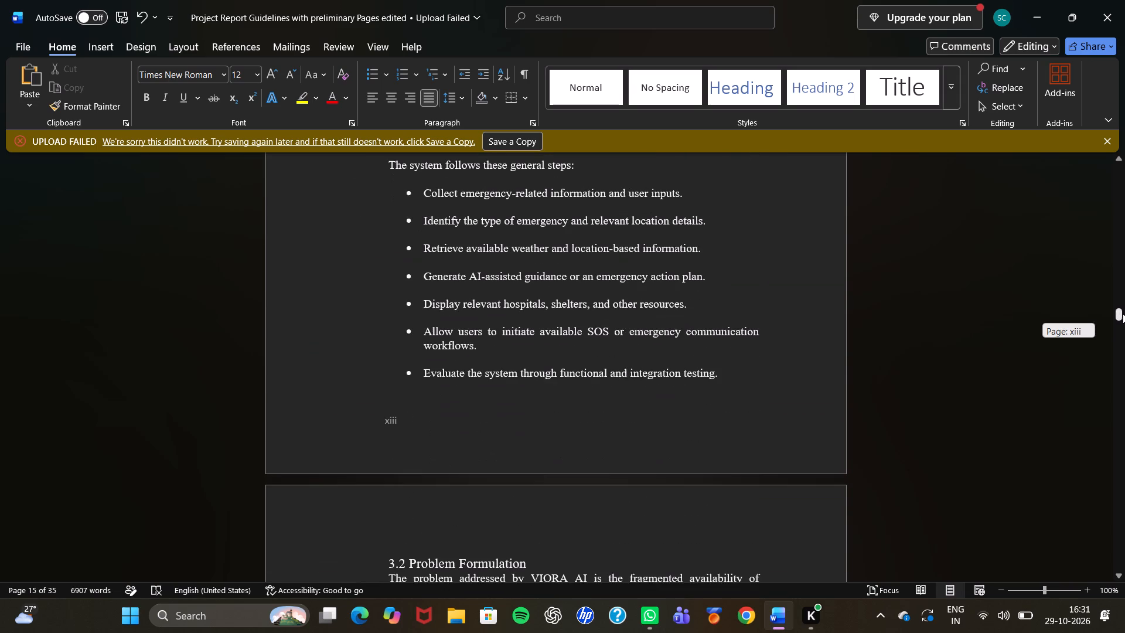
pyautogui.moveTo(1123, 314); pyautogui.dragTo(1123, 302)
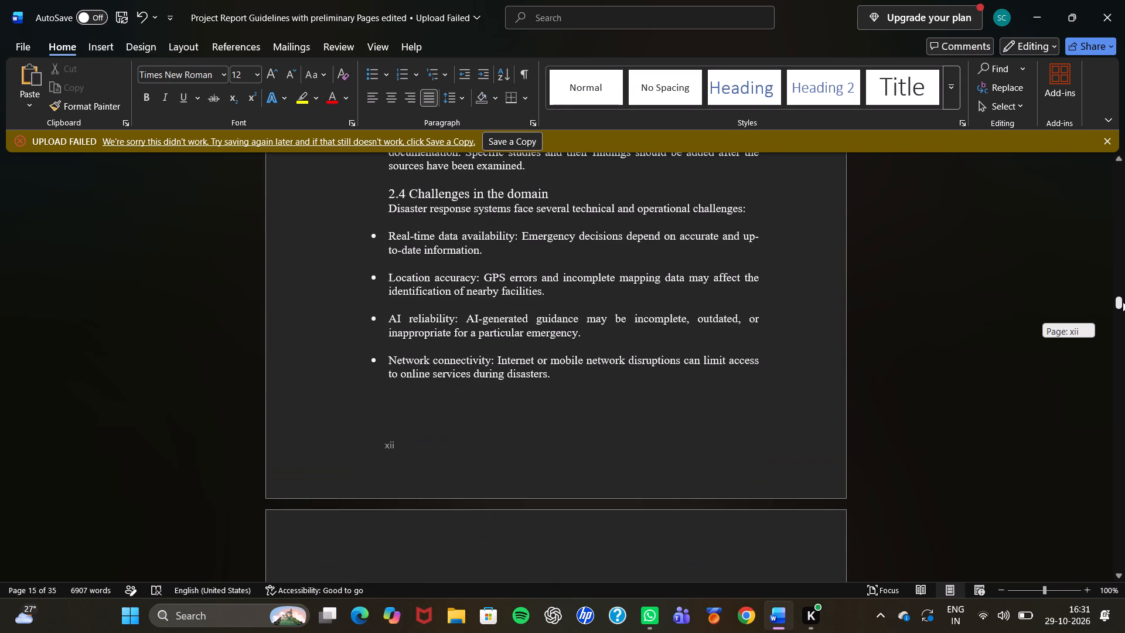
pyautogui.moveTo(1123, 302); pyautogui.dragTo(1122, 304)
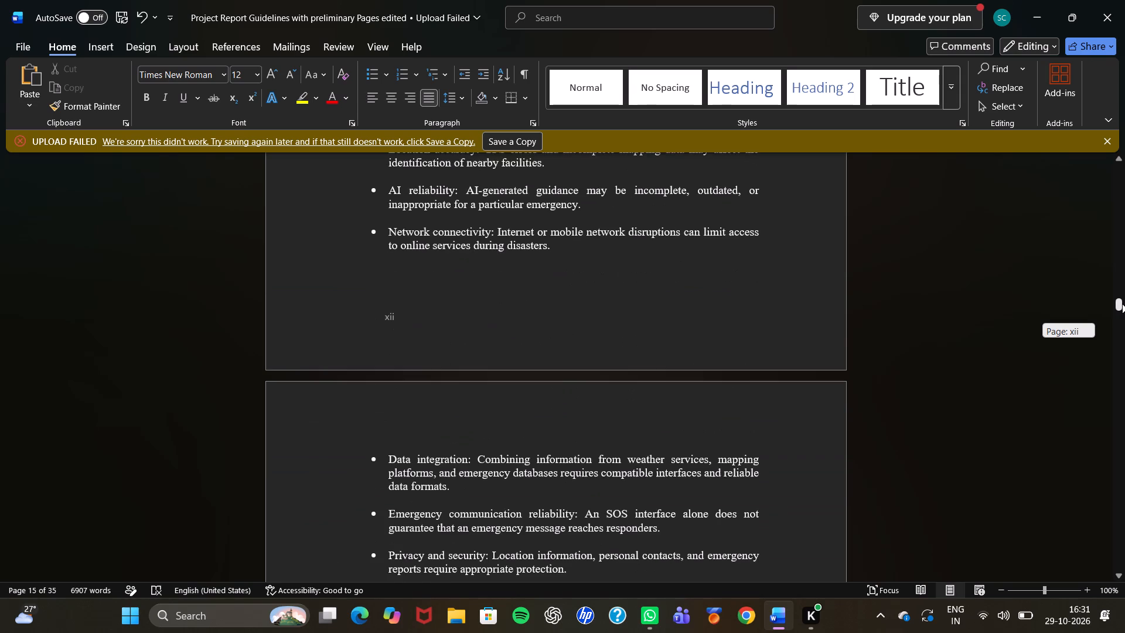
pyautogui.moveTo(1122, 304); pyautogui.dragTo(1121, 309)
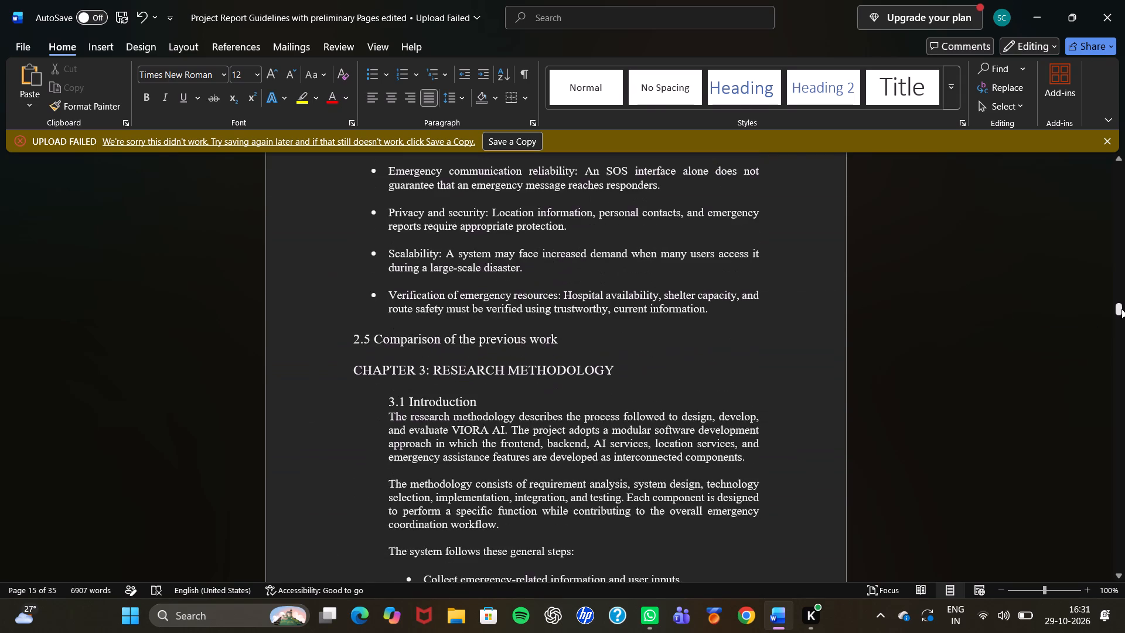
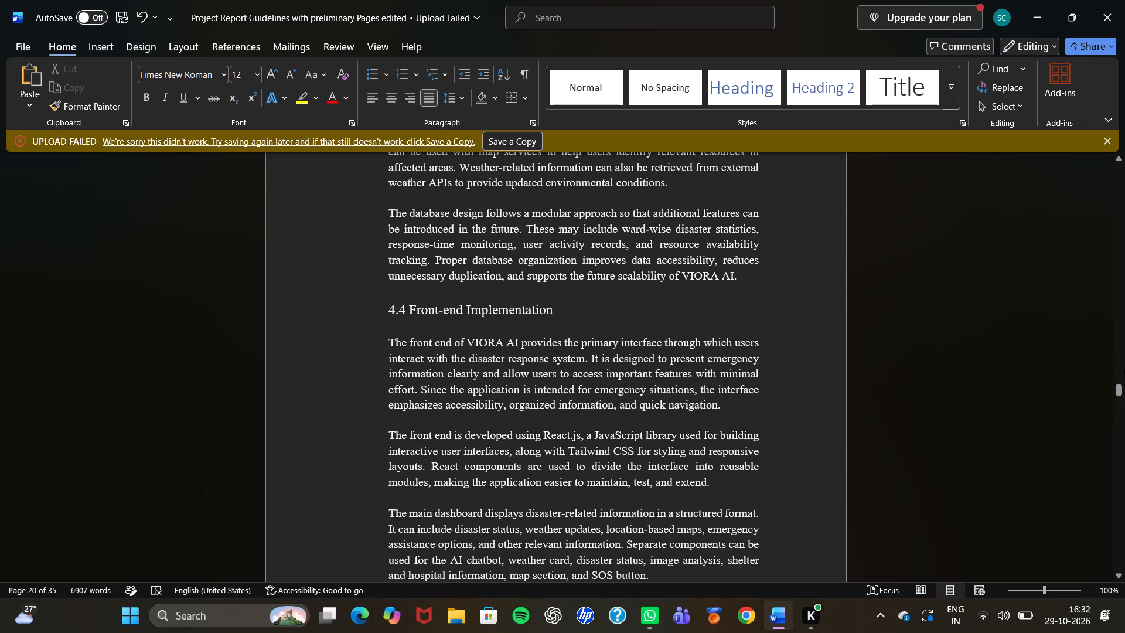
# Review the body chapters' formatting, from sections 4.4 and 4.5 back through Chapter 3 to section 1.3.
pyautogui.moveTo(1115, 390); pyautogui.dragTo(1118, 401)
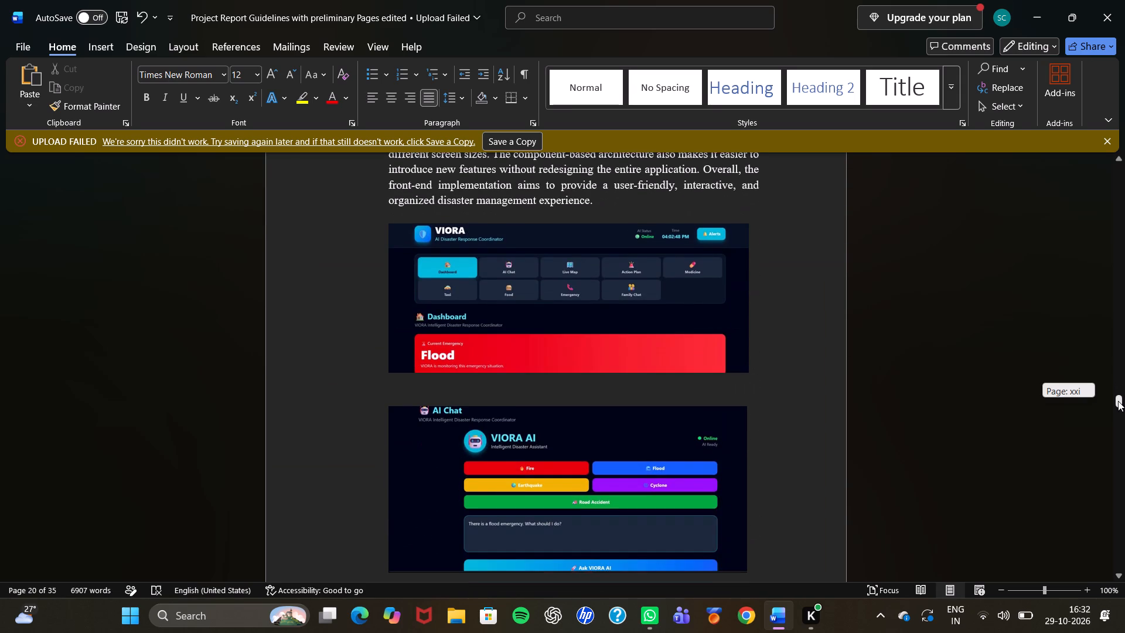
pyautogui.moveTo(1118, 401); pyautogui.dragTo(1119, 401)
pyautogui.moveTo(1119, 401); pyautogui.dragTo(1119, 401)
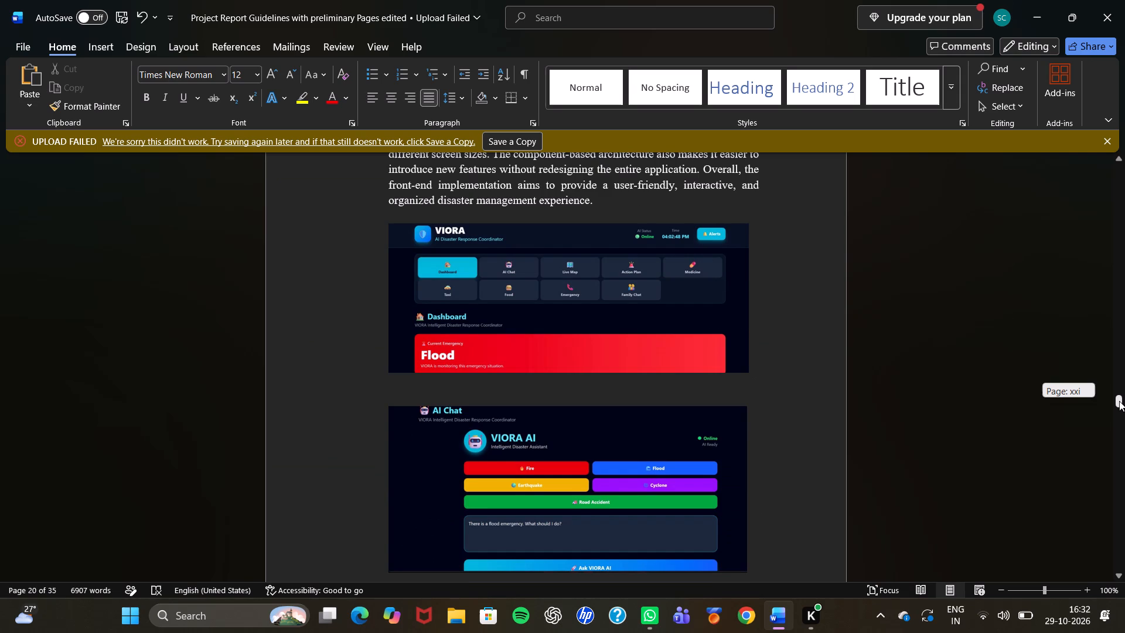
pyautogui.moveTo(1119, 401); pyautogui.dragTo(1121, 407)
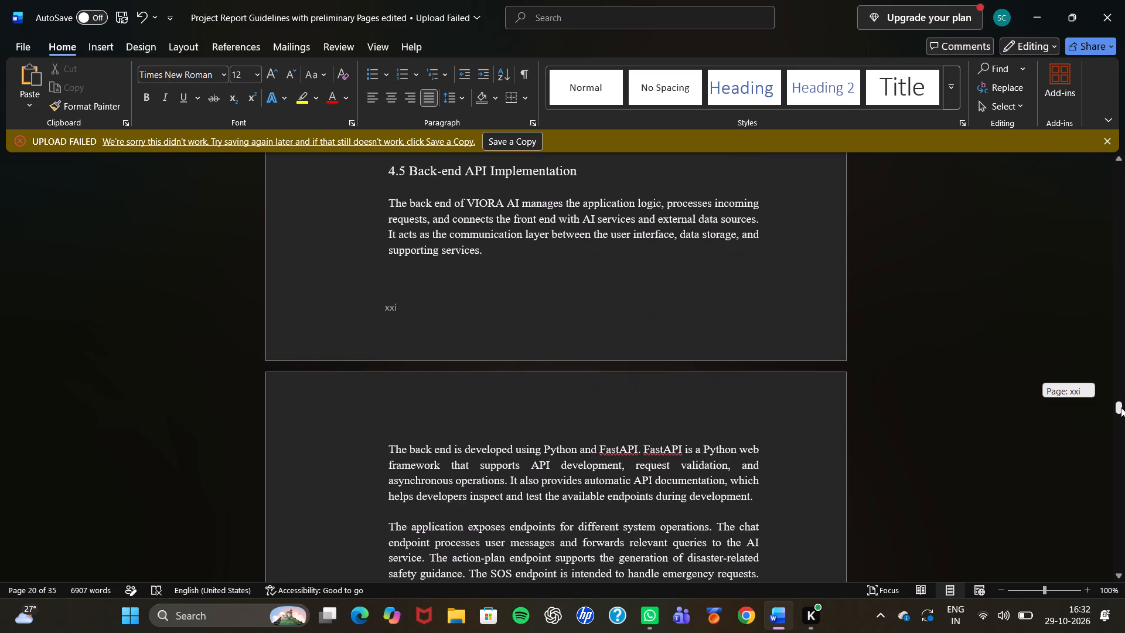
pyautogui.moveTo(1121, 407); pyautogui.dragTo(1121, 409)
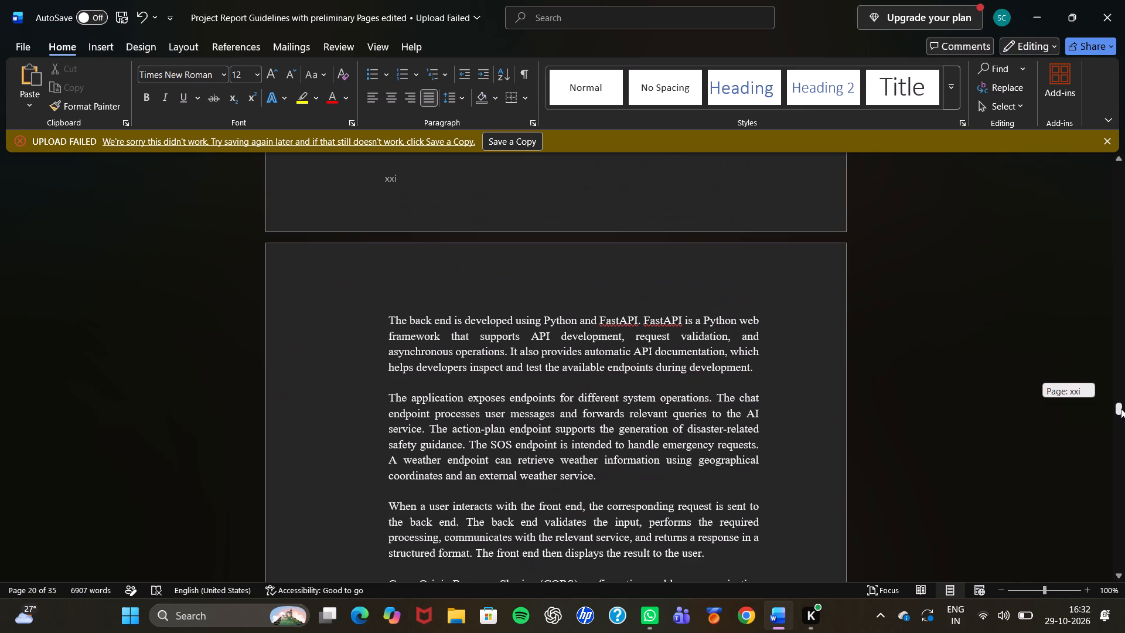
pyautogui.moveTo(1121, 409); pyautogui.dragTo(1117, 396)
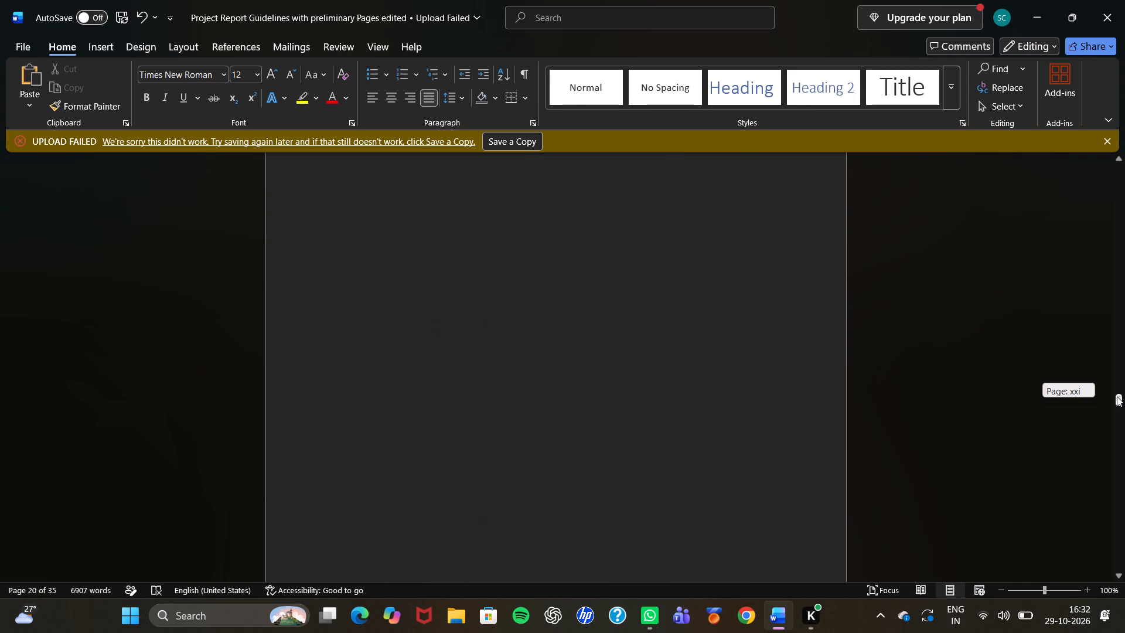
pyautogui.moveTo(1117, 396); pyautogui.dragTo(1119, 367)
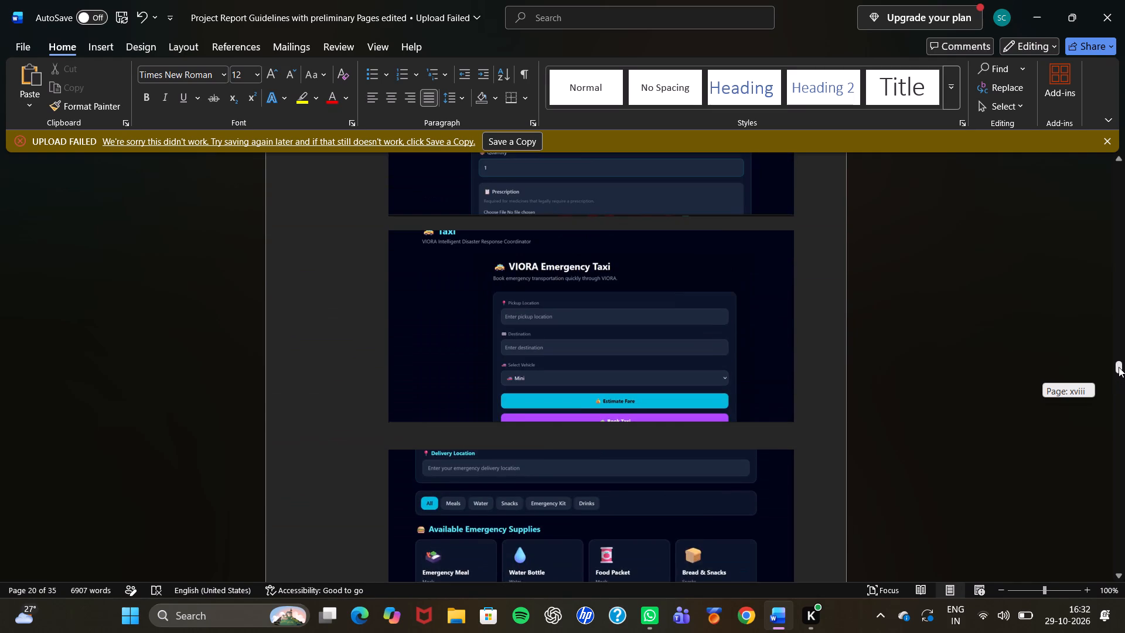
pyautogui.moveTo(1119, 367); pyautogui.dragTo(1117, 339)
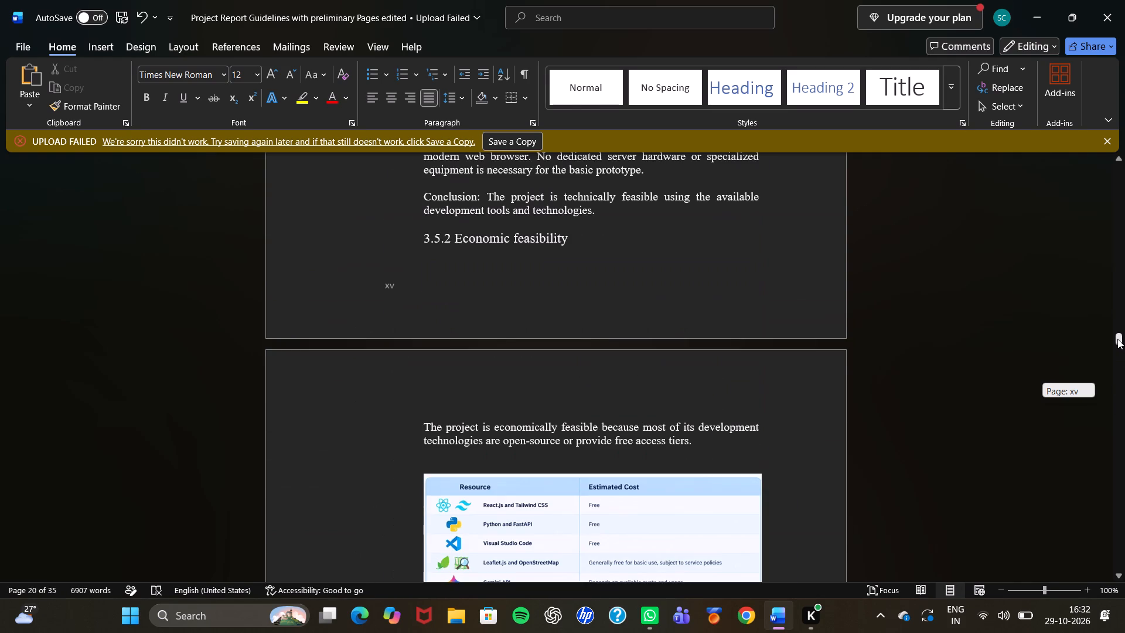
pyautogui.moveTo(1117, 339); pyautogui.dragTo(1110, 264)
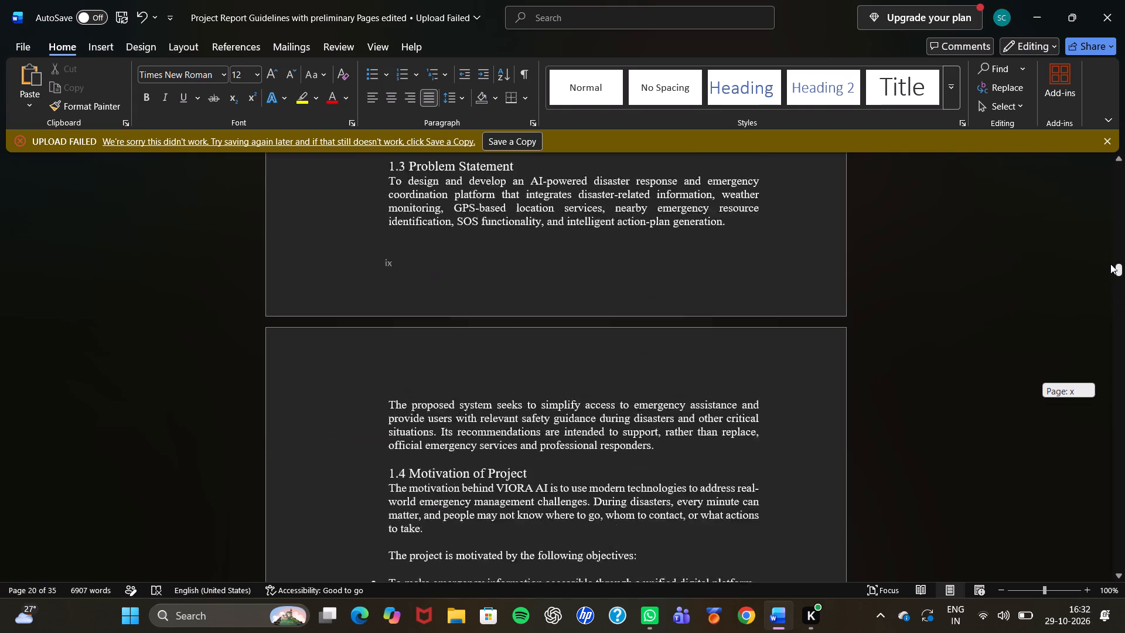
# Review the formatting from the Declaration through the Abstract and table of contents to sections 2.1 and 2.2.
pyautogui.moveTo(1110, 264); pyautogui.dragTo(1114, 182)
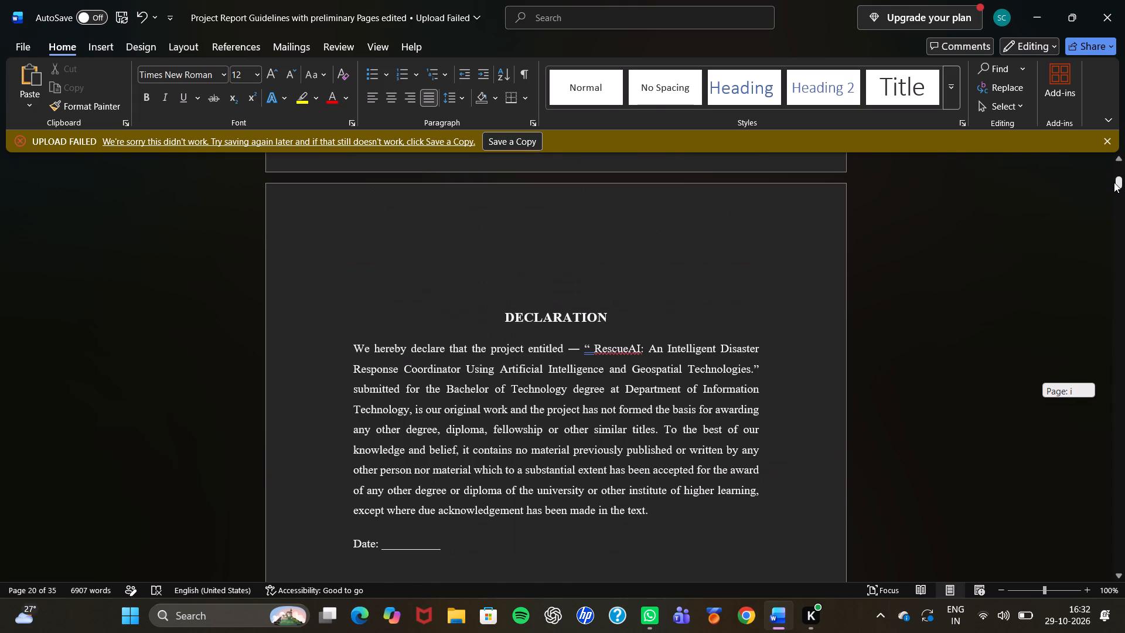
pyautogui.moveTo(1114, 182); pyautogui.dragTo(1114, 193)
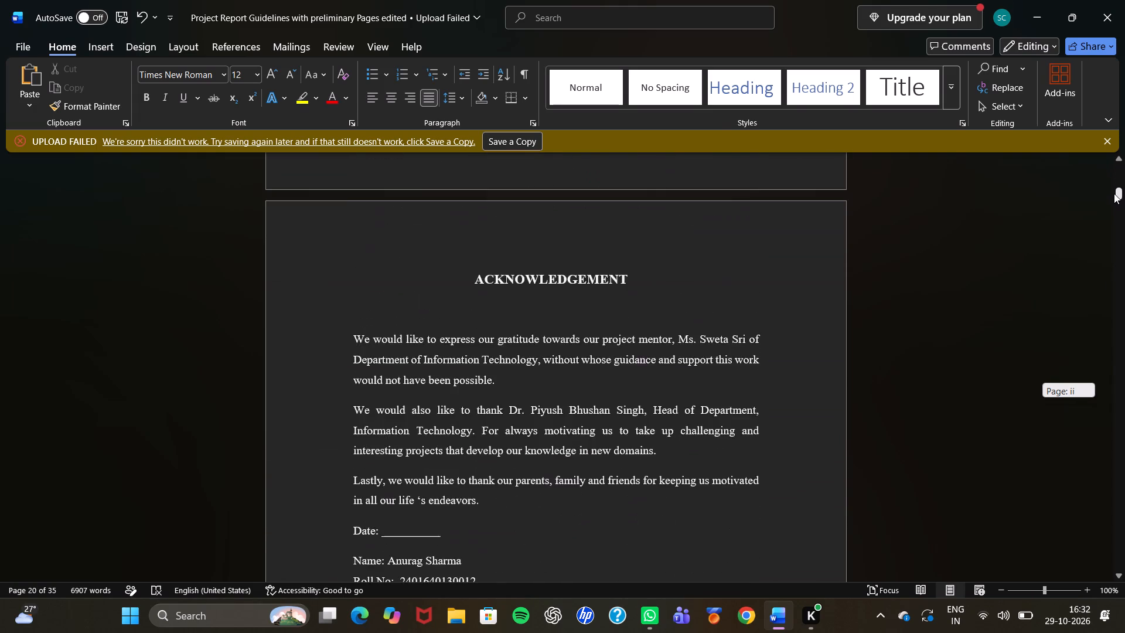
pyautogui.moveTo(1114, 193); pyautogui.dragTo(1117, 212)
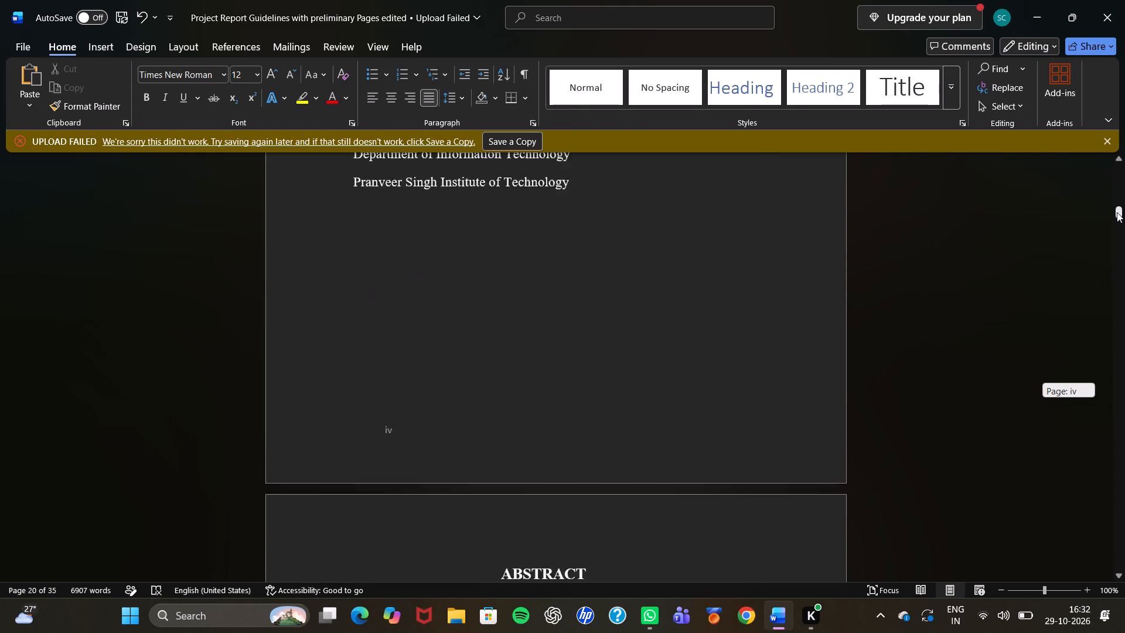
pyautogui.moveTo(1117, 212); pyautogui.dragTo(1120, 225)
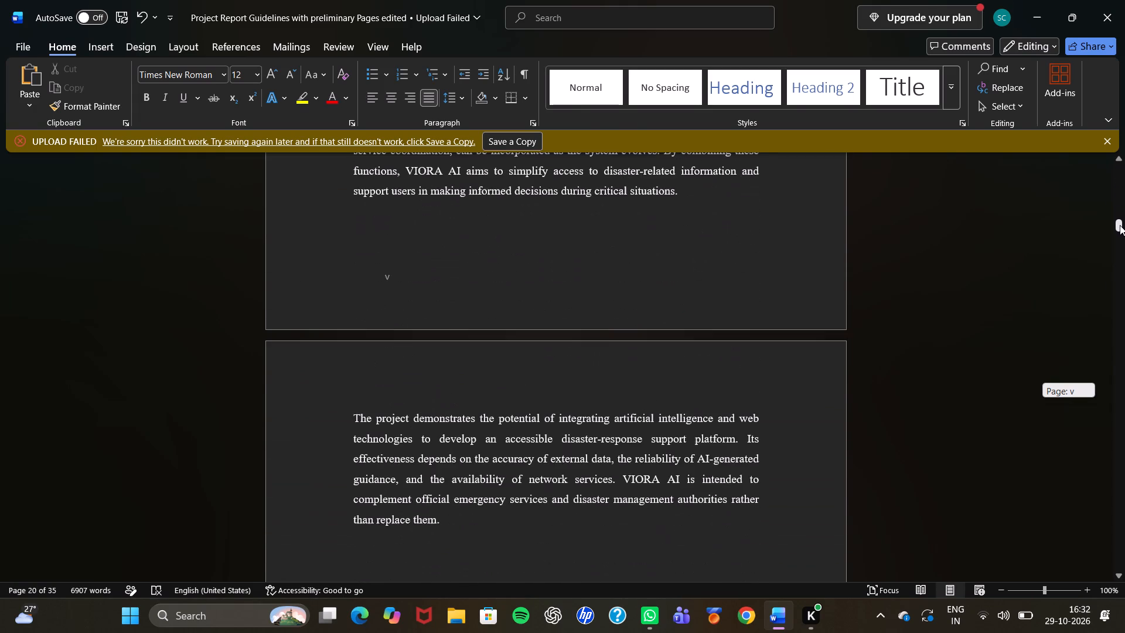
pyautogui.moveTo(1120, 225); pyautogui.dragTo(1122, 227)
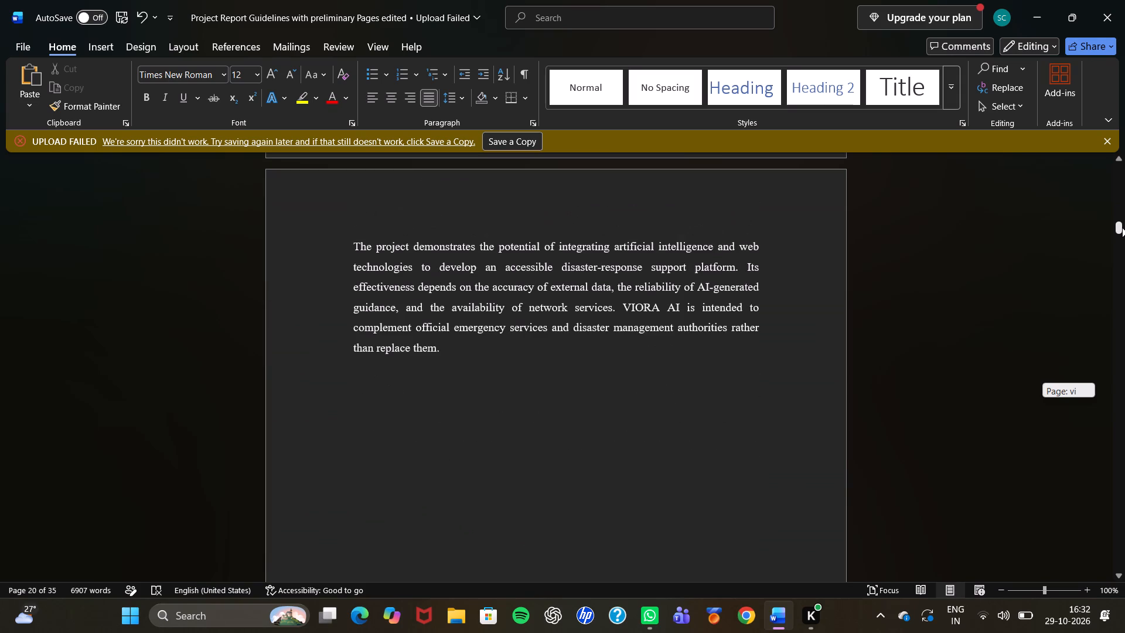
pyautogui.moveTo(1122, 227); pyautogui.dragTo(1123, 237)
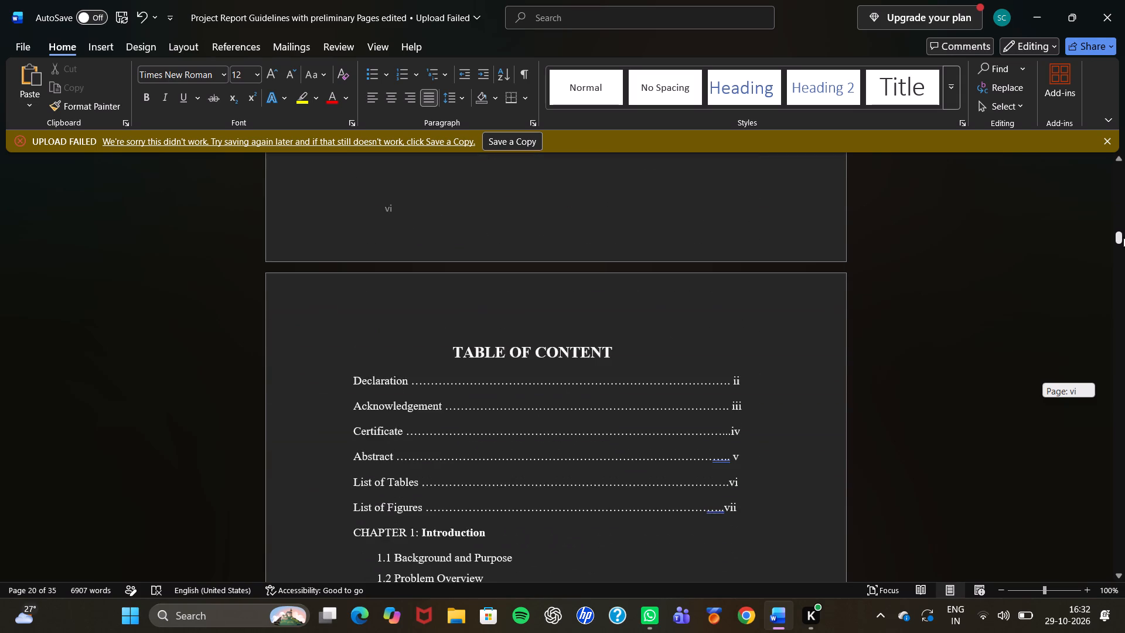
pyautogui.moveTo(1123, 237); pyautogui.dragTo(1124, 240)
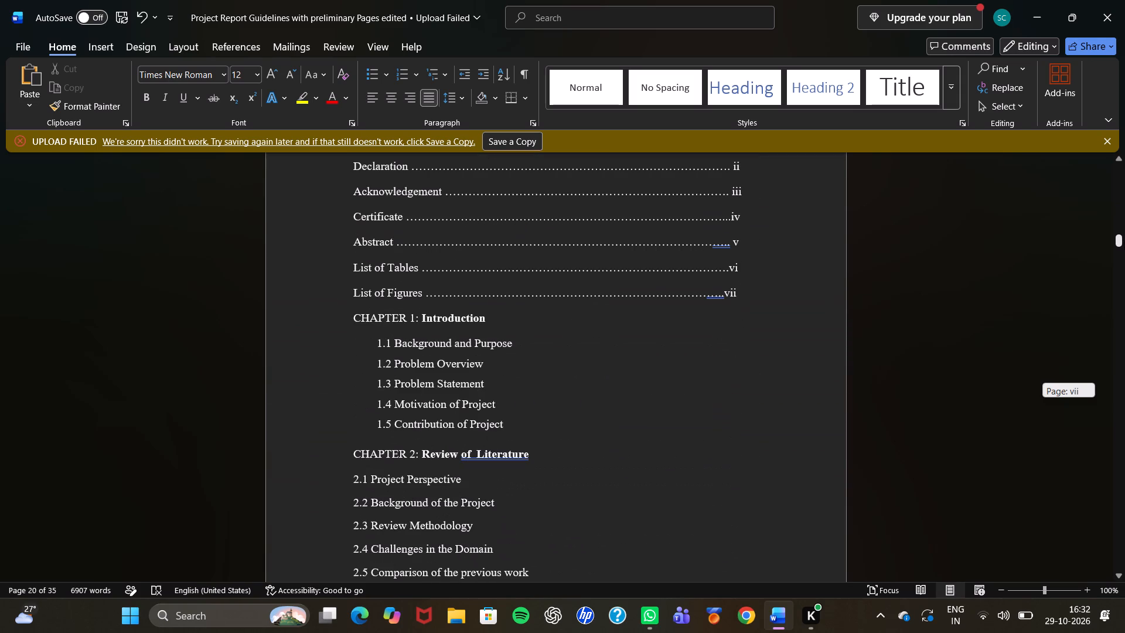
pyautogui.moveTo(1124, 240); pyautogui.dragTo(1124, 250)
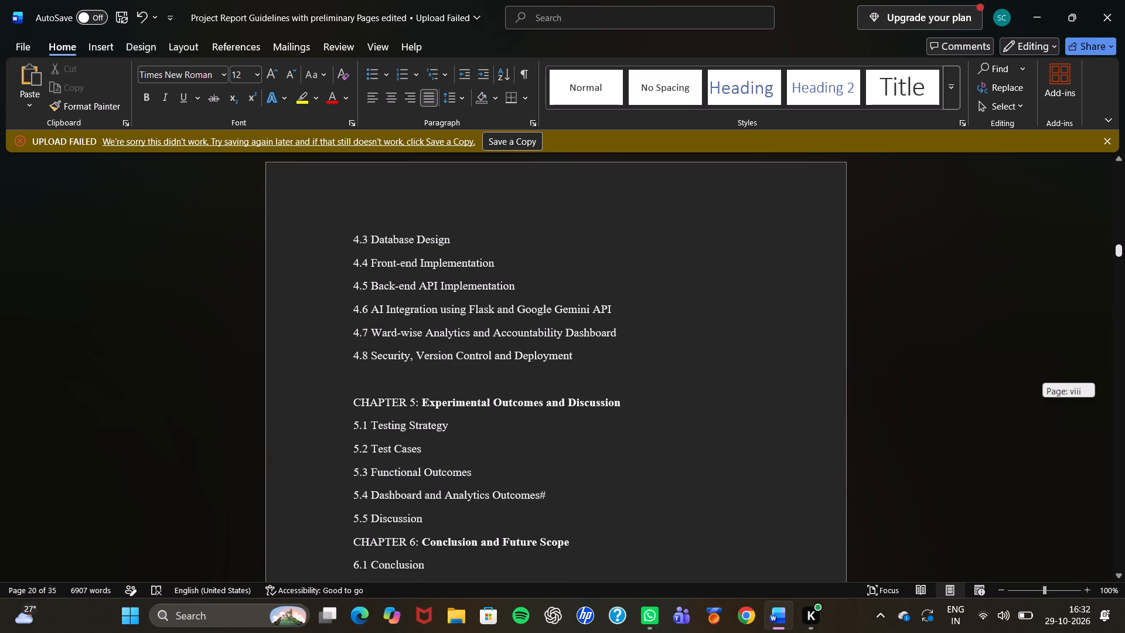
pyautogui.moveTo(1124, 250); pyautogui.dragTo(1124, 258)
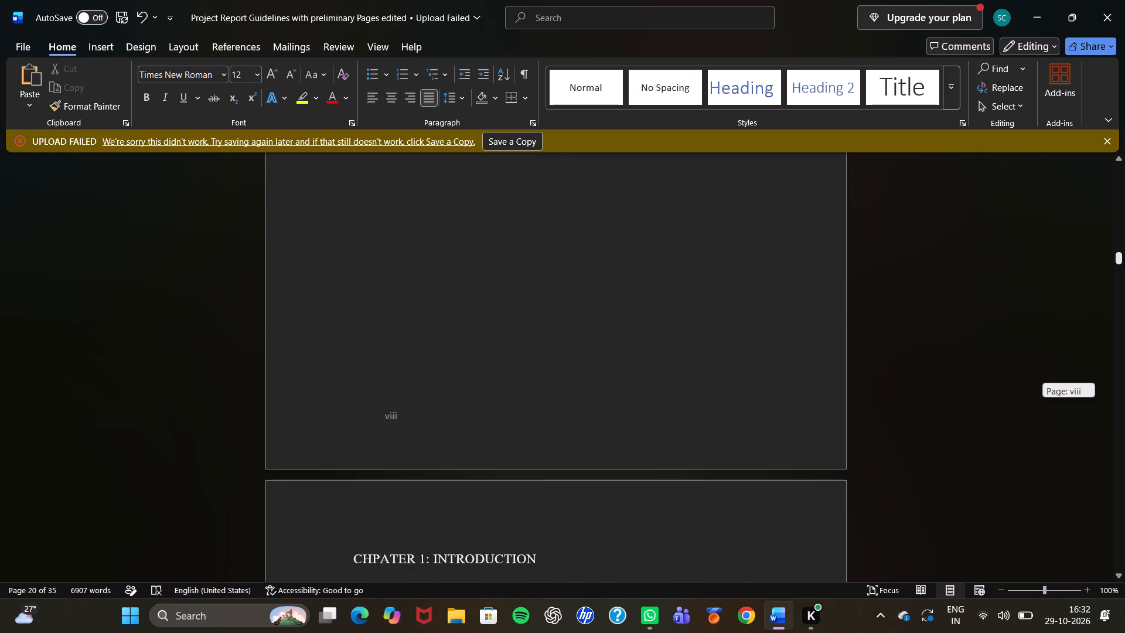
pyautogui.moveTo(1124, 258); pyautogui.dragTo(1124, 261)
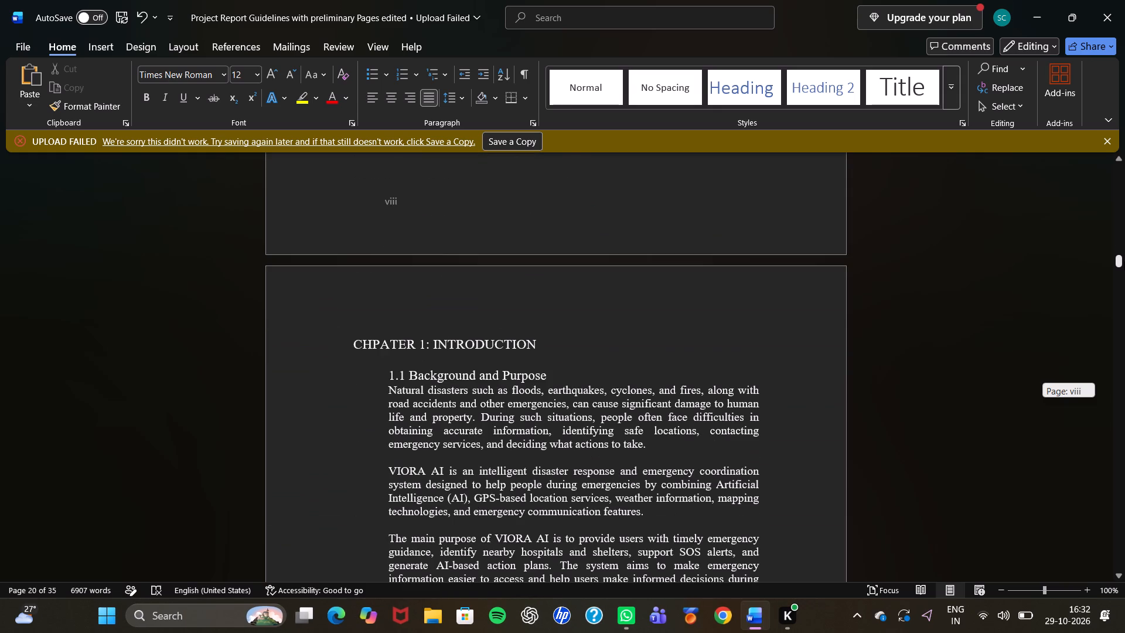
pyautogui.moveTo(1124, 261); pyautogui.dragTo(1124, 263)
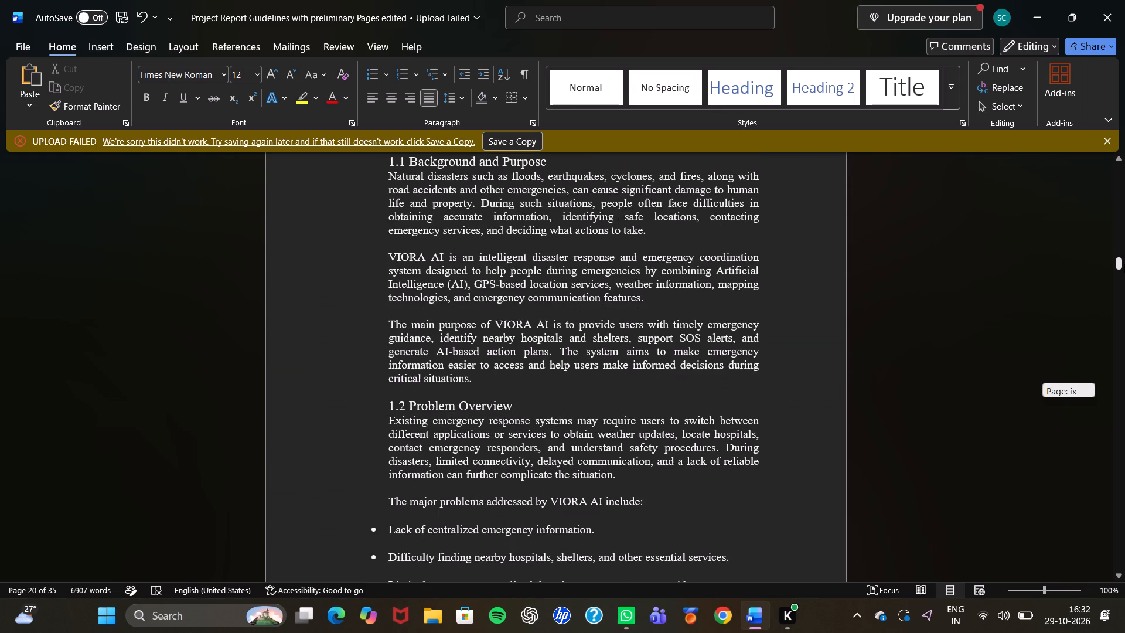
pyautogui.moveTo(1124, 263); pyautogui.dragTo(1124, 261)
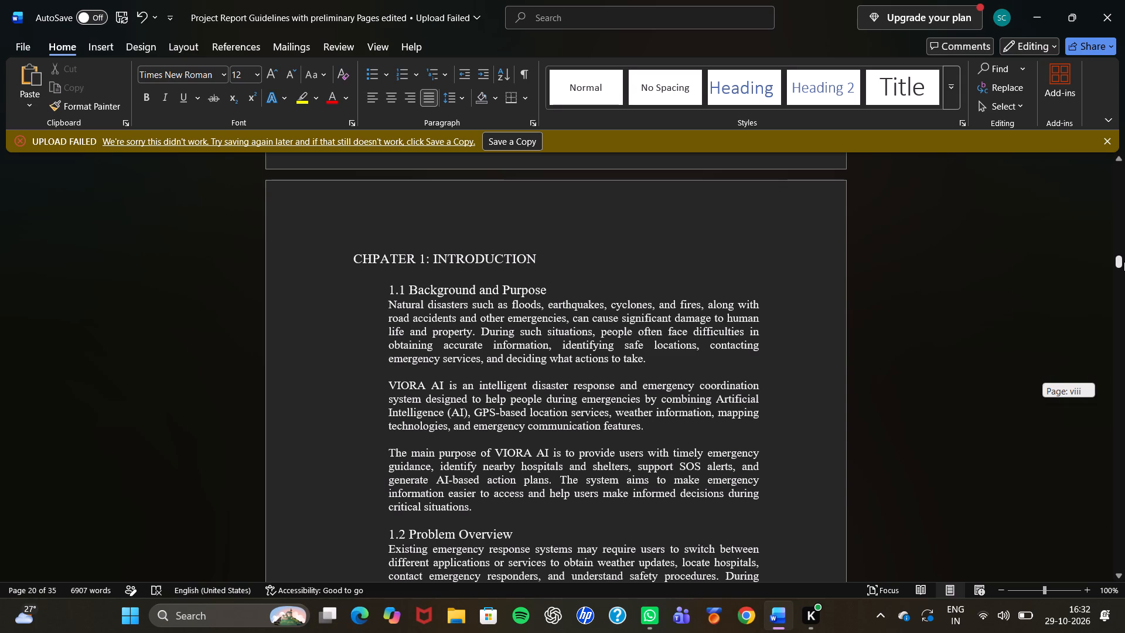
pyautogui.moveTo(1124, 261); pyautogui.dragTo(1124, 278)
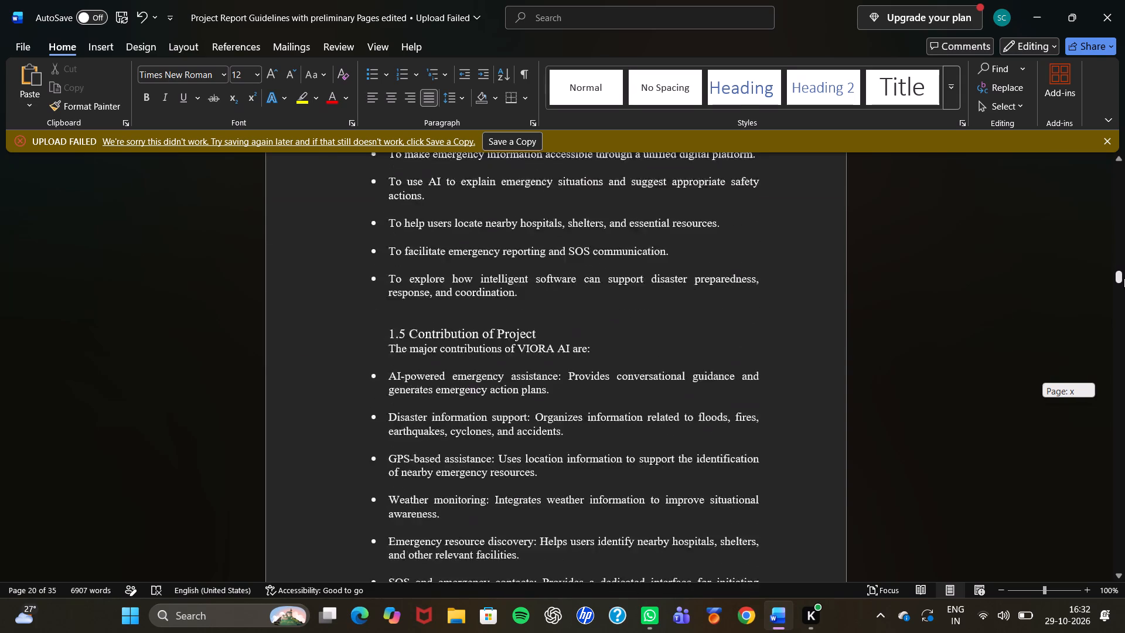
pyautogui.moveTo(1124, 278); pyautogui.dragTo(1122, 287)
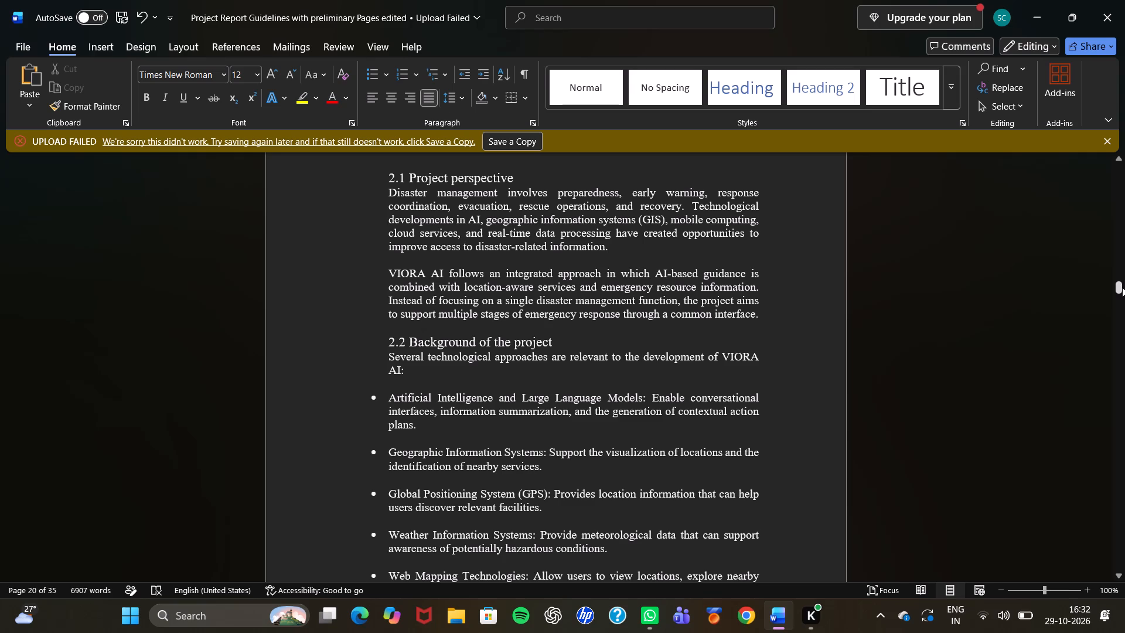
# Check the report's layout through to its last page, and again from the title page to Chapter 2.
pyautogui.scroll(-4, 1122, 287)
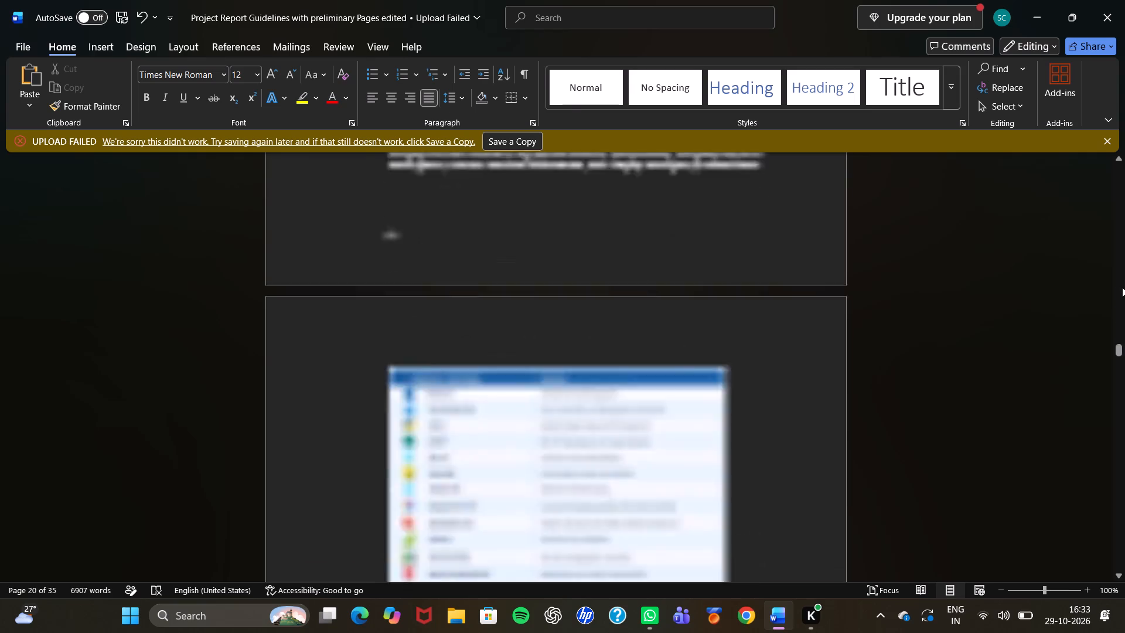
pyautogui.scroll(-6, 1122, 287)
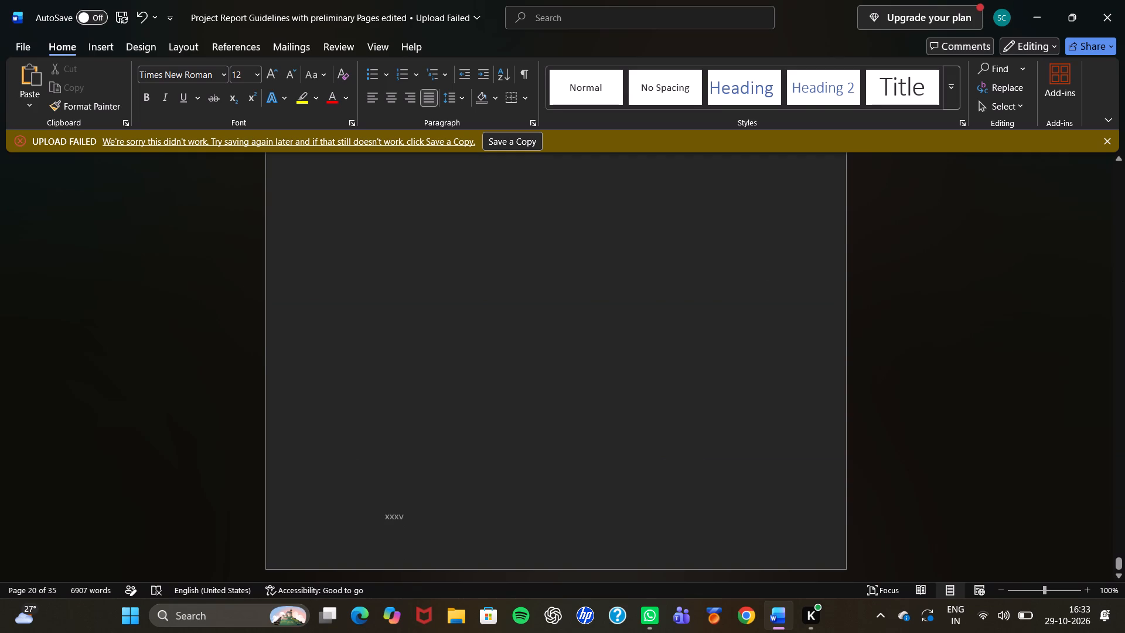
pyautogui.scroll(2, 671, 289)
pyautogui.scroll(20, 671, 289)
pyautogui.scroll(20, 671, 289)
pyautogui.scroll(3, 671, 289)
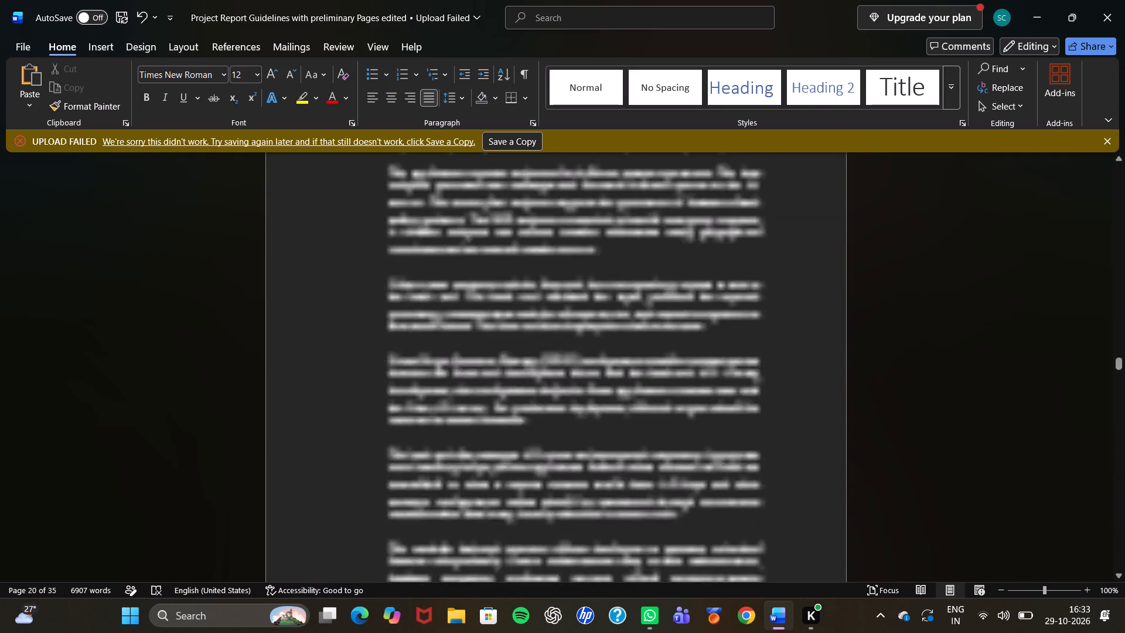
pyautogui.scroll(20, 671, 289)
pyautogui.scroll(20, 671, 289)
pyautogui.scroll(20, 671, 289)
pyautogui.scroll(7, 671, 289)
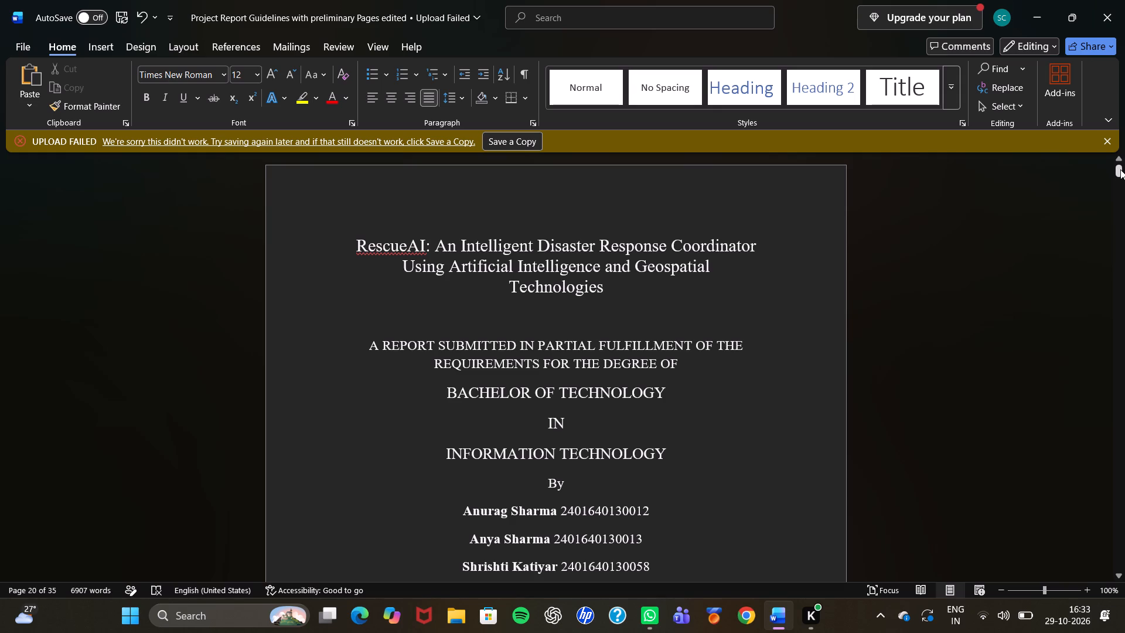
pyautogui.moveTo(1120, 169); pyautogui.dragTo(1117, 200)
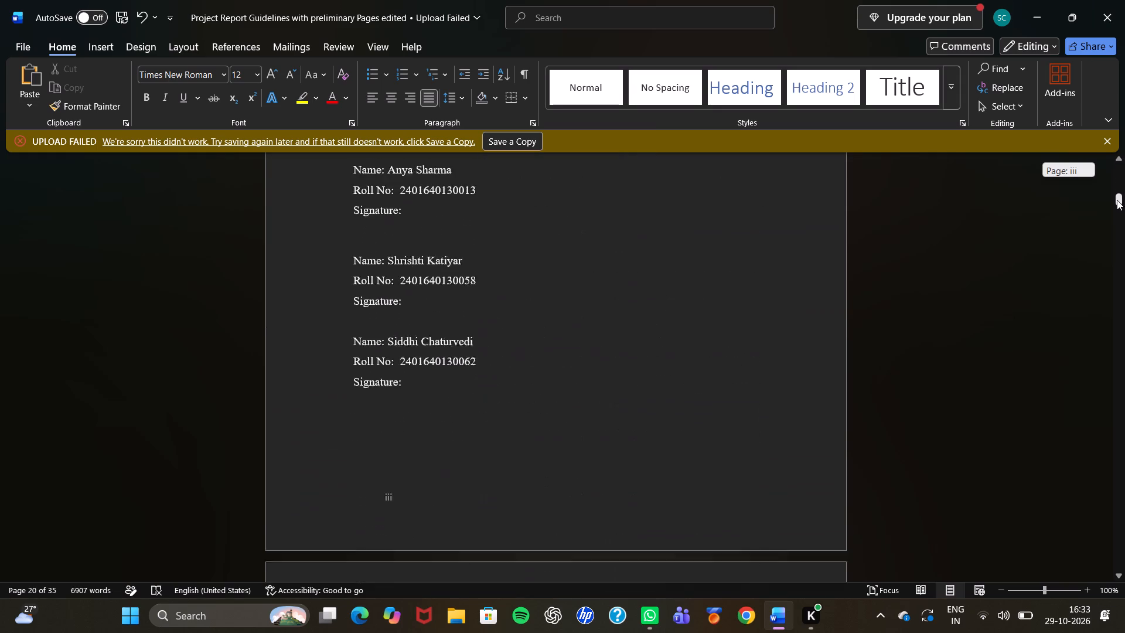
pyautogui.moveTo(1117, 200); pyautogui.dragTo(1120, 234)
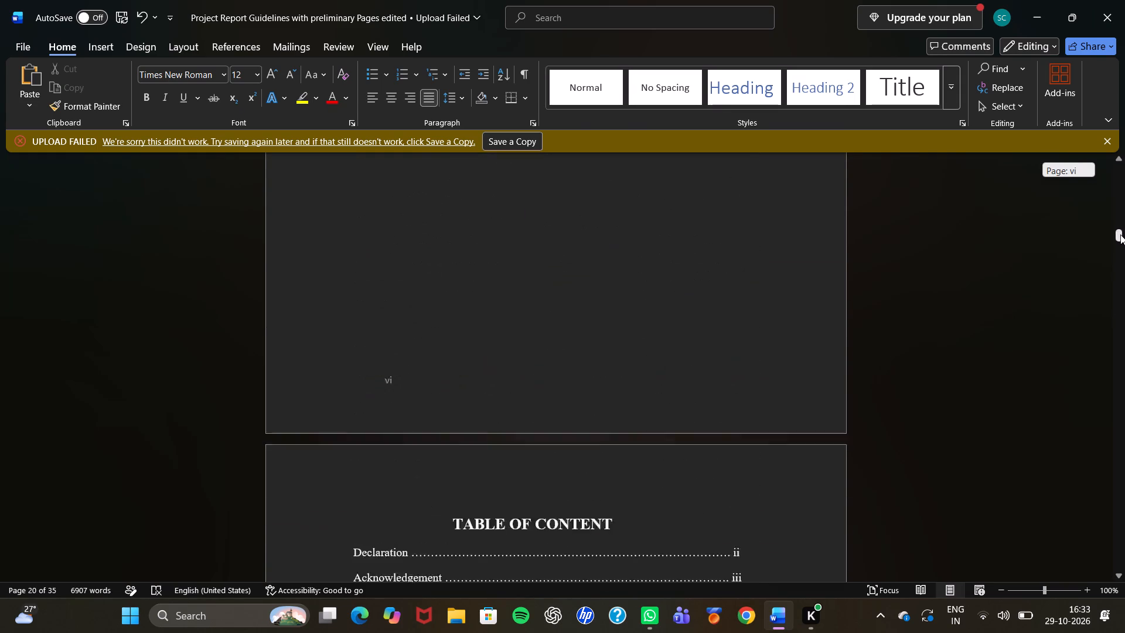
pyautogui.moveTo(1120, 234); pyautogui.dragTo(1122, 241)
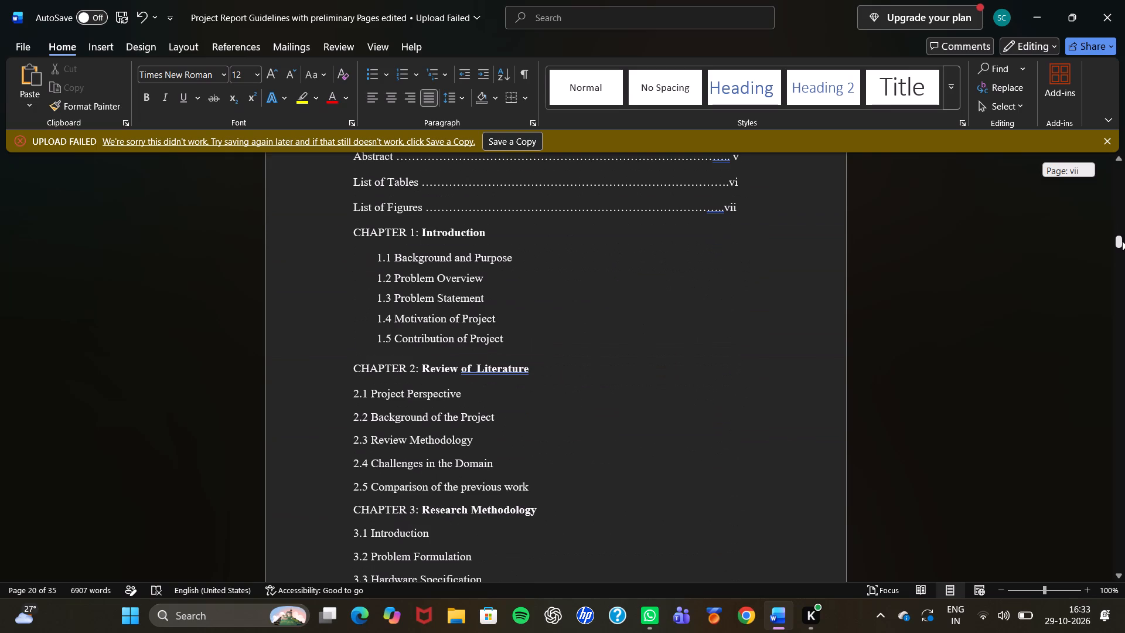
pyautogui.moveTo(1122, 241); pyautogui.dragTo(1124, 297)
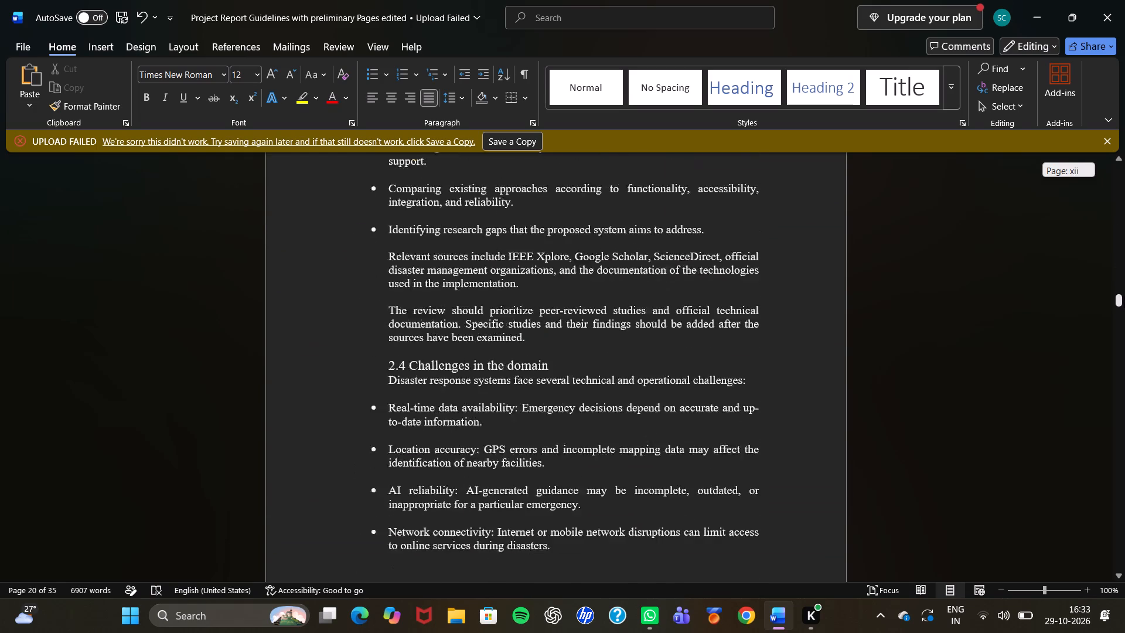
pyautogui.moveTo(1124, 297); pyautogui.dragTo(1124, 287)
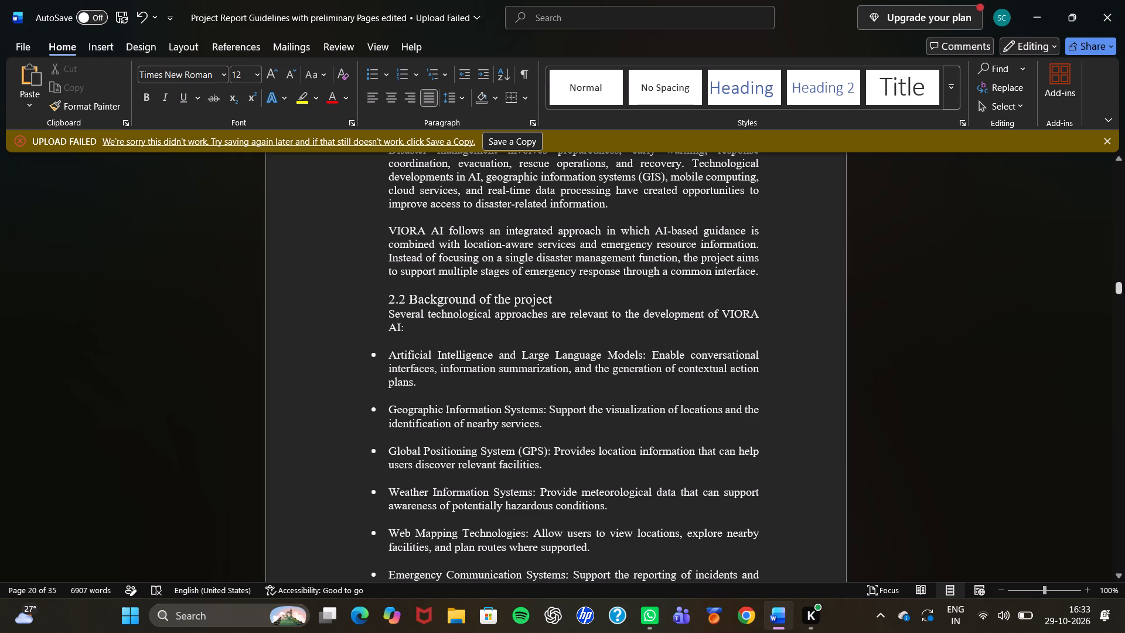
# Insert one line break at the text cursor on page 17, in the module section near the MAP MODULE label.
pyautogui.press('Return')
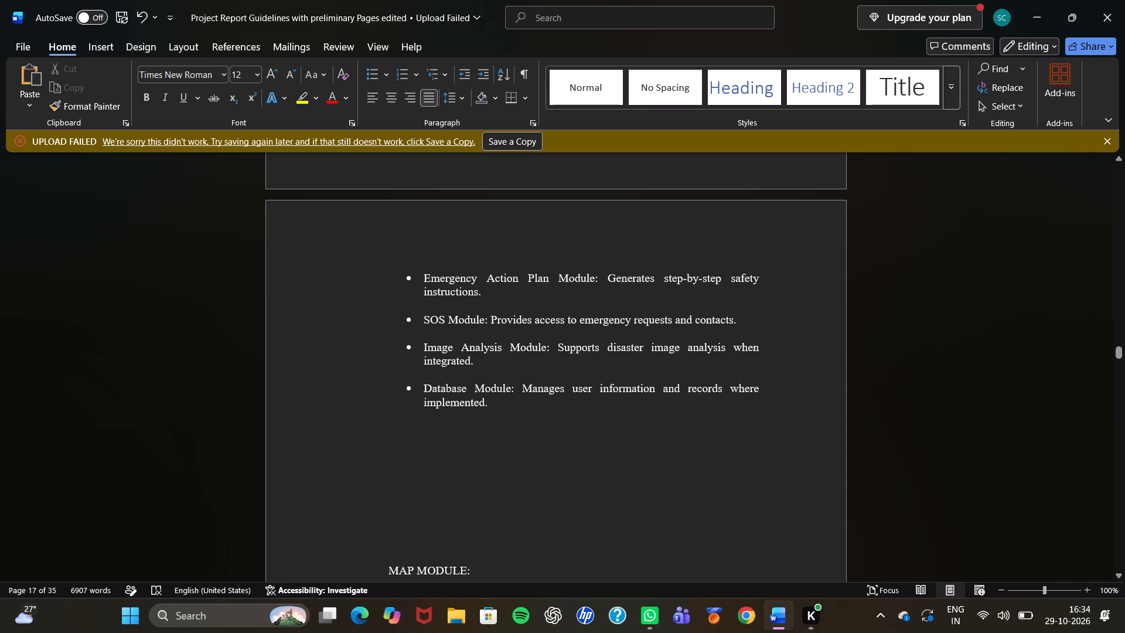
# Review the layout and spacing of the preliminary pages, from the title page through the Declaration and Abstract to the table of contents.
pyautogui.scroll(20, 507, 270)
pyautogui.scroll(20, 507, 270)
pyautogui.scroll(20, 507, 270)
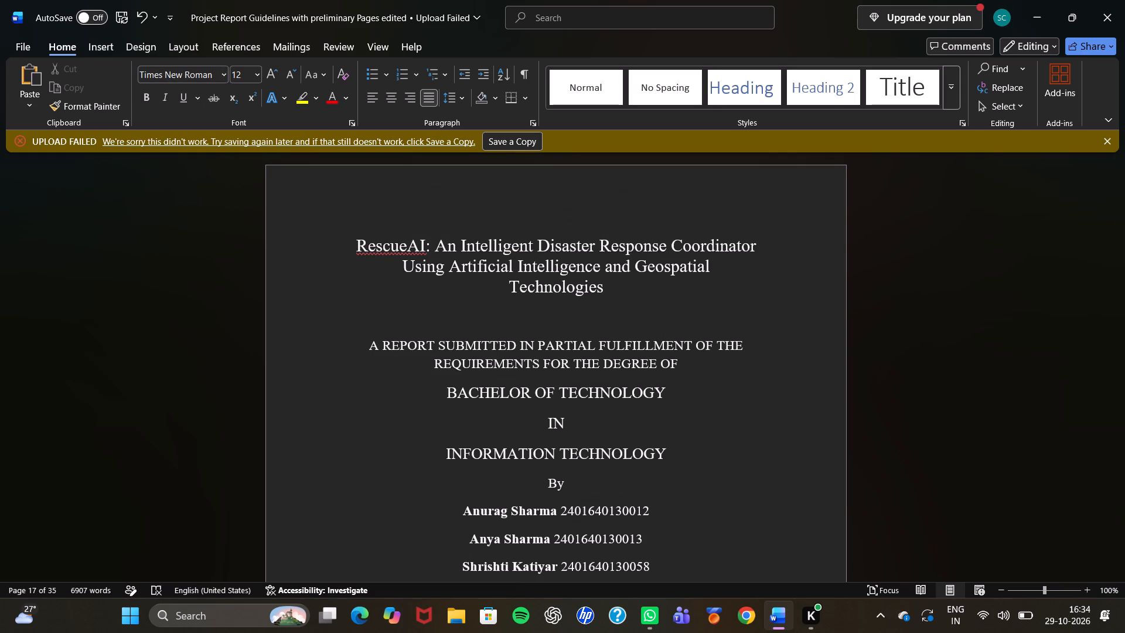
pyautogui.scroll(-3, 421, 392)
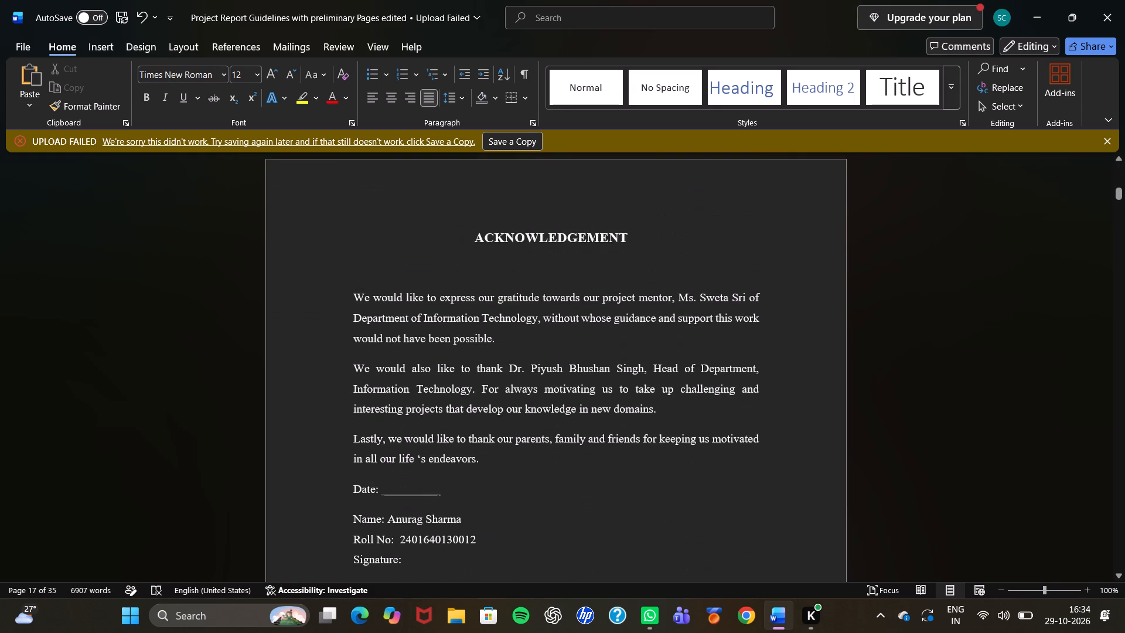
pyautogui.click(499, 341)
pyautogui.scroll(-1, 565, 391)
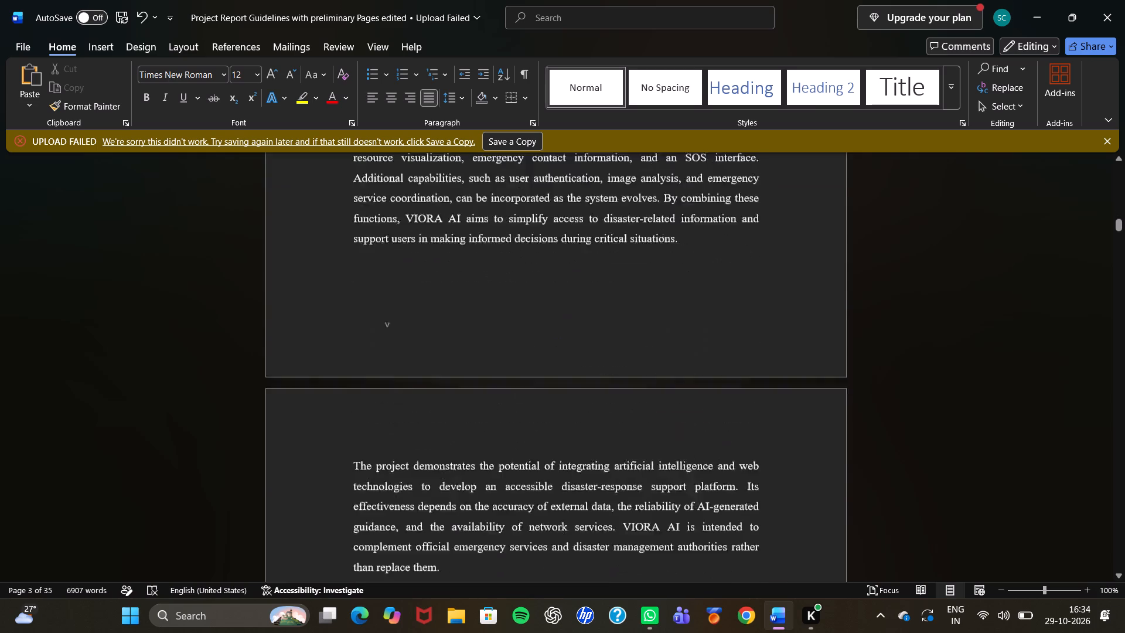
pyautogui.scroll(-4, 565, 391)
pyautogui.scroll(20, 565, 391)
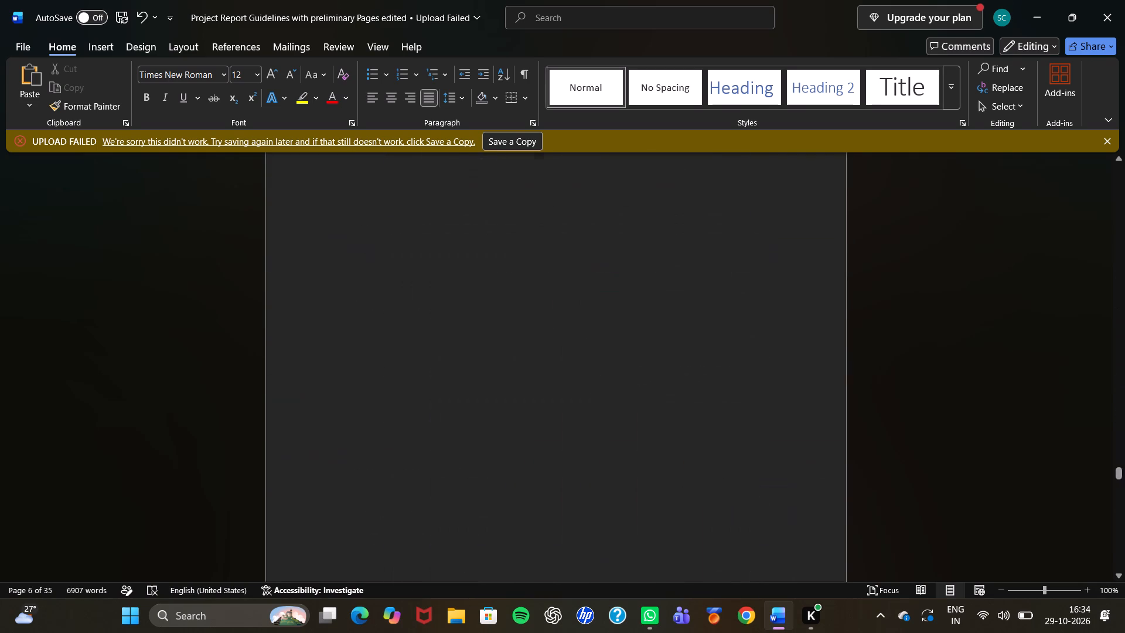
pyautogui.scroll(20, 565, 391)
pyautogui.scroll(12, 565, 391)
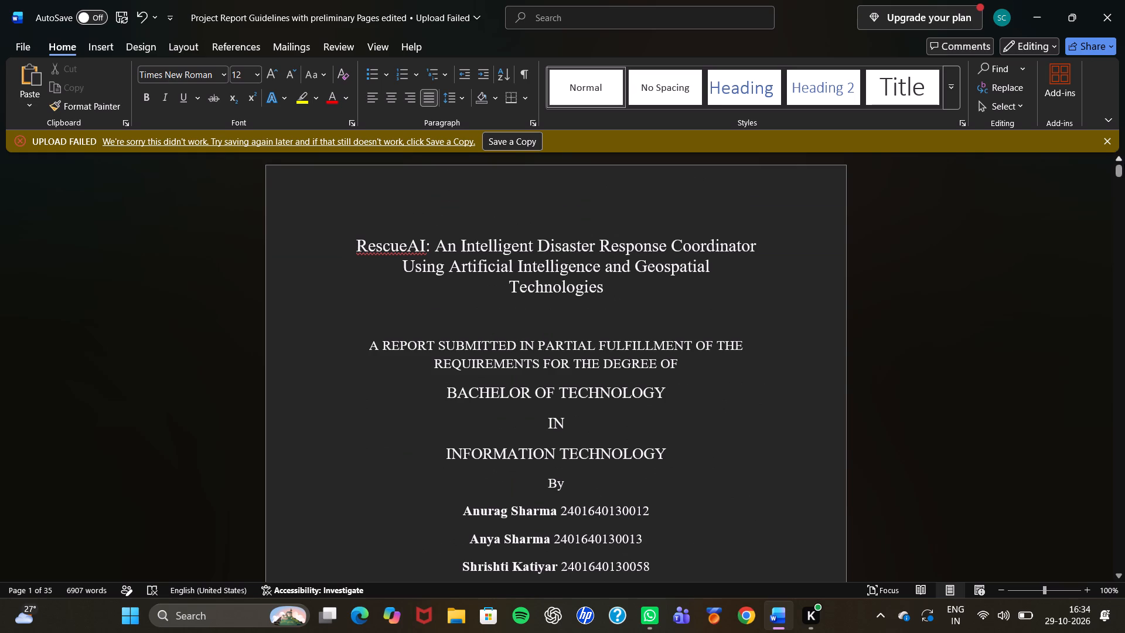
pyautogui.moveTo(1120, 170); pyautogui.dragTo(1113, 188)
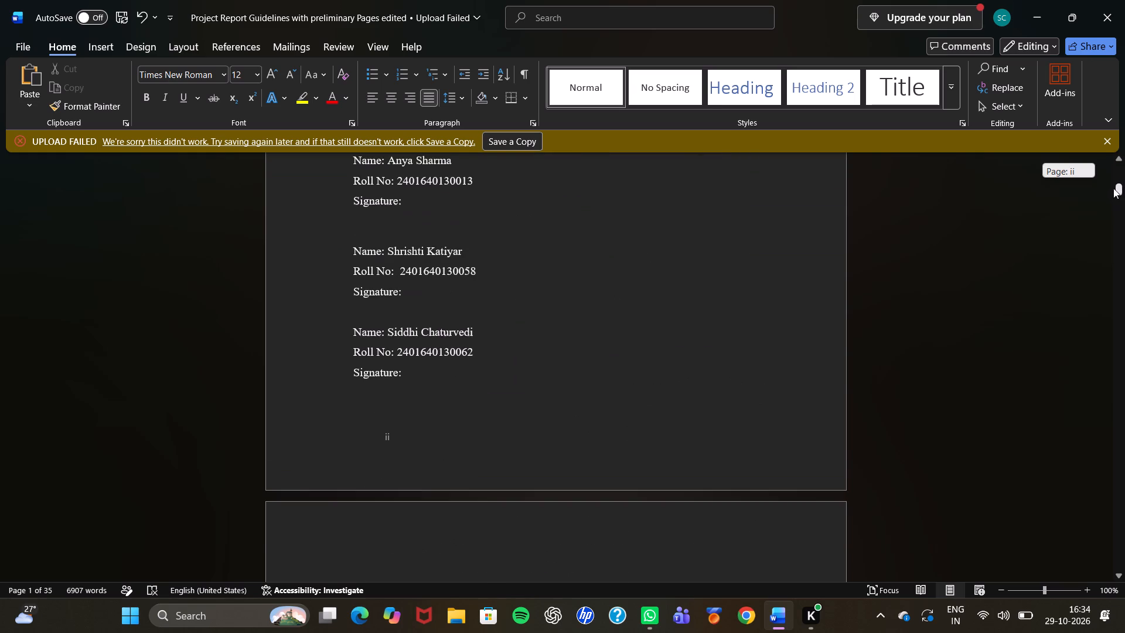
pyautogui.moveTo(1113, 188); pyautogui.dragTo(1111, 191)
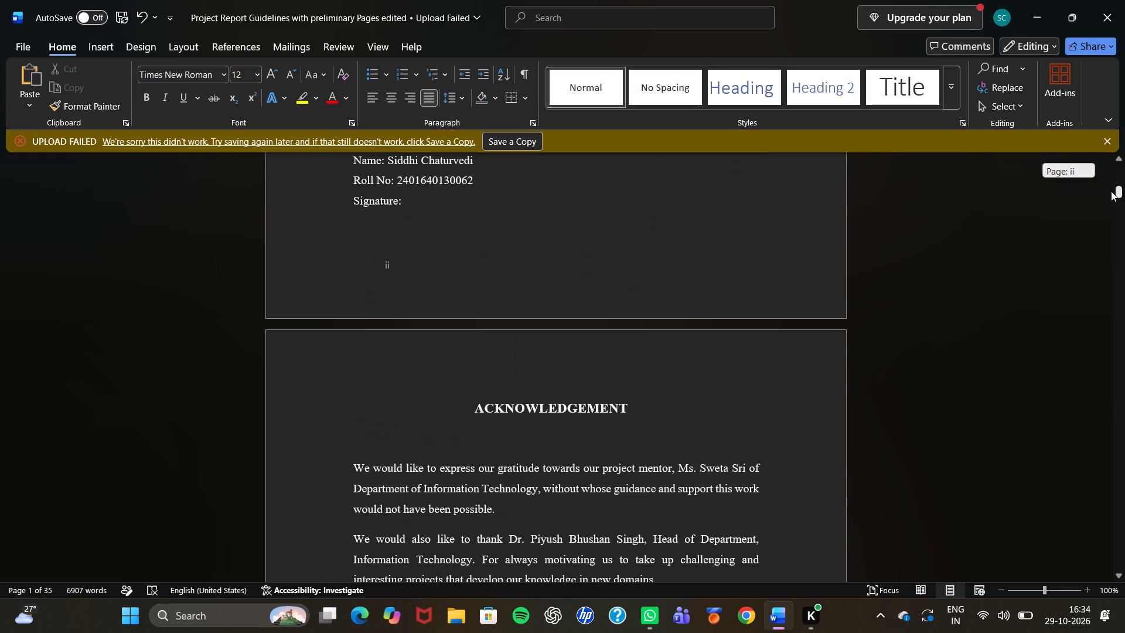
pyautogui.moveTo(1111, 191); pyautogui.dragTo(1109, 181)
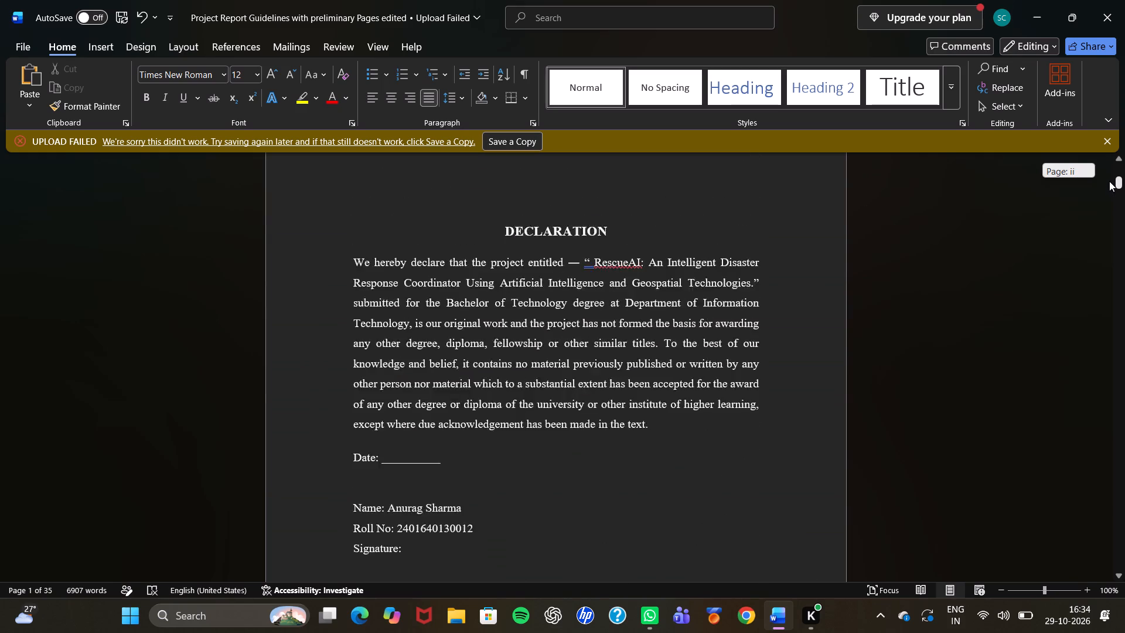
pyautogui.moveTo(1109, 181); pyautogui.dragTo(1107, 193)
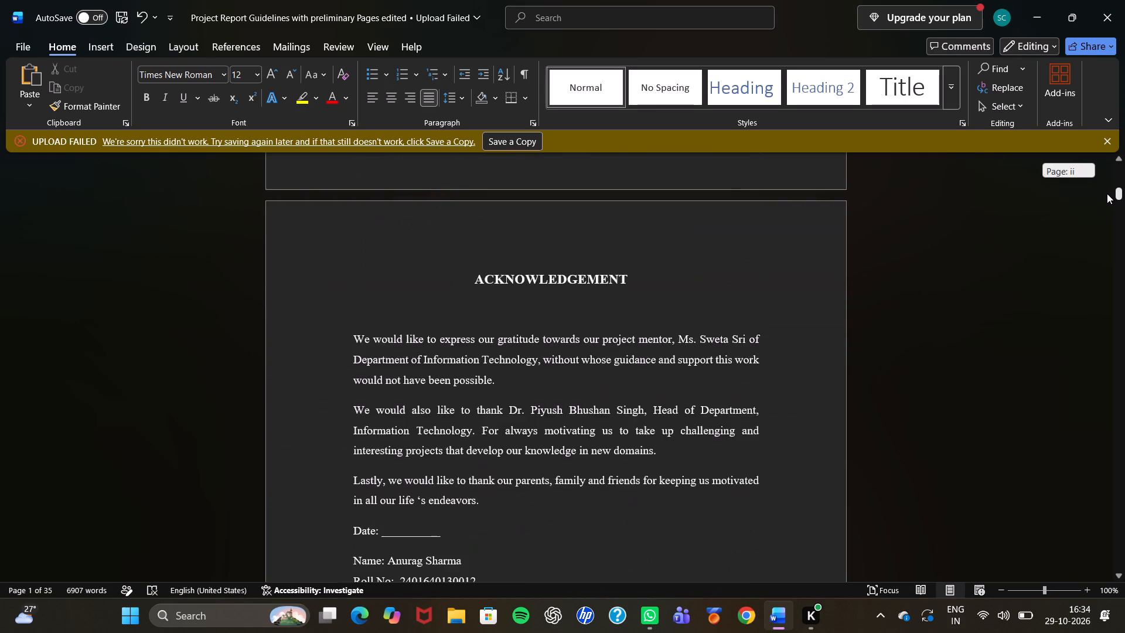
pyautogui.moveTo(1107, 193); pyautogui.dragTo(1105, 203)
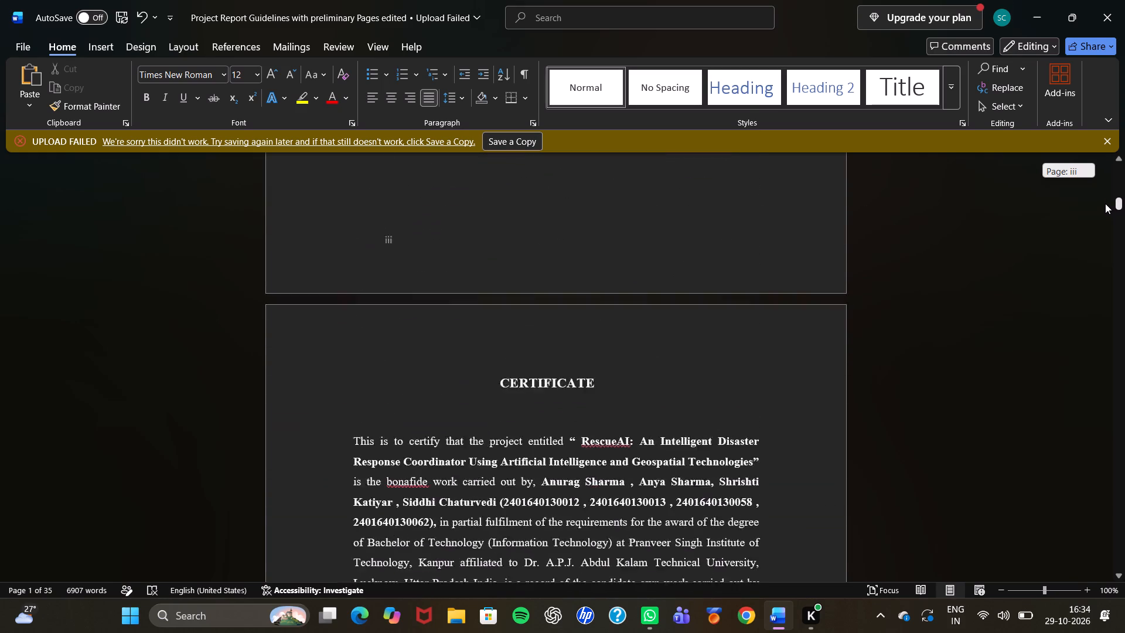
pyautogui.moveTo(1105, 203); pyautogui.dragTo(1103, 215)
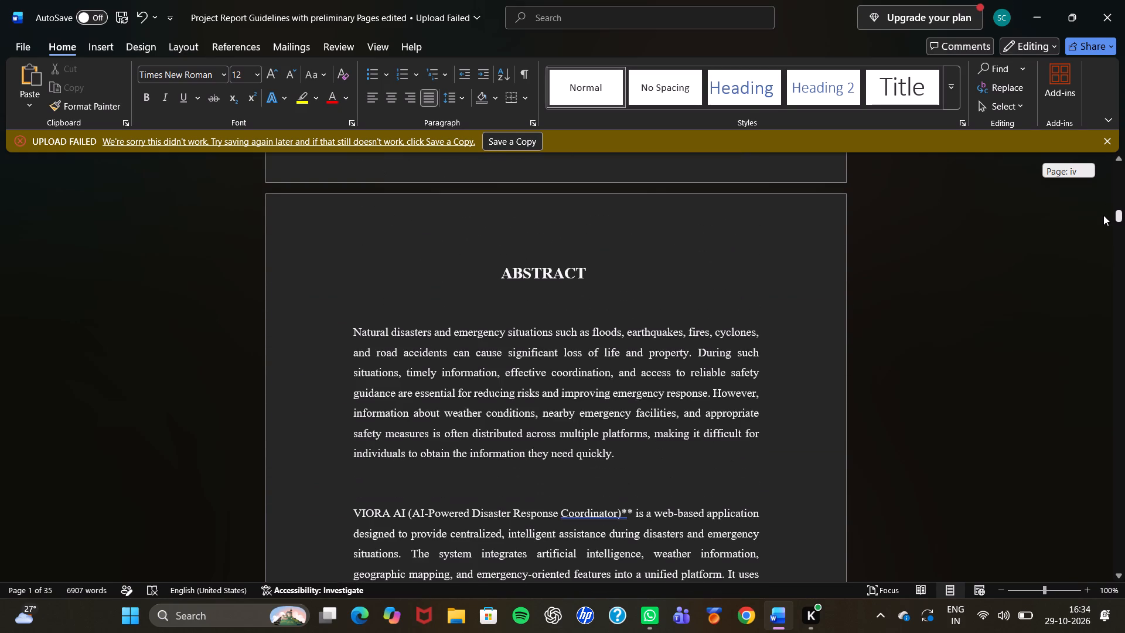
pyautogui.moveTo(1103, 215); pyautogui.dragTo(1103, 227)
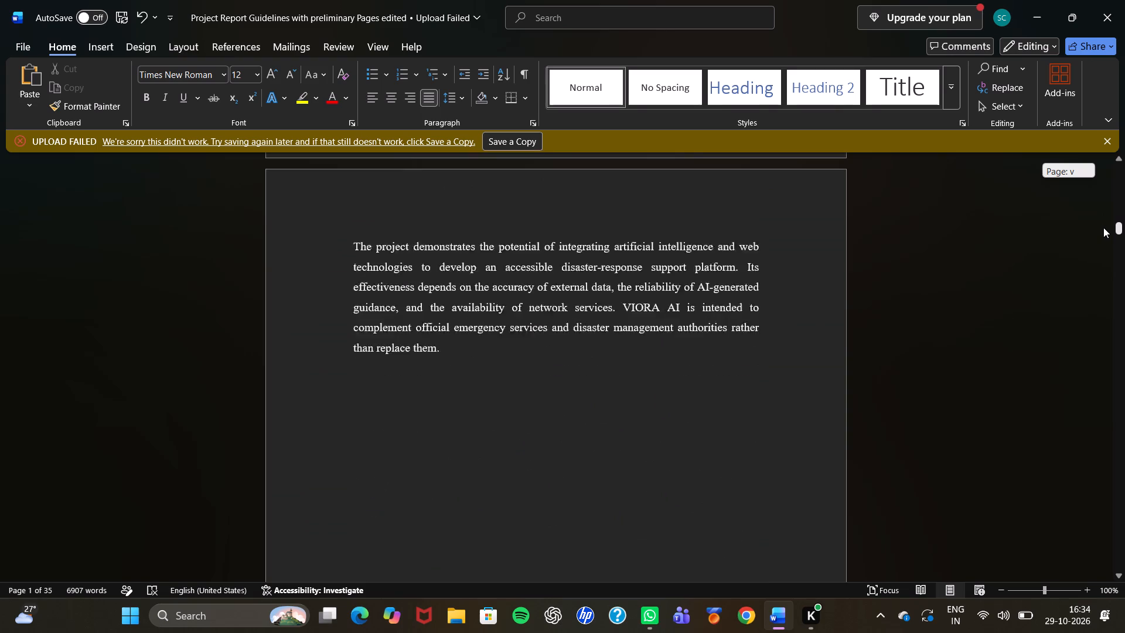
pyautogui.moveTo(1103, 227); pyautogui.dragTo(1103, 240)
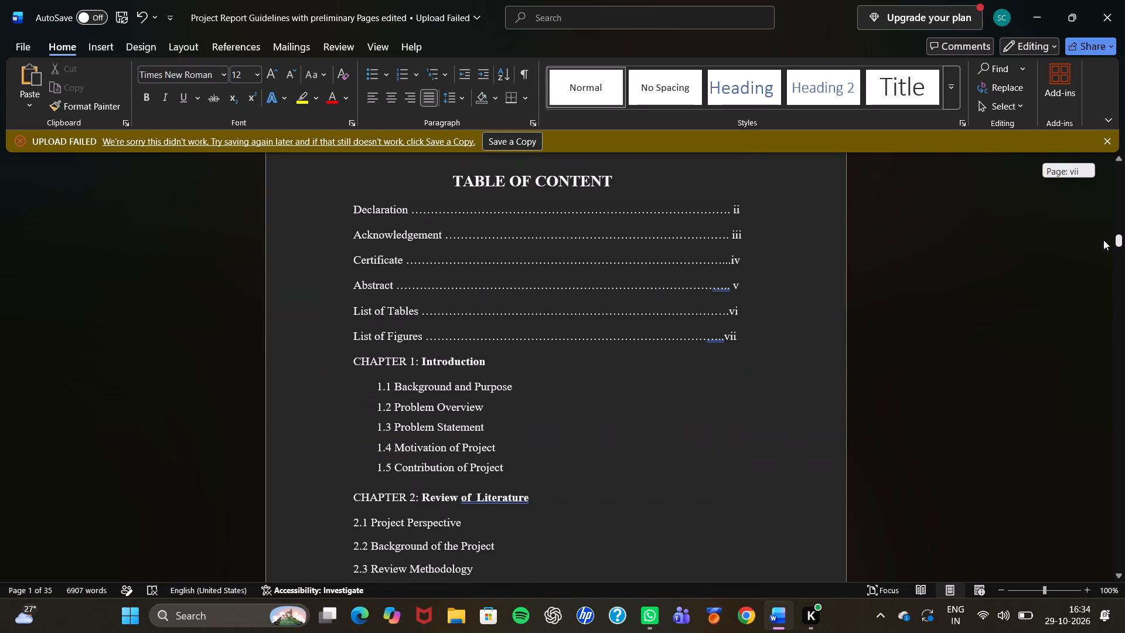
pyautogui.moveTo(1103, 240); pyautogui.dragTo(1103, 241)
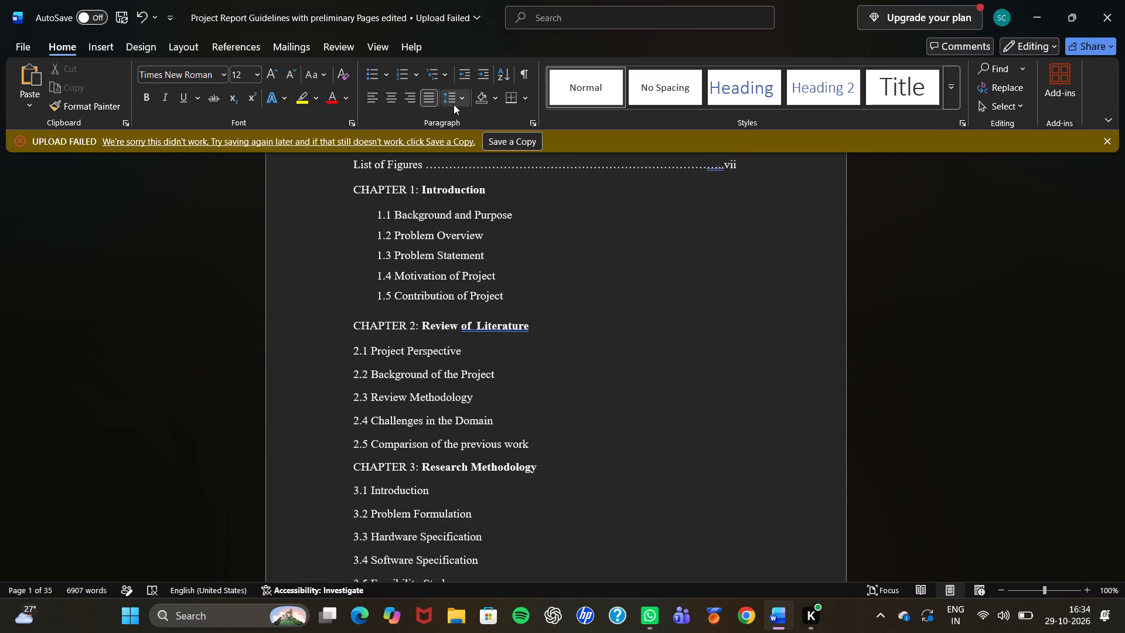
# Set 1.5 line spacing for all table of contents entries, from Declaration through CHAPTER 7: Reference, including the blank lines below.
pyautogui.scroll(1, 401, 274)
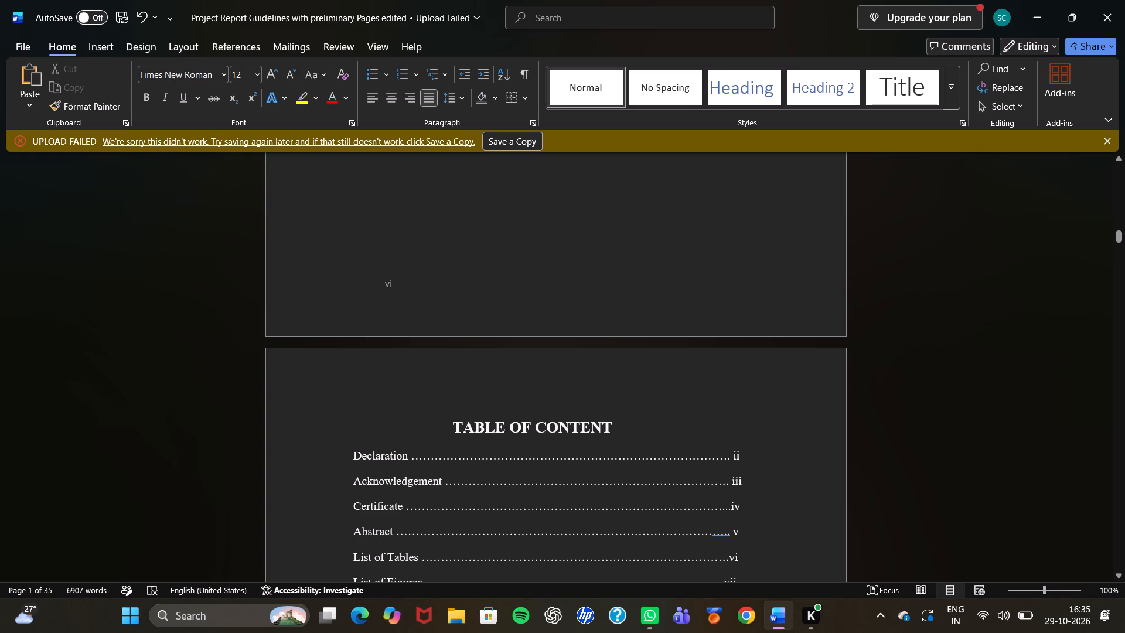
pyautogui.moveTo(354, 452); pyautogui.dragTo(448, 509)
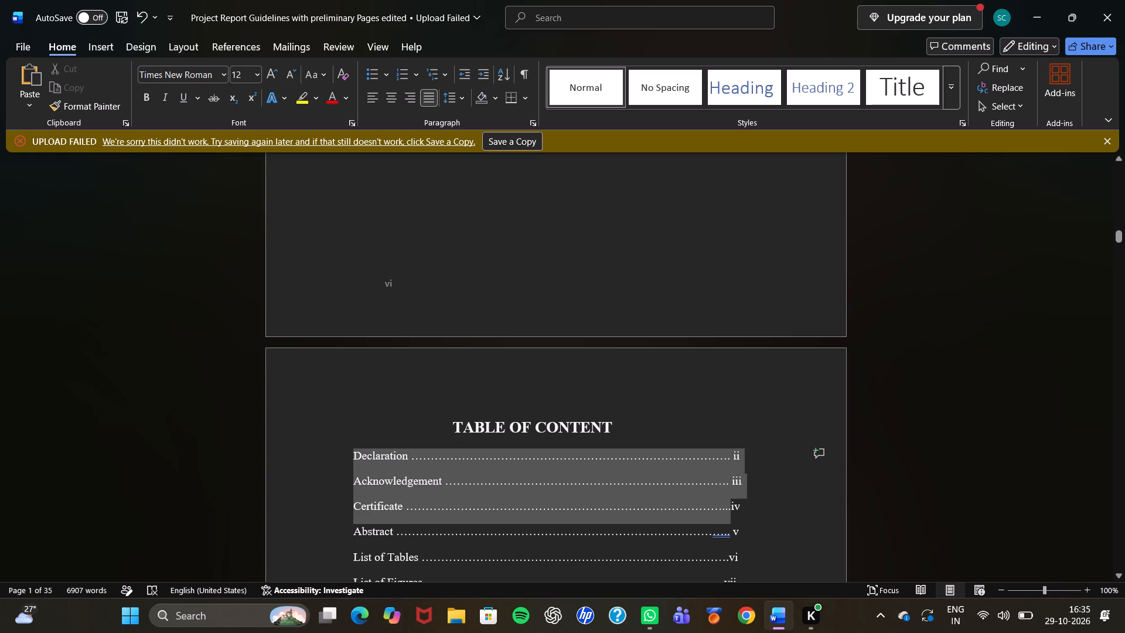
pyautogui.moveTo(448, 509); pyautogui.dragTo(541, 588)
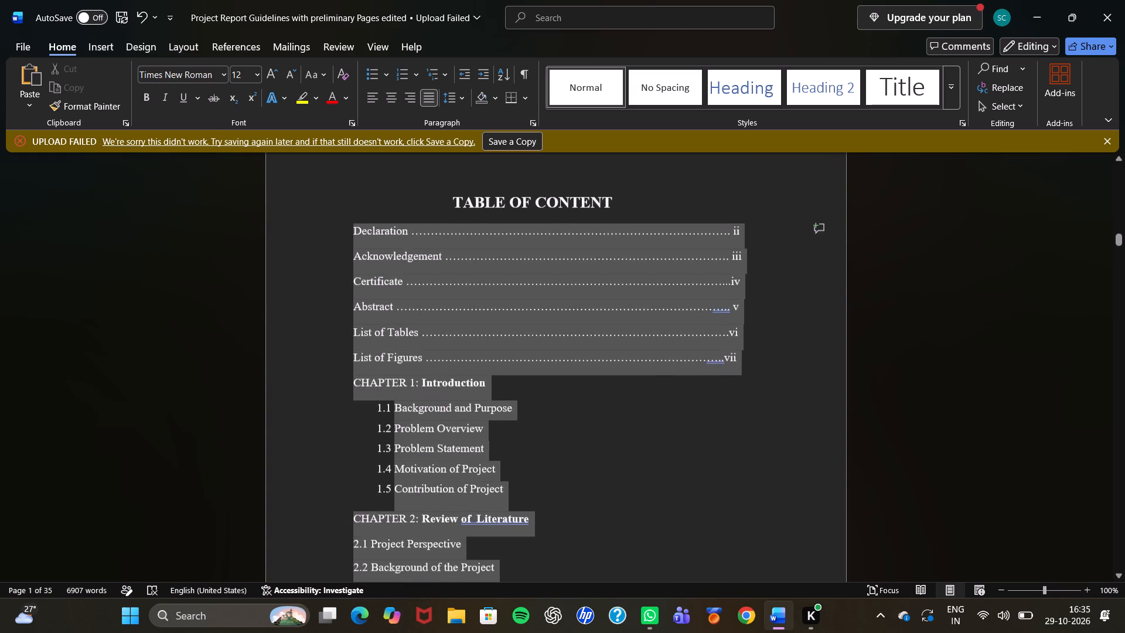
pyautogui.moveTo(541, 588); pyautogui.dragTo(543, 586)
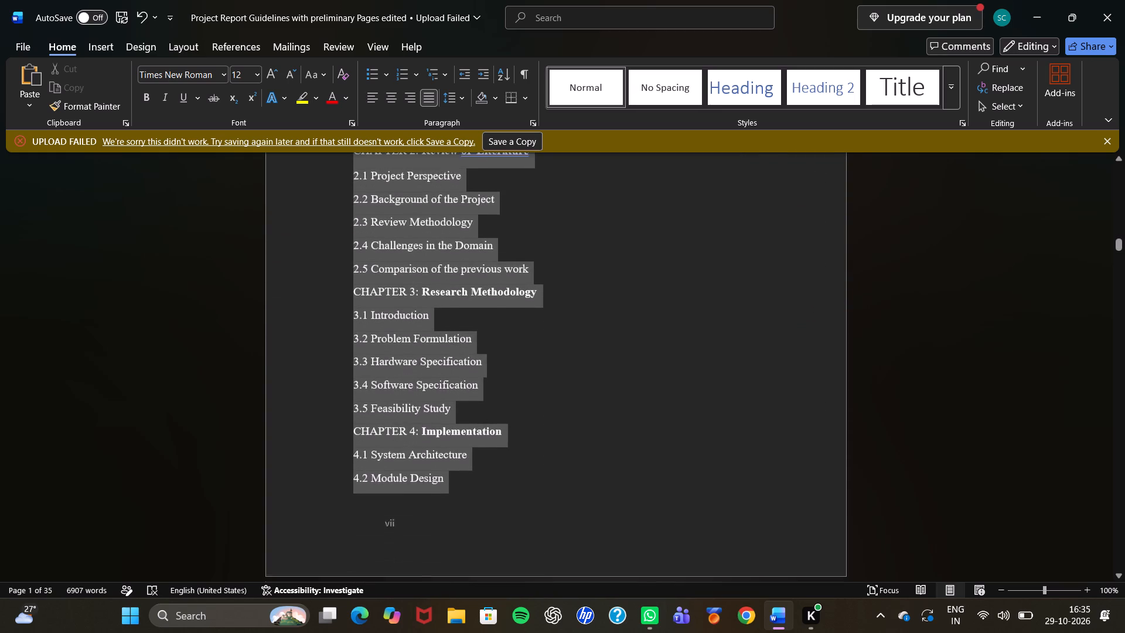
pyautogui.moveTo(543, 586); pyautogui.dragTo(551, 384)
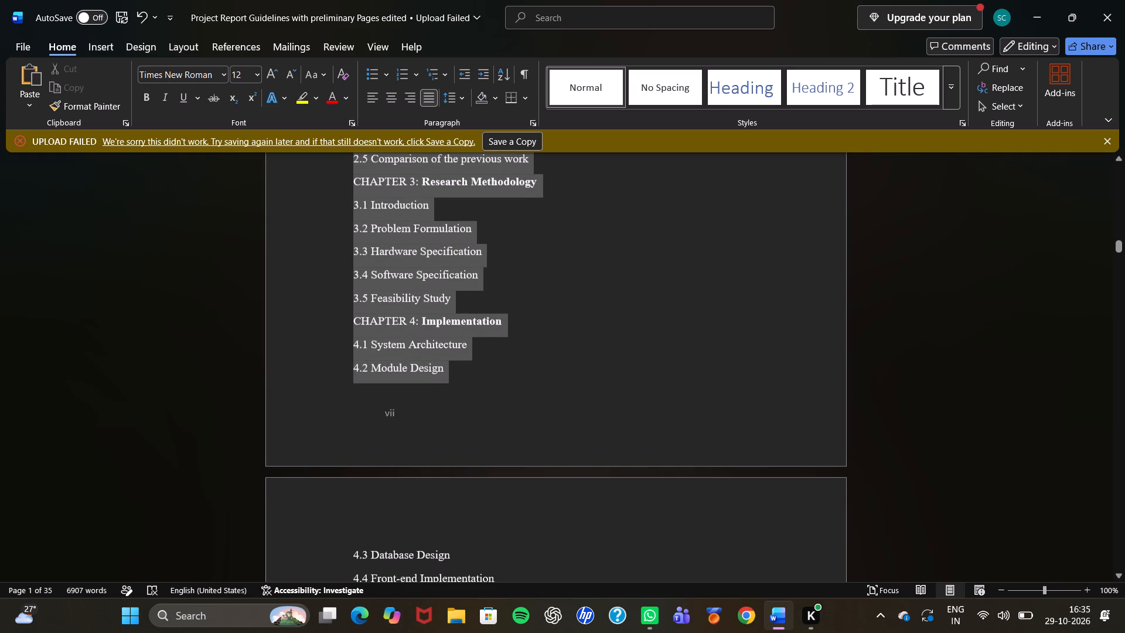
pyautogui.moveTo(551, 384); pyautogui.dragTo(635, 417)
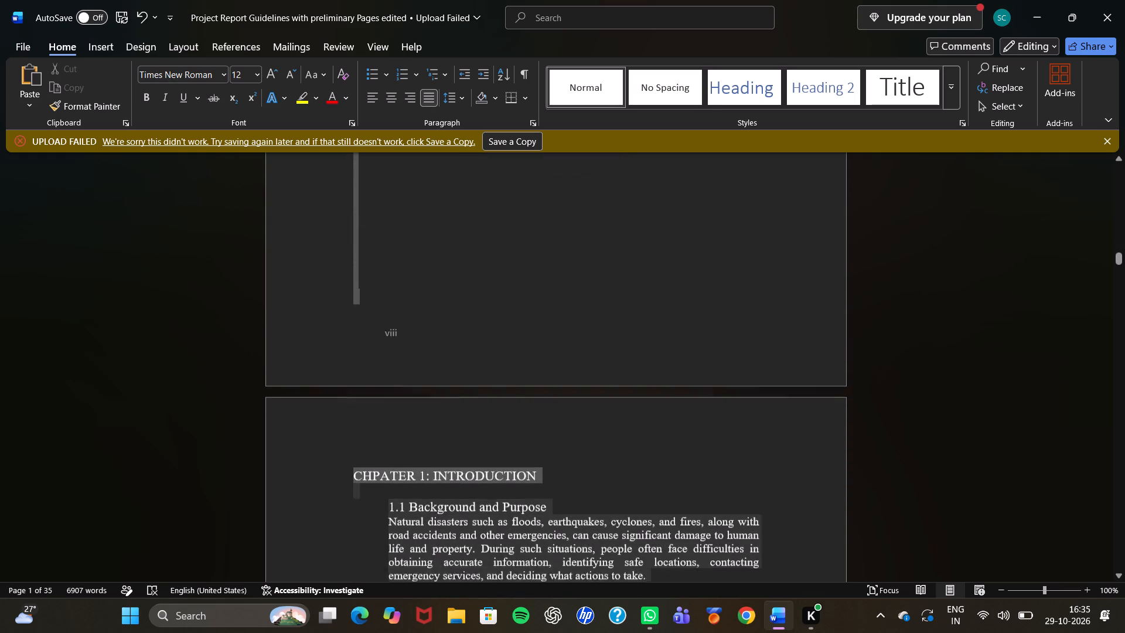
pyautogui.moveTo(635, 417); pyautogui.dragTo(557, 164)
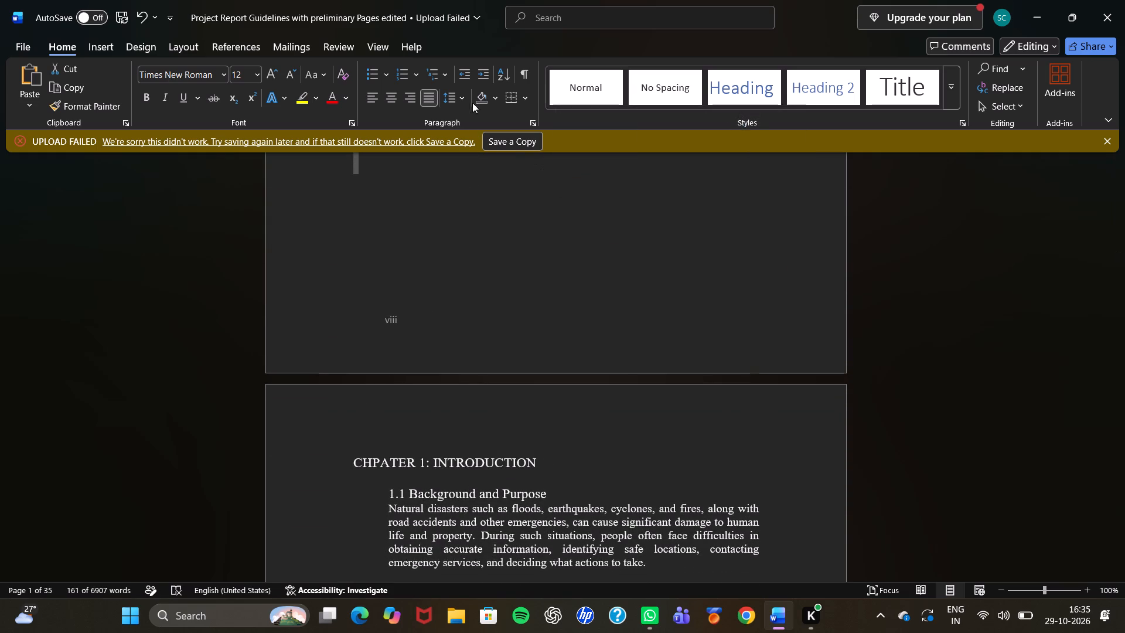
pyautogui.click(464, 98)
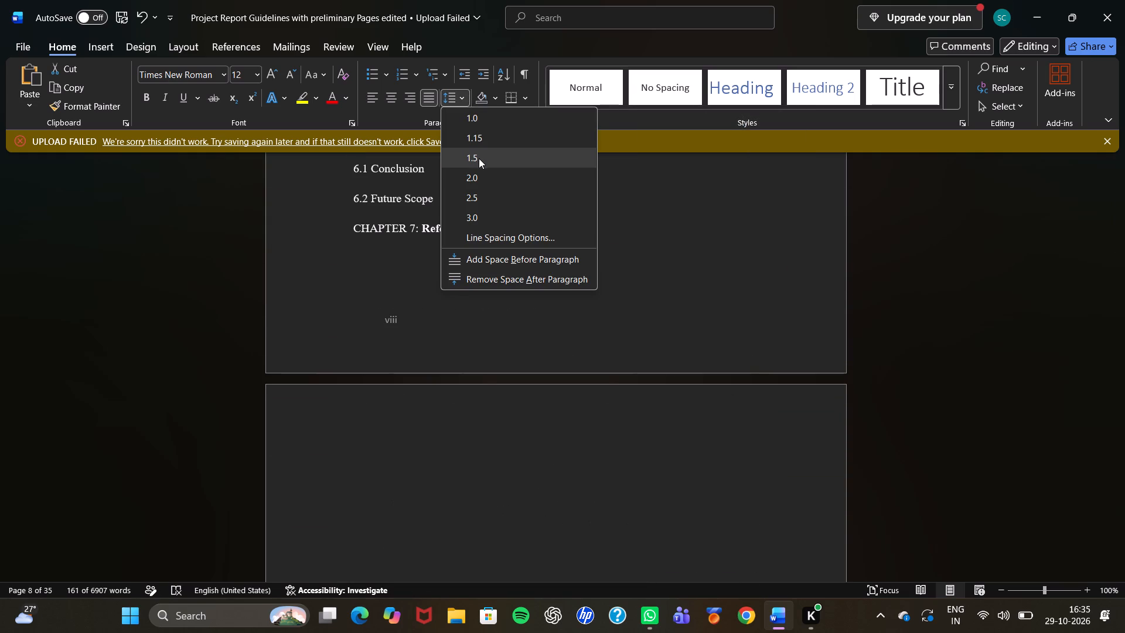
pyautogui.click(480, 163)
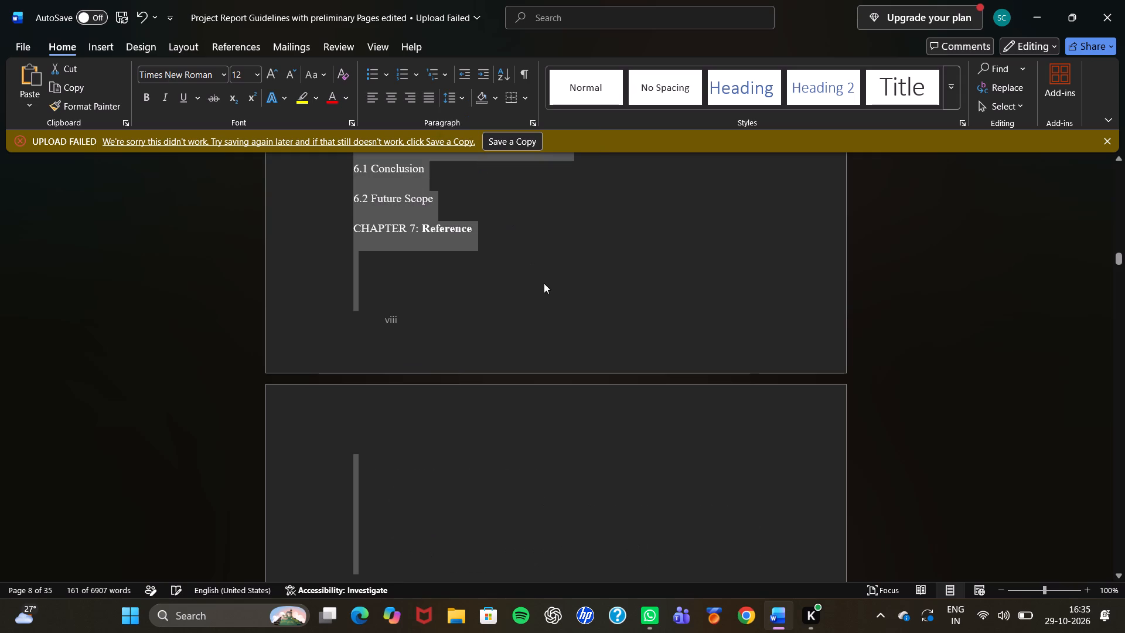
pyautogui.click(544, 283)
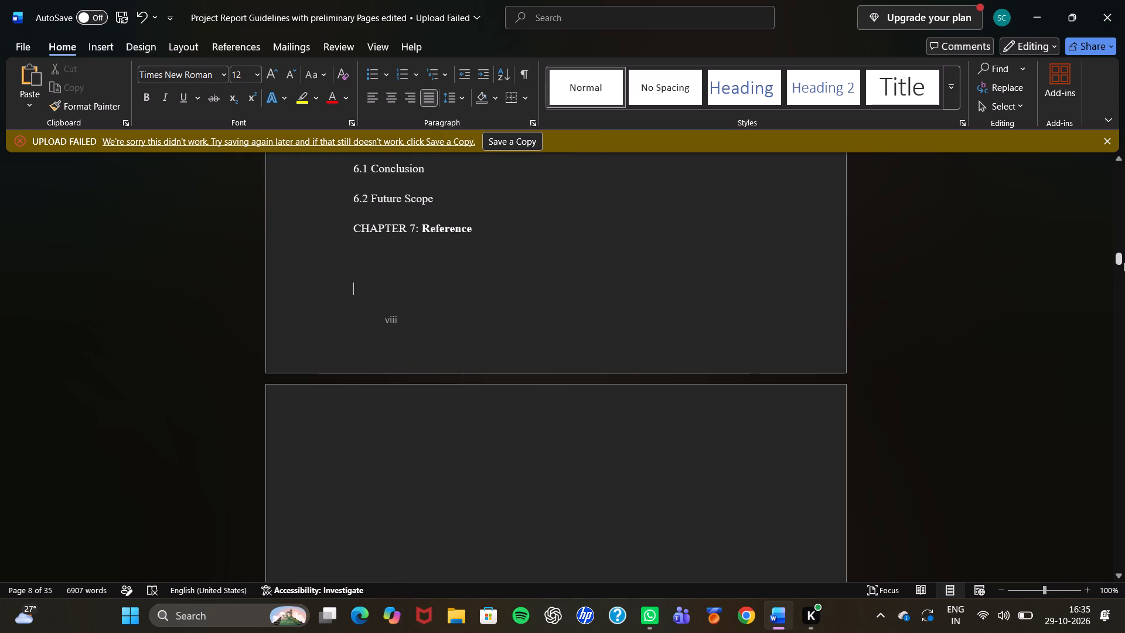
pyautogui.click(1120, 261)
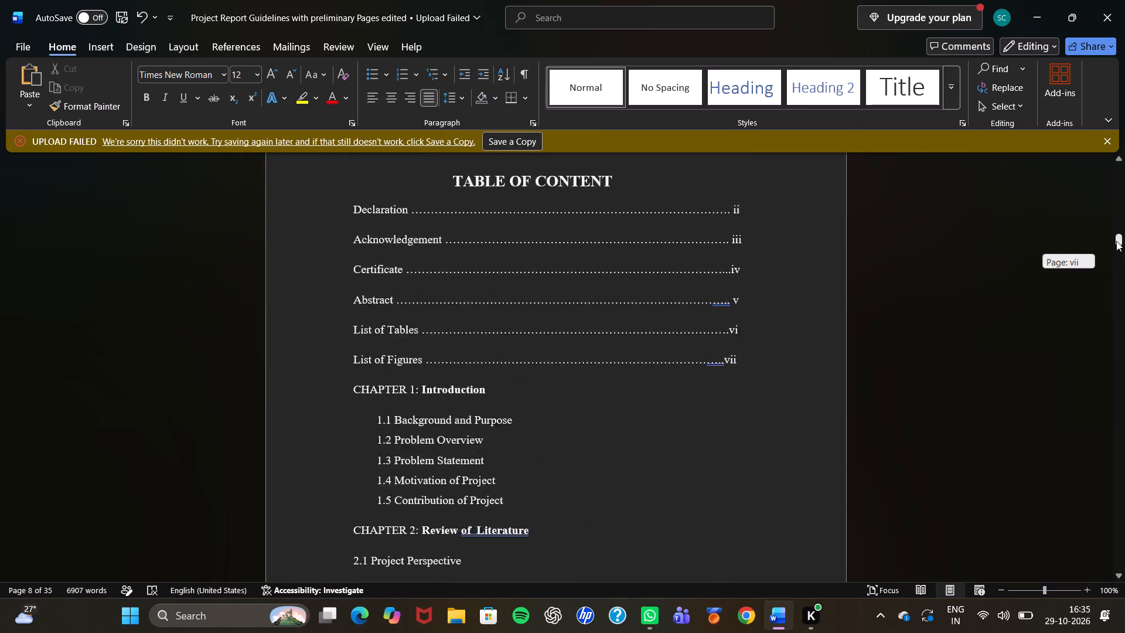
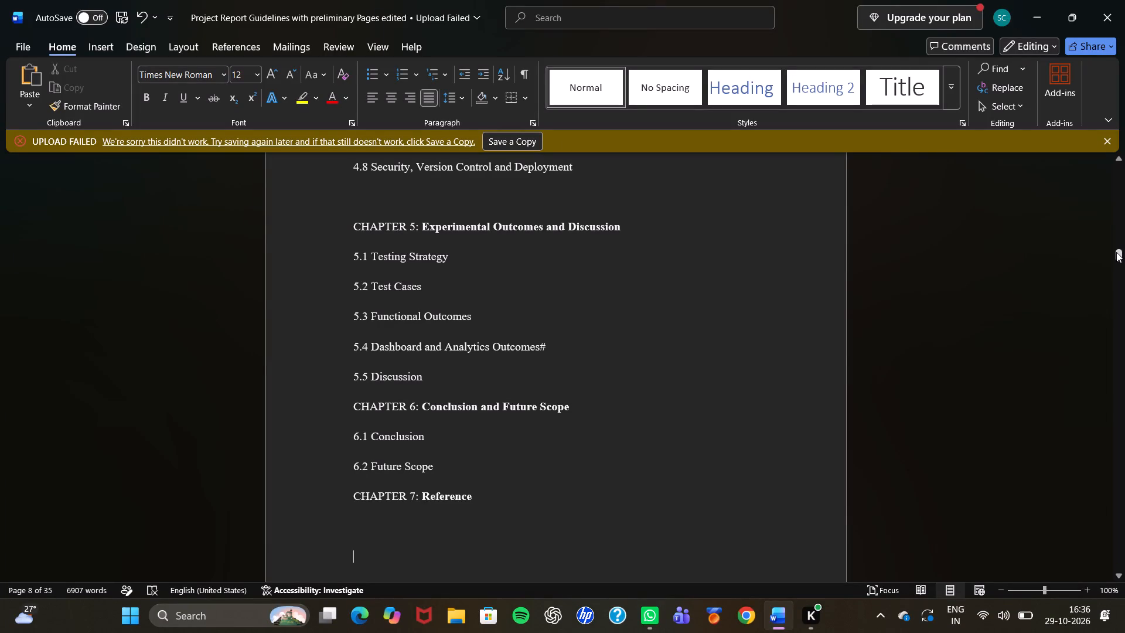
# Check the report's layout through to its last page, and again from the title page to the start of Chapter 3.
pyautogui.moveTo(1116, 252); pyautogui.dragTo(1111, 264)
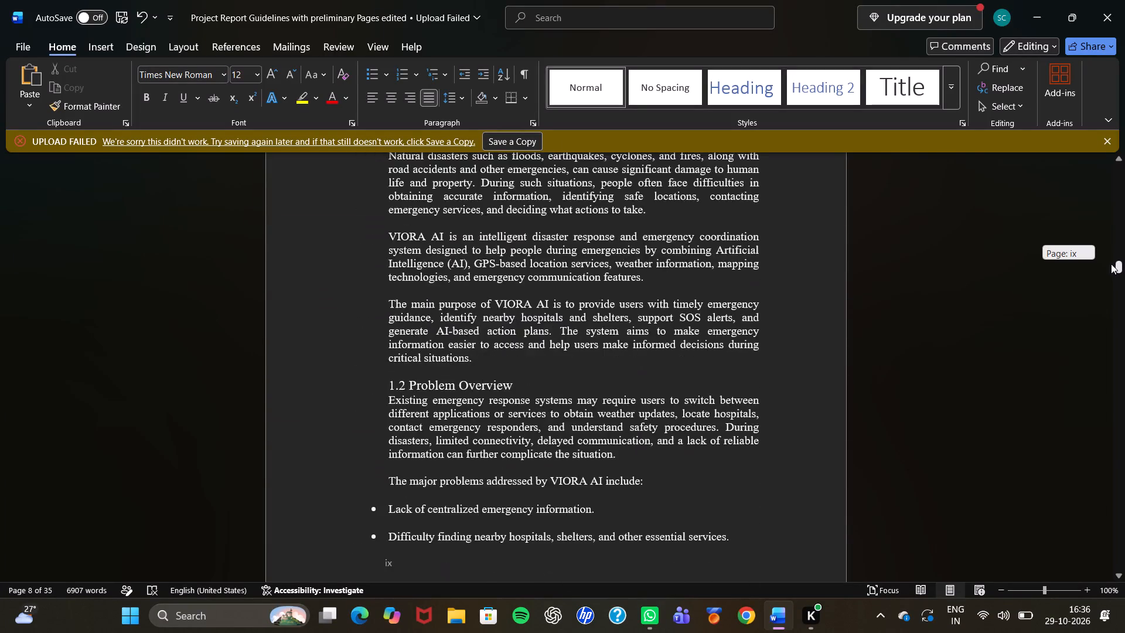
pyautogui.moveTo(1111, 264); pyautogui.dragTo(1104, 290)
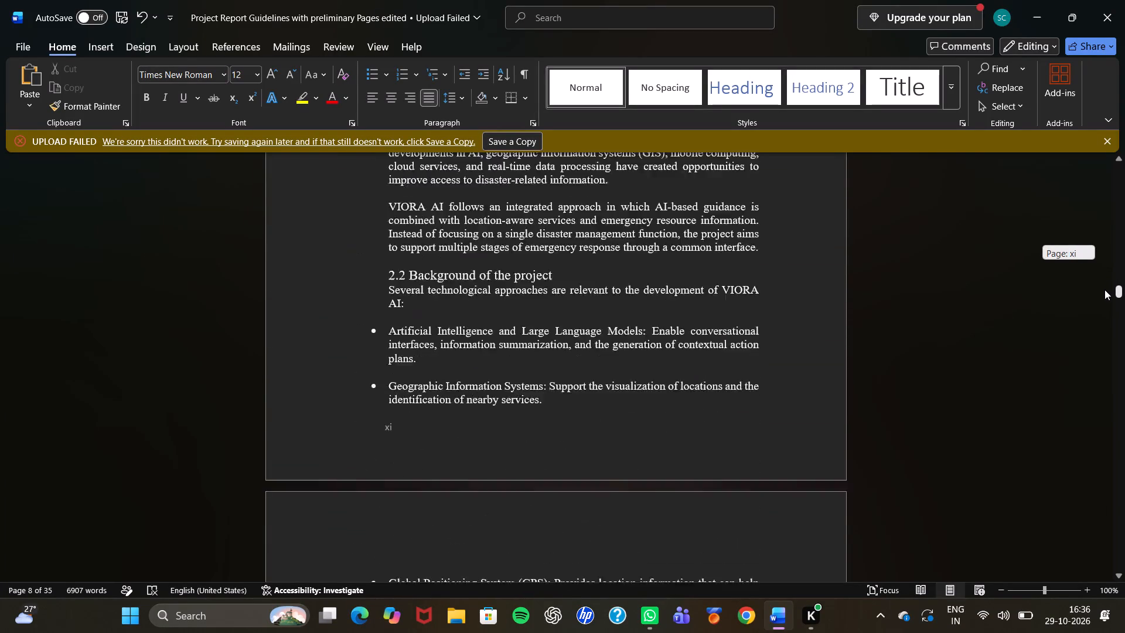
pyautogui.moveTo(1104, 290); pyautogui.dragTo(1093, 437)
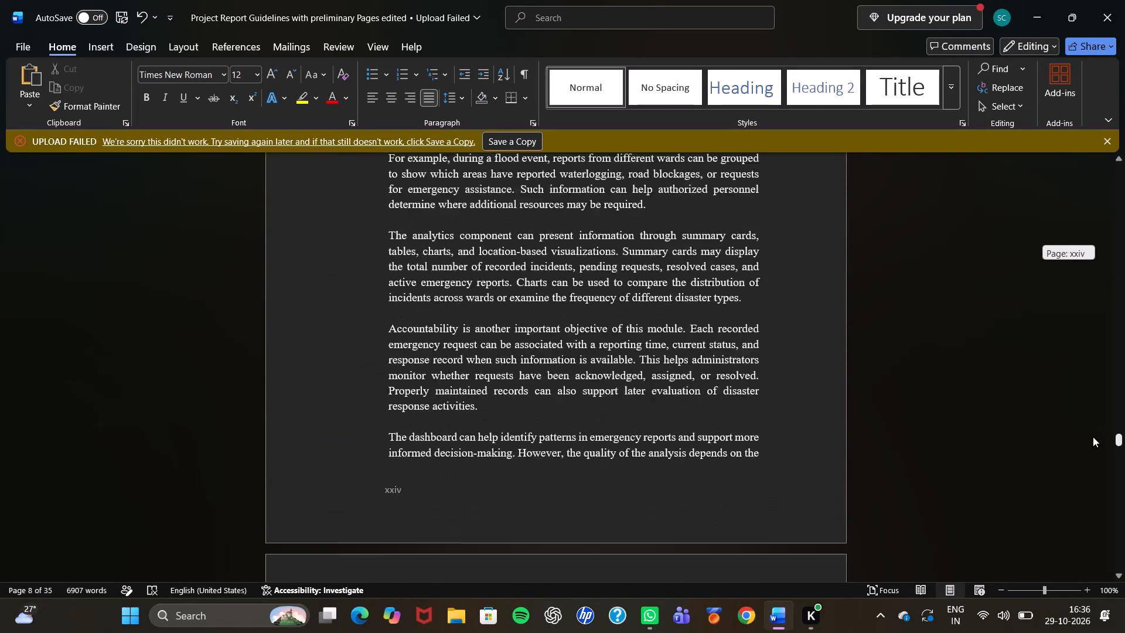
pyautogui.moveTo(1093, 437); pyautogui.dragTo(1089, 605)
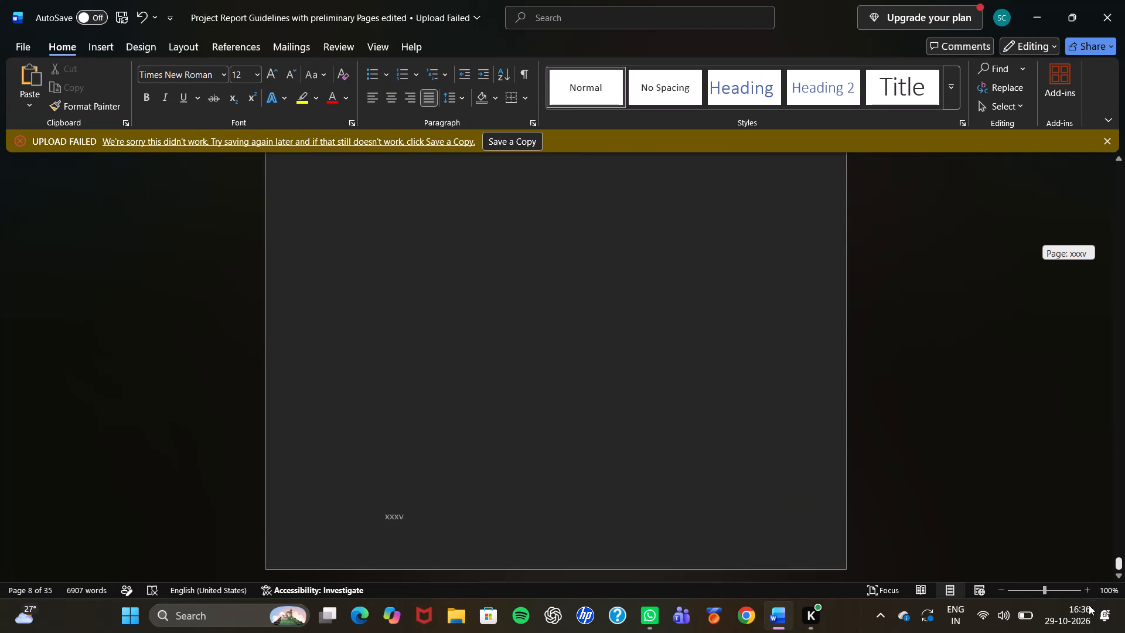
pyautogui.moveTo(1089, 605); pyautogui.dragTo(963, 260)
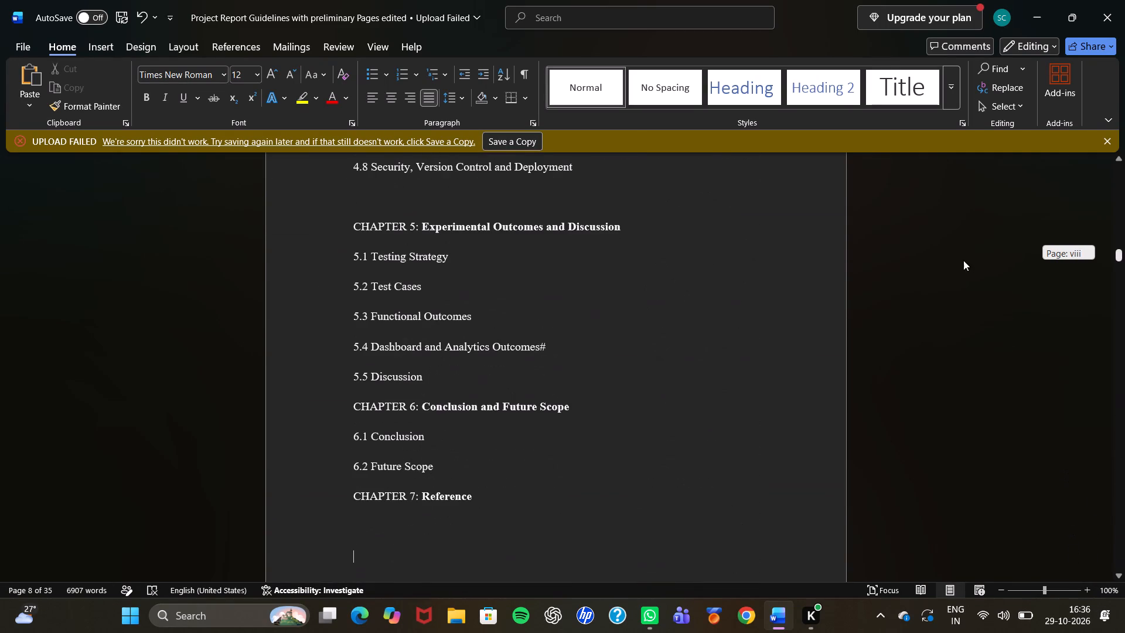
pyautogui.moveTo(963, 260); pyautogui.dragTo(942, 216)
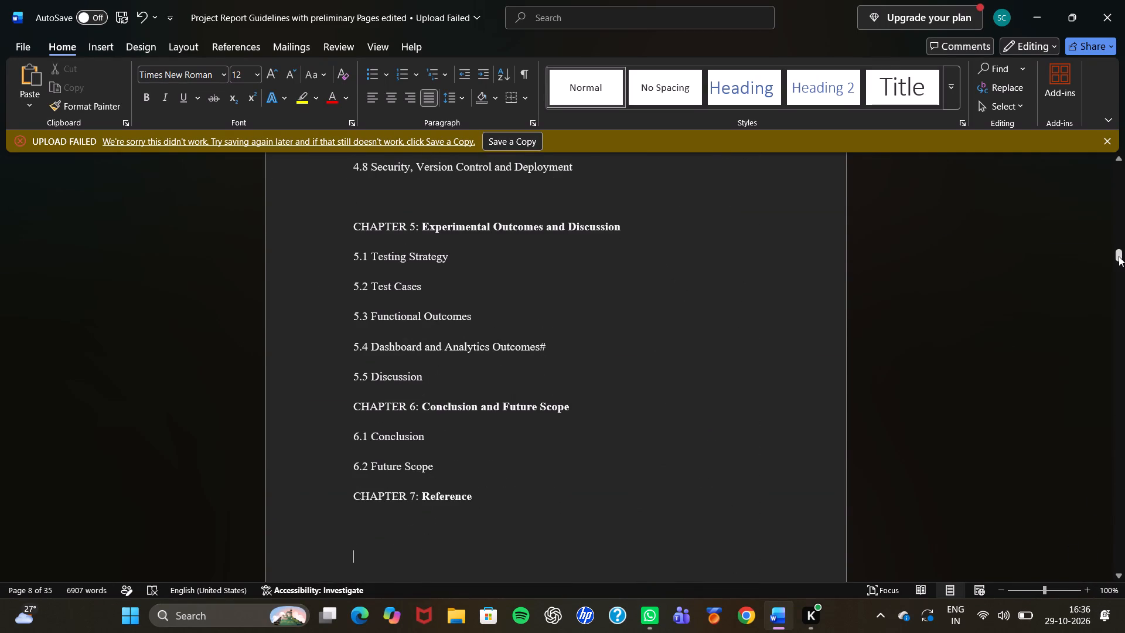
pyautogui.moveTo(1119, 256); pyautogui.dragTo(1104, 199)
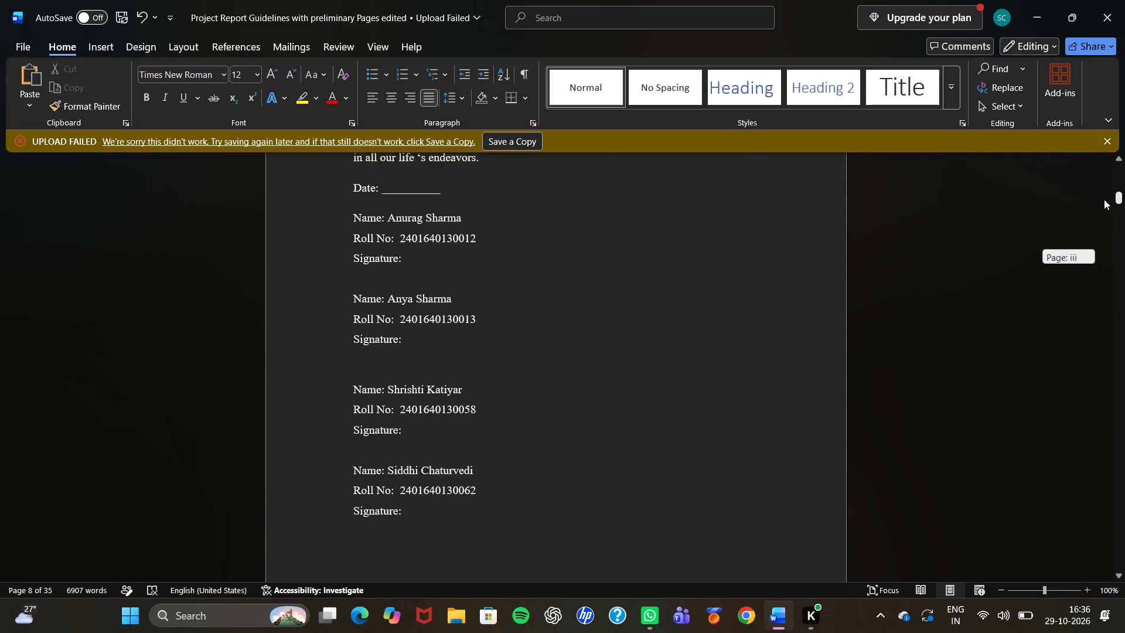
pyautogui.moveTo(1104, 199); pyautogui.dragTo(1031, 0)
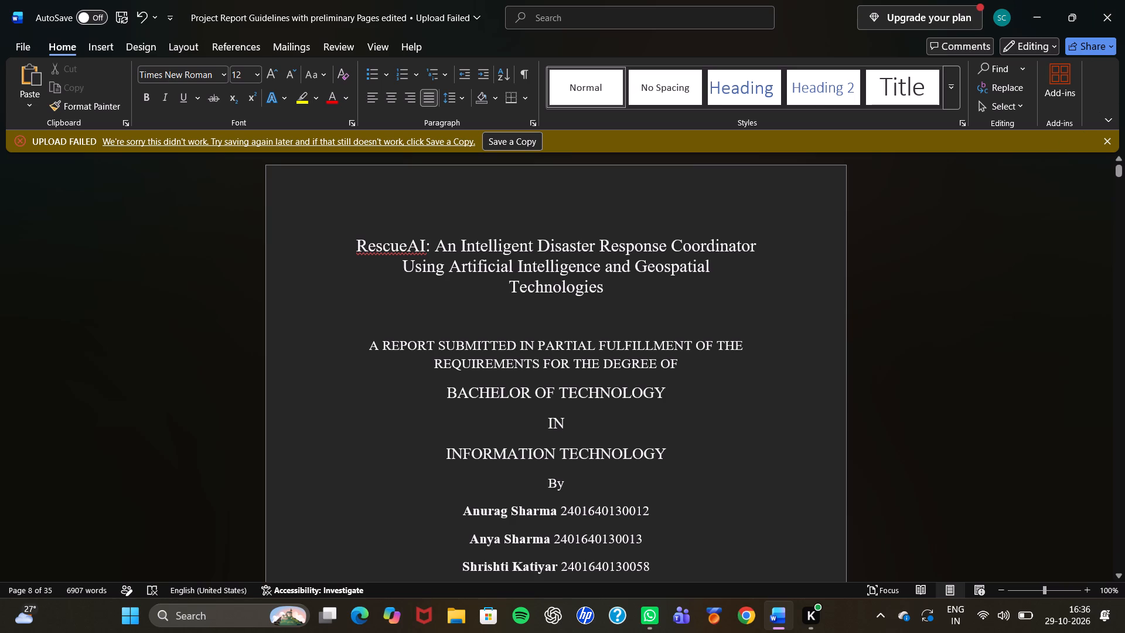
pyautogui.click(1120, 171)
pyautogui.moveTo(1115, 171); pyautogui.dragTo(1115, 172)
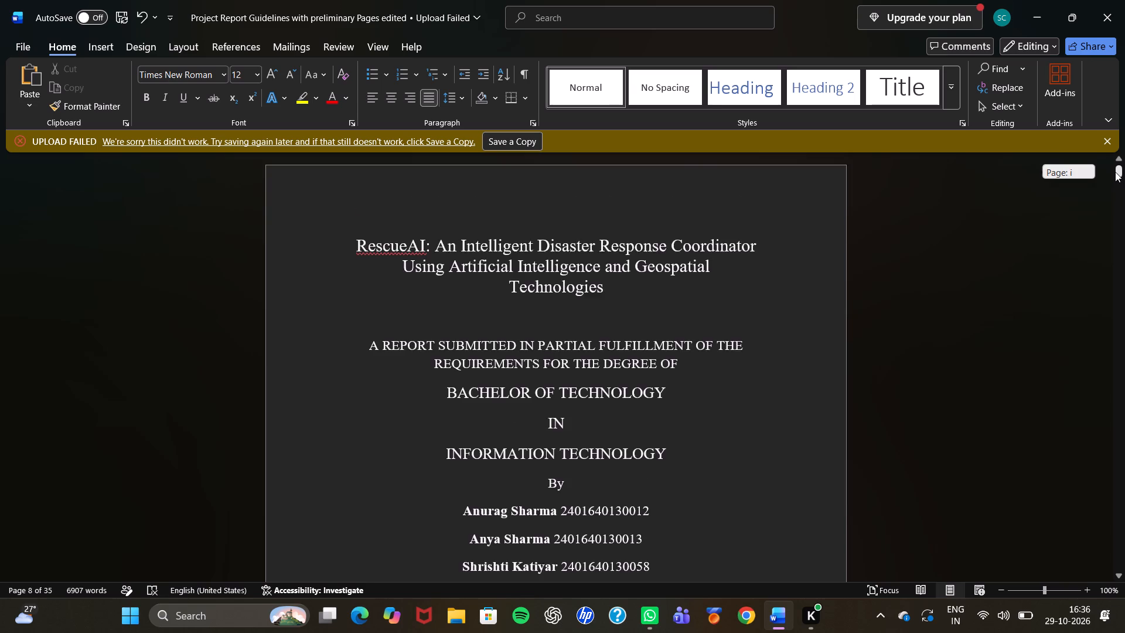
pyautogui.moveTo(1115, 172); pyautogui.dragTo(1111, 192)
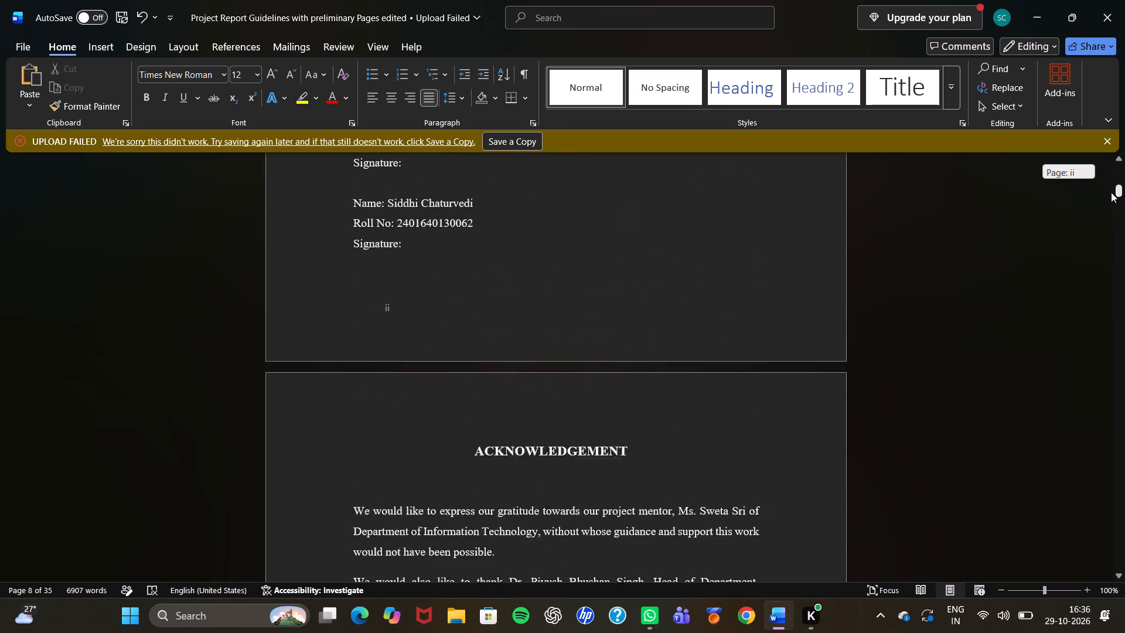
pyautogui.moveTo(1111, 192); pyautogui.dragTo(1110, 206)
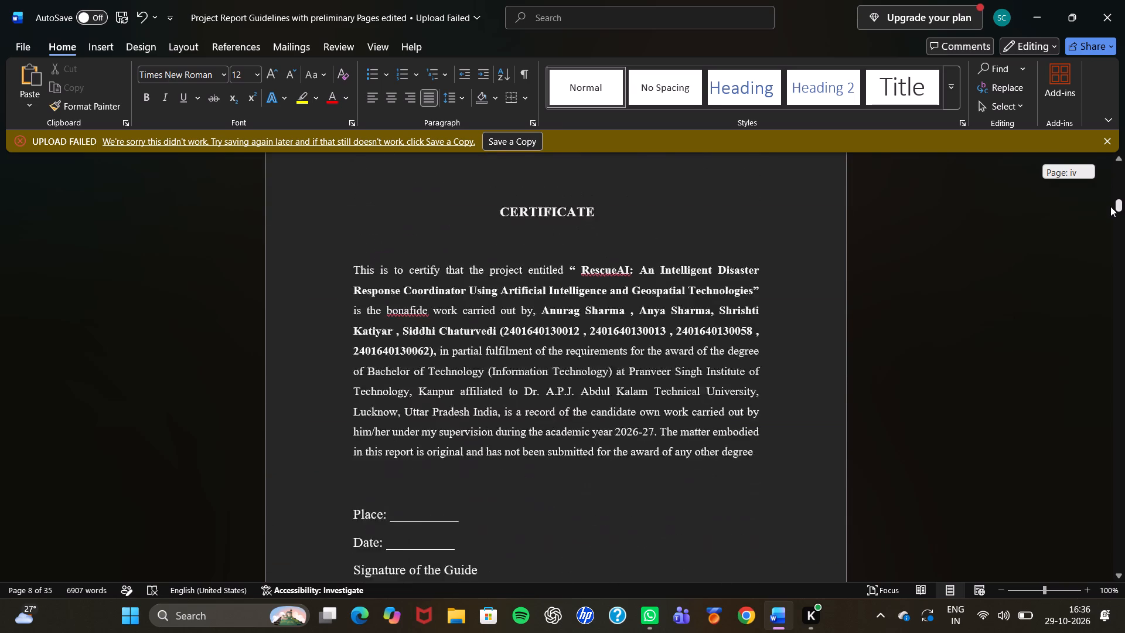
pyautogui.moveTo(1110, 206); pyautogui.dragTo(1109, 227)
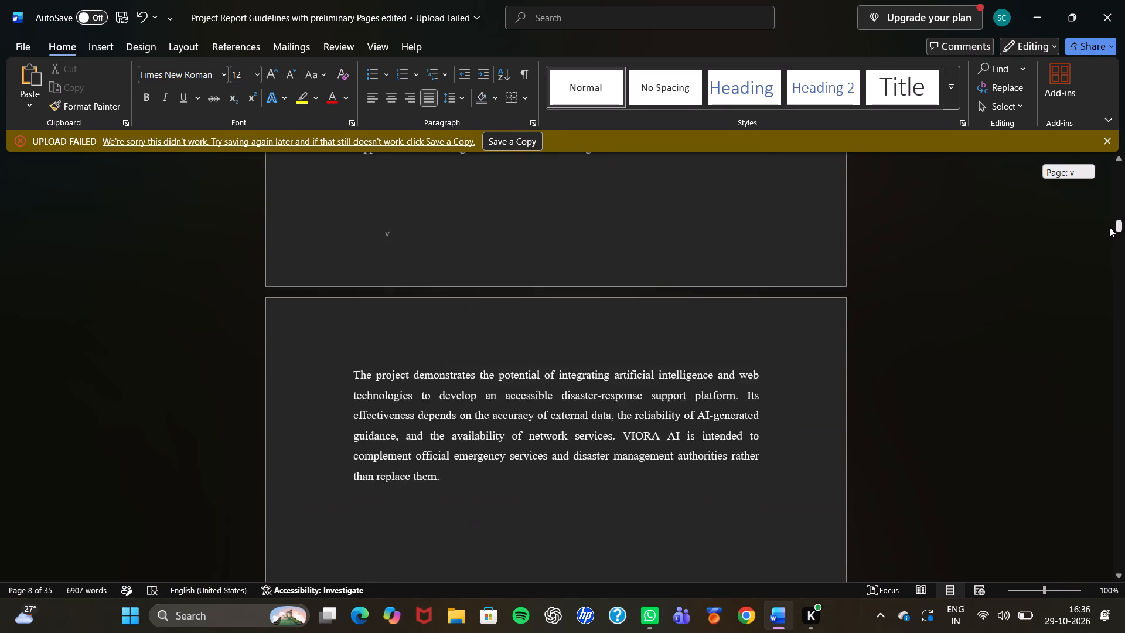
pyautogui.moveTo(1109, 227); pyautogui.dragTo(1110, 243)
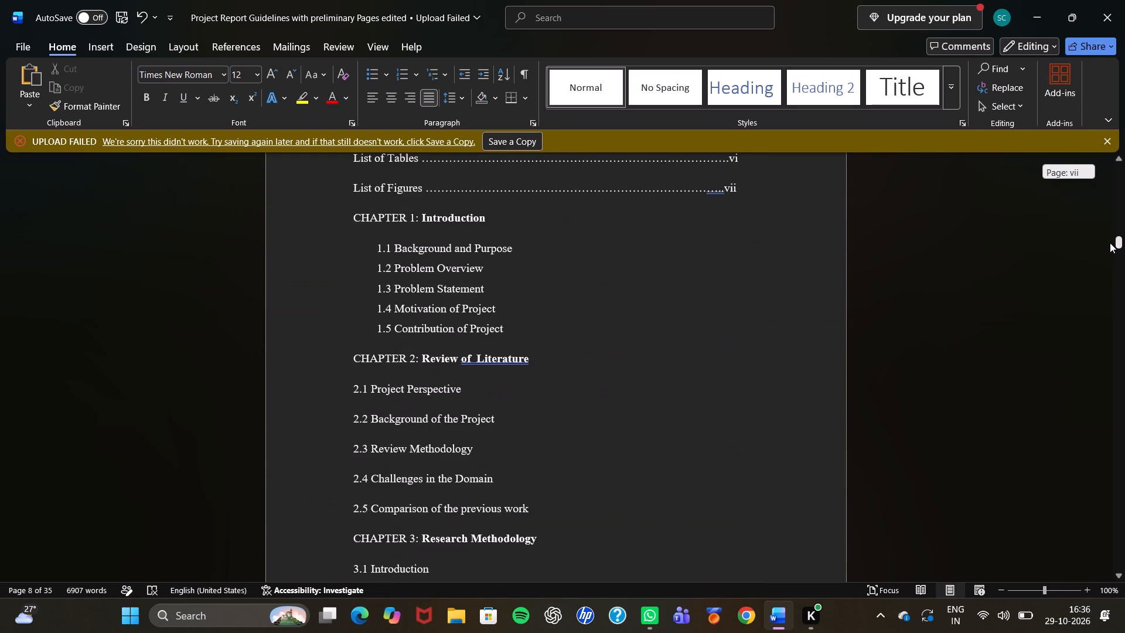
pyautogui.moveTo(1110, 243); pyautogui.dragTo(1110, 309)
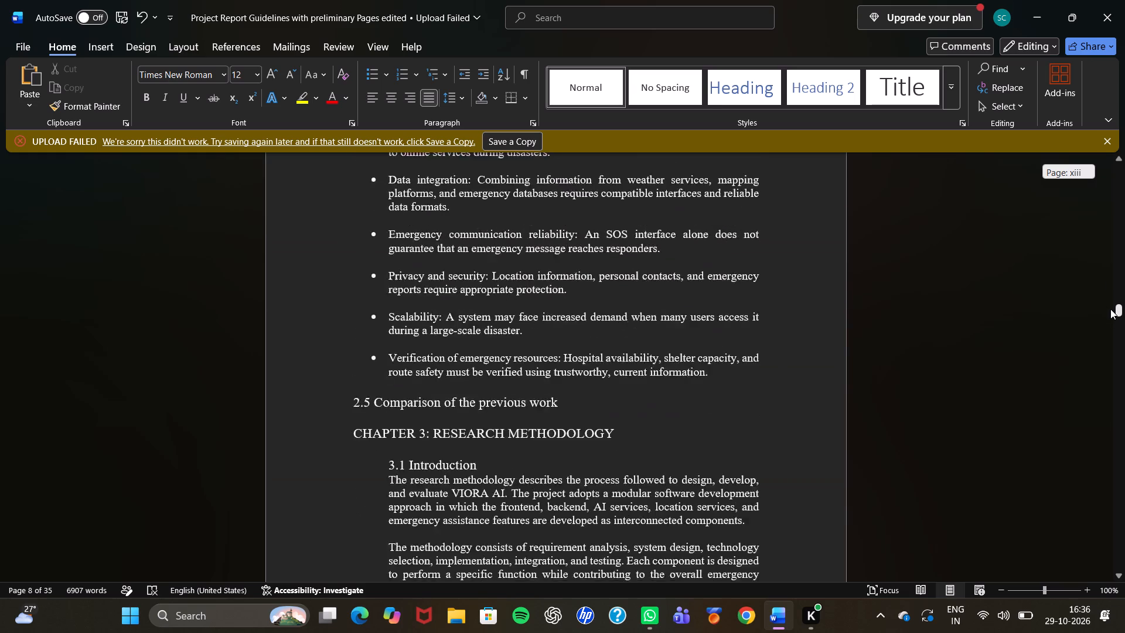
# Make the 1.1 Background and Purpose heading bold and insert one unnumbered blank line below it.
pyautogui.moveTo(1110, 309); pyautogui.dragTo(1108, 281)
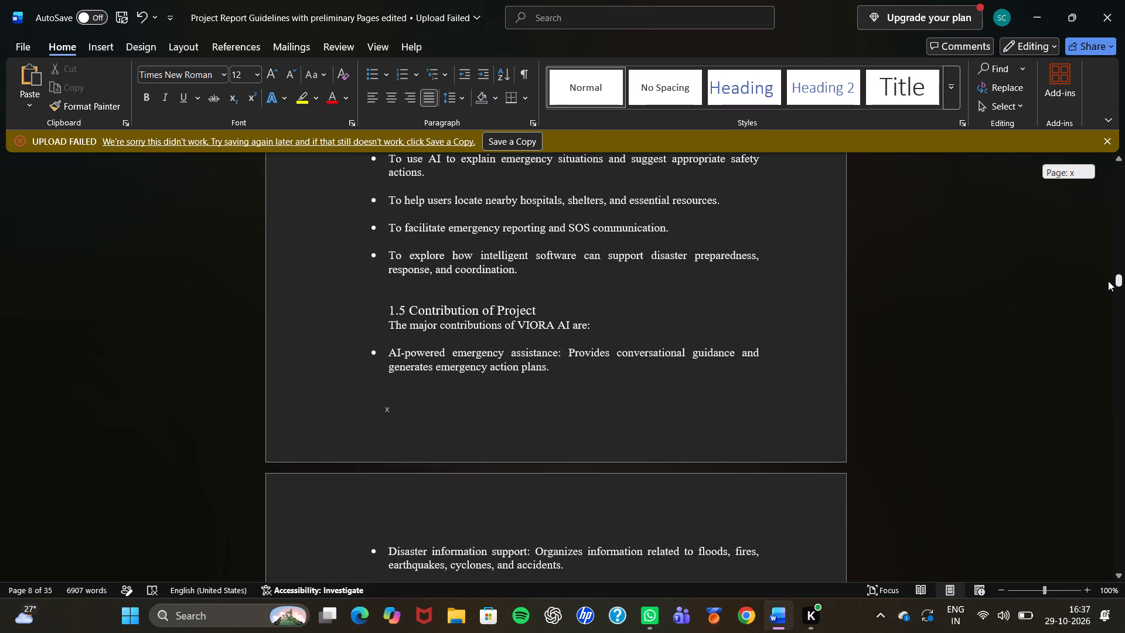
pyautogui.moveTo(1108, 281); pyautogui.dragTo(1106, 270)
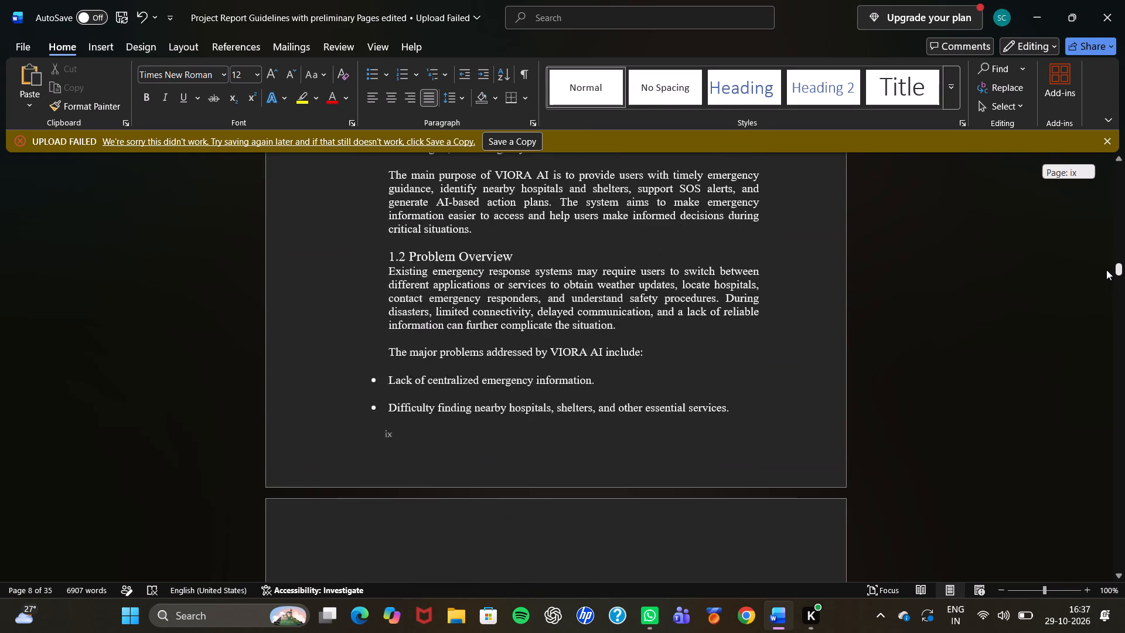
pyautogui.moveTo(1106, 270); pyautogui.dragTo(1104, 264)
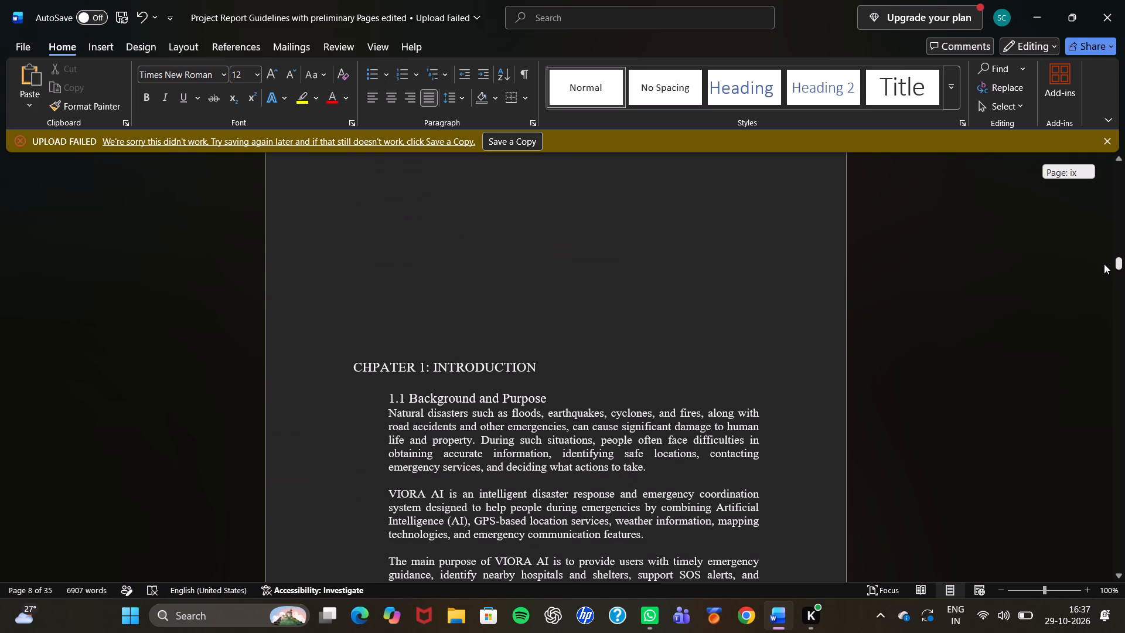
pyautogui.moveTo(1104, 264); pyautogui.dragTo(1103, 265)
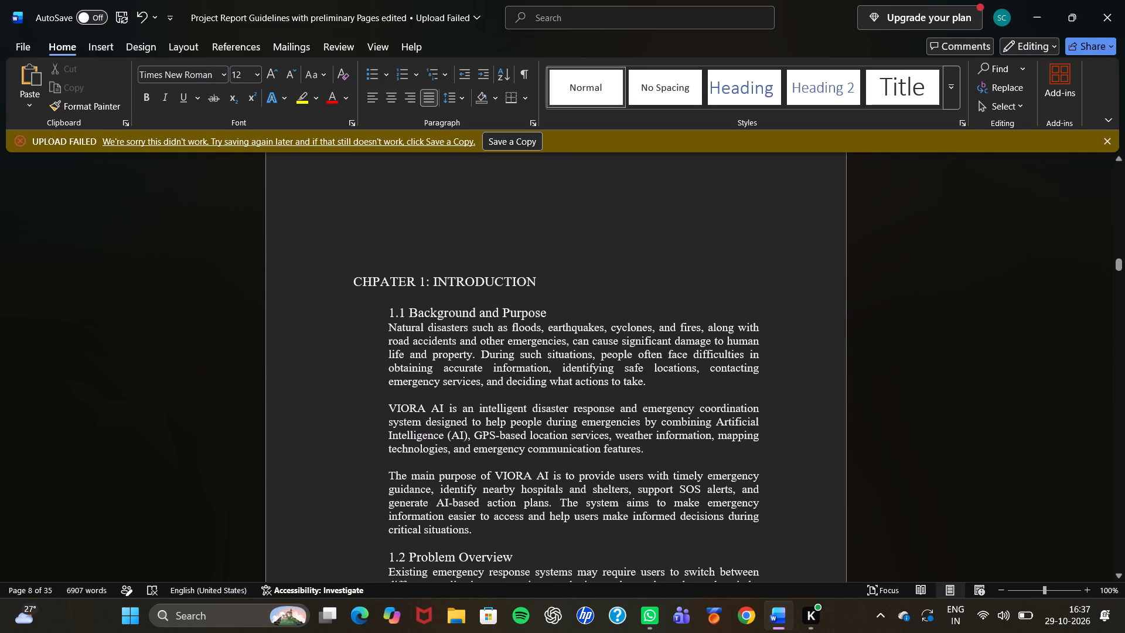
pyautogui.moveTo(546, 313); pyautogui.dragTo(465, 307)
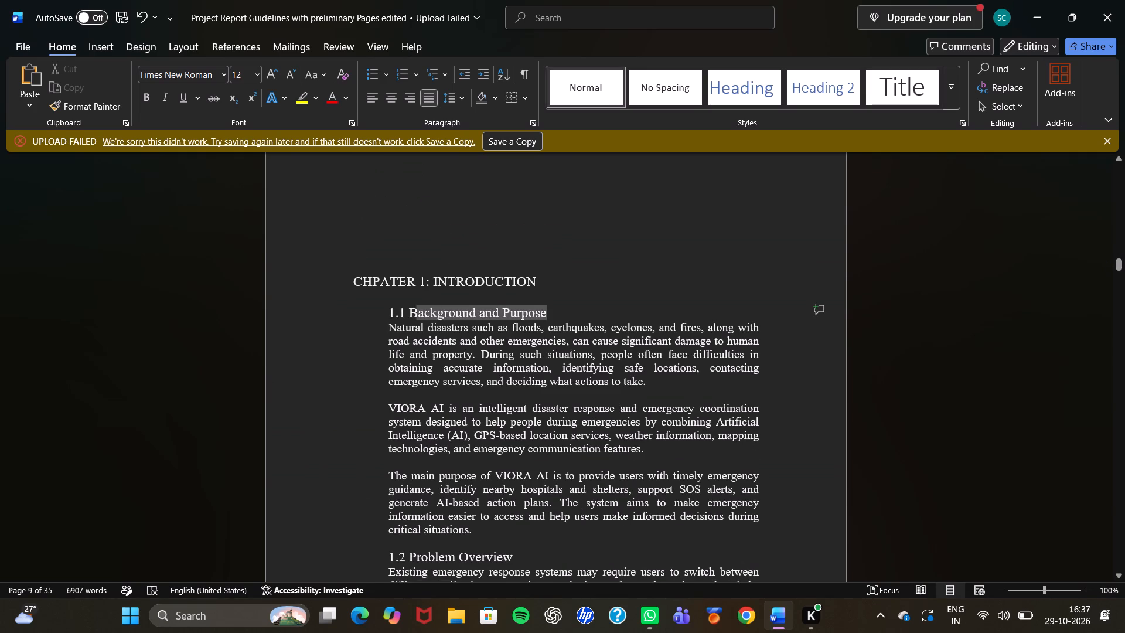
pyautogui.moveTo(465, 307); pyautogui.dragTo(385, 307)
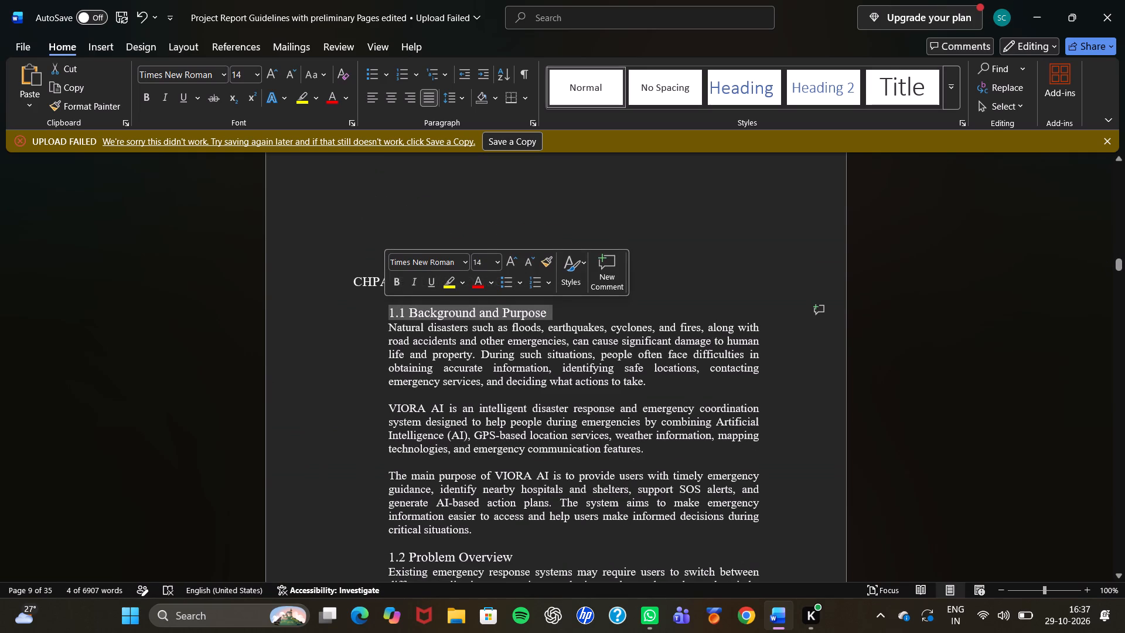
pyautogui.click(391, 278)
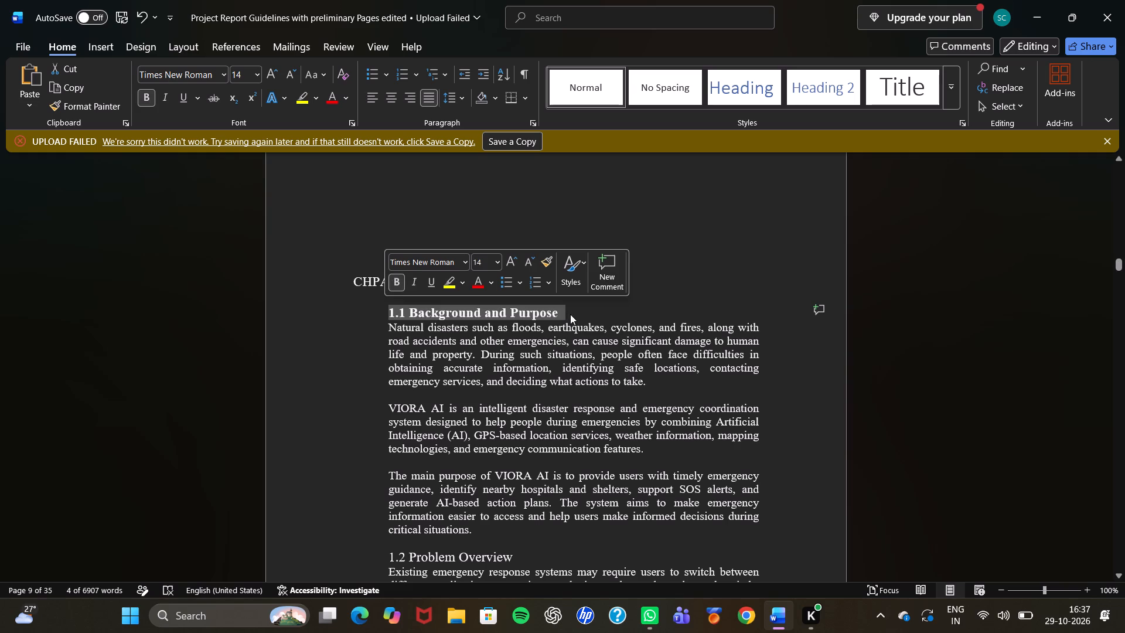
pyautogui.click(567, 309)
pyautogui.press('Return')
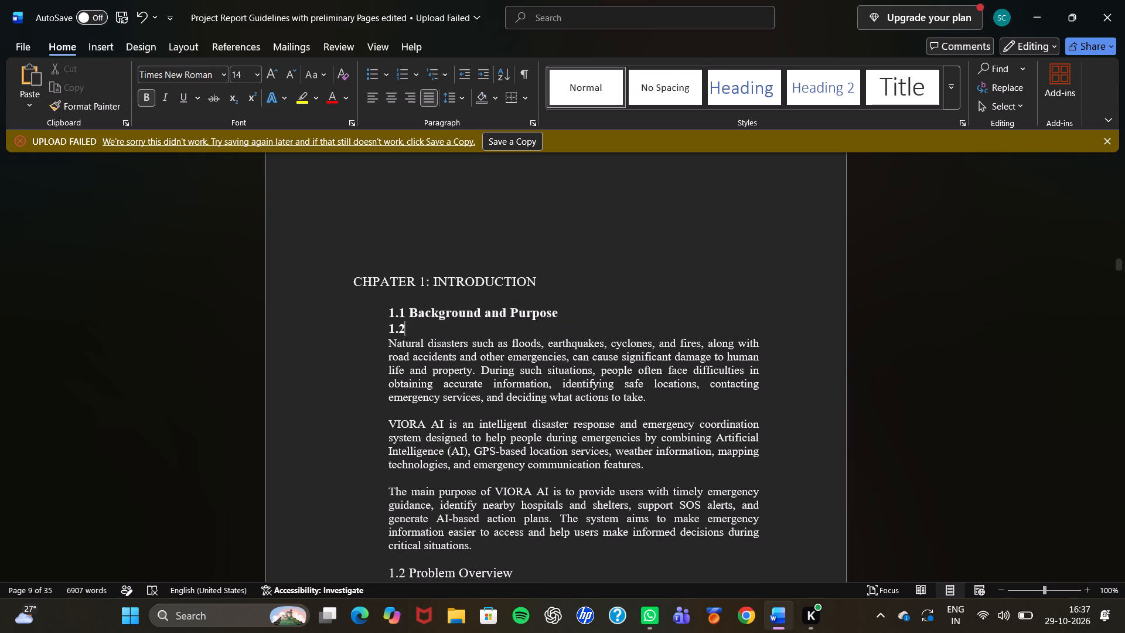
pyautogui.press('BackSpace')
pyautogui.press('BackSpace')
# Set 1.5 line spacing for the three body paragraphs of section 1.1 Background and Purpose.
pyautogui.moveTo(384, 341); pyautogui.dragTo(538, 533)
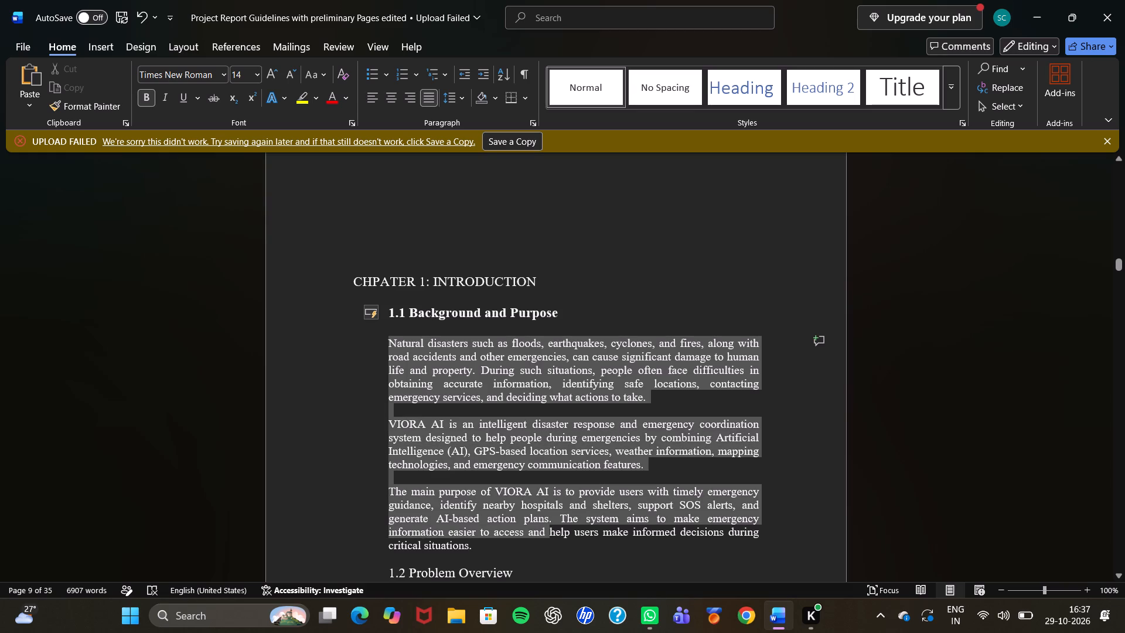
pyautogui.moveTo(538, 533); pyautogui.dragTo(527, 547)
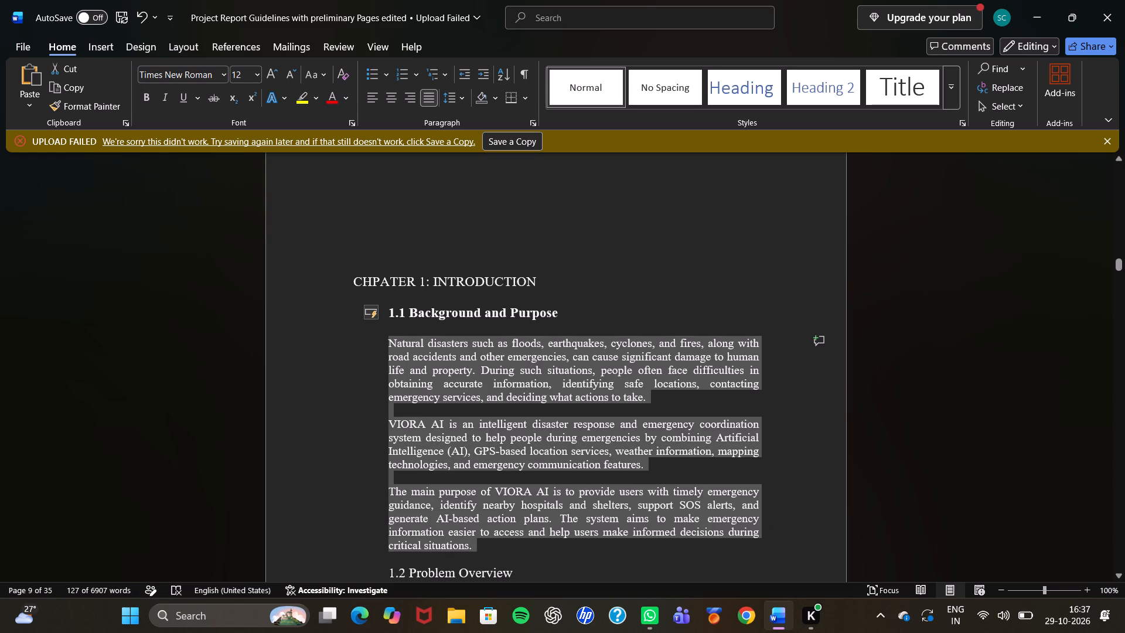
pyautogui.click(462, 94)
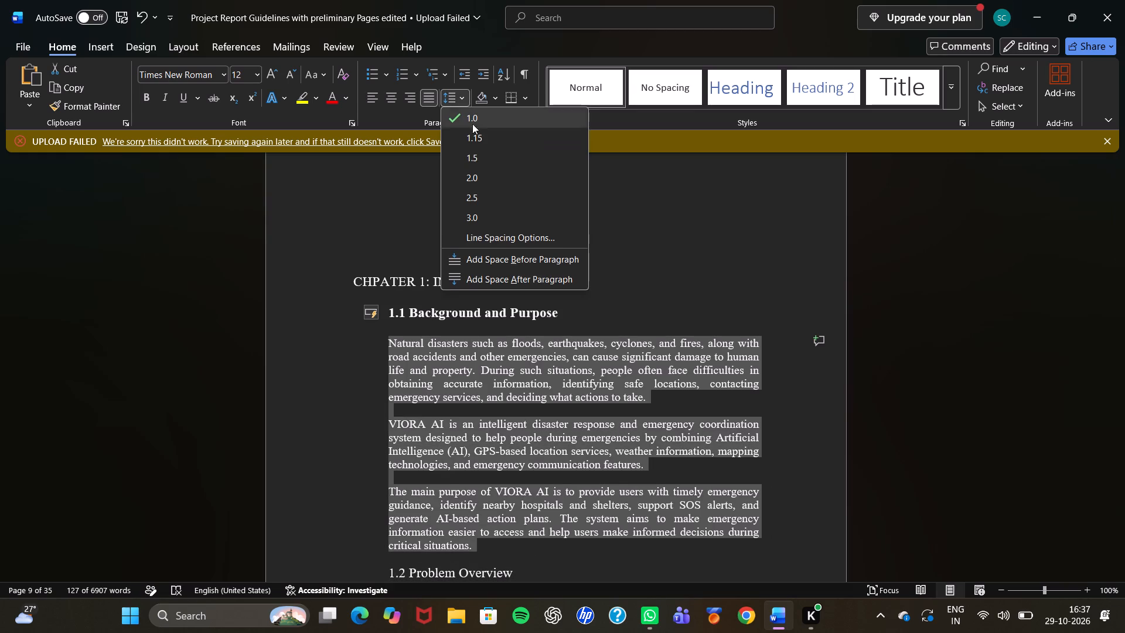
pyautogui.click(478, 158)
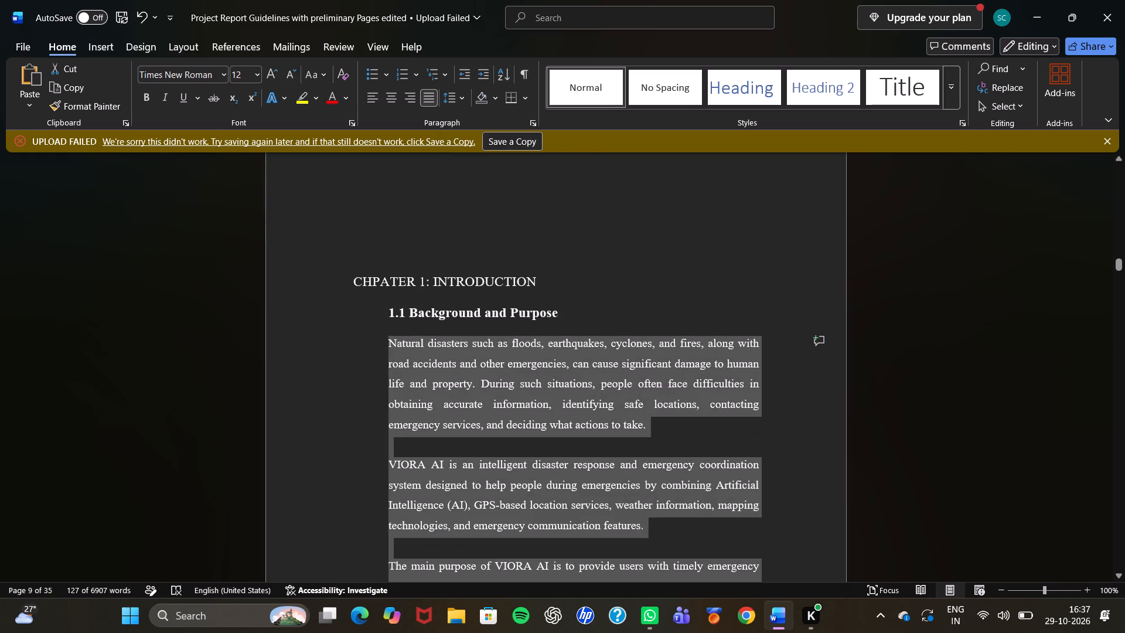
pyautogui.click(316, 355)
pyautogui.click(674, 252)
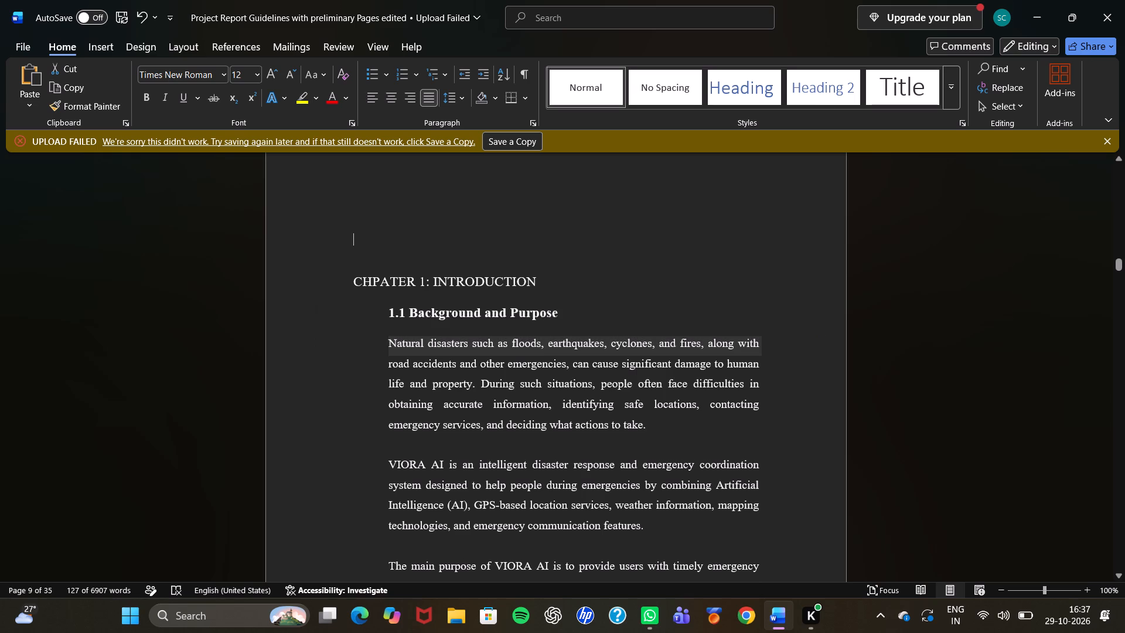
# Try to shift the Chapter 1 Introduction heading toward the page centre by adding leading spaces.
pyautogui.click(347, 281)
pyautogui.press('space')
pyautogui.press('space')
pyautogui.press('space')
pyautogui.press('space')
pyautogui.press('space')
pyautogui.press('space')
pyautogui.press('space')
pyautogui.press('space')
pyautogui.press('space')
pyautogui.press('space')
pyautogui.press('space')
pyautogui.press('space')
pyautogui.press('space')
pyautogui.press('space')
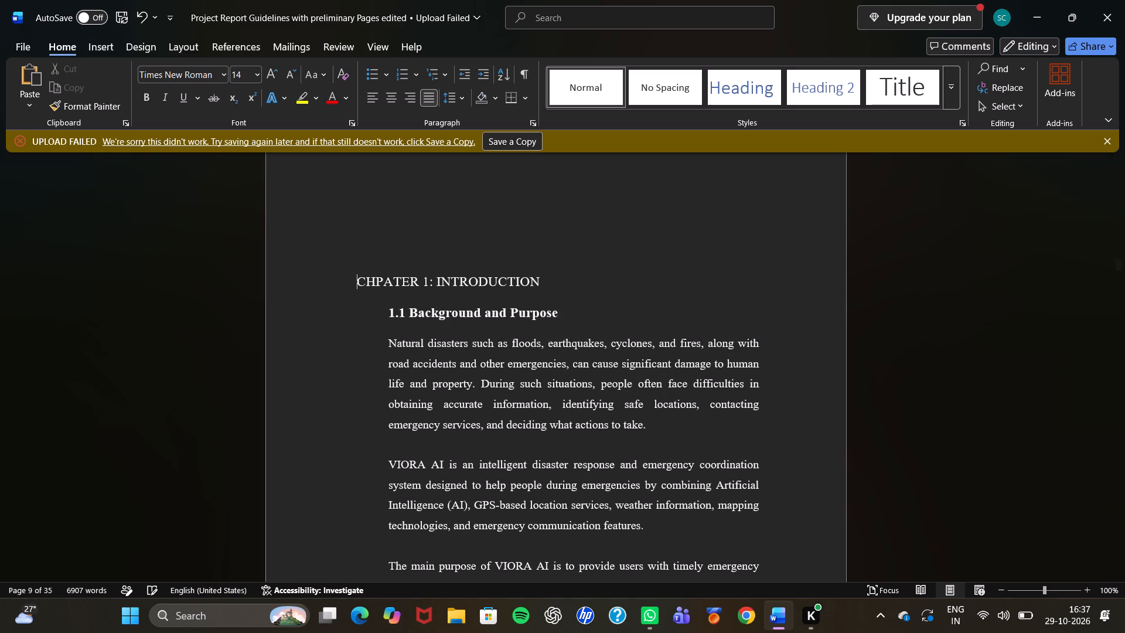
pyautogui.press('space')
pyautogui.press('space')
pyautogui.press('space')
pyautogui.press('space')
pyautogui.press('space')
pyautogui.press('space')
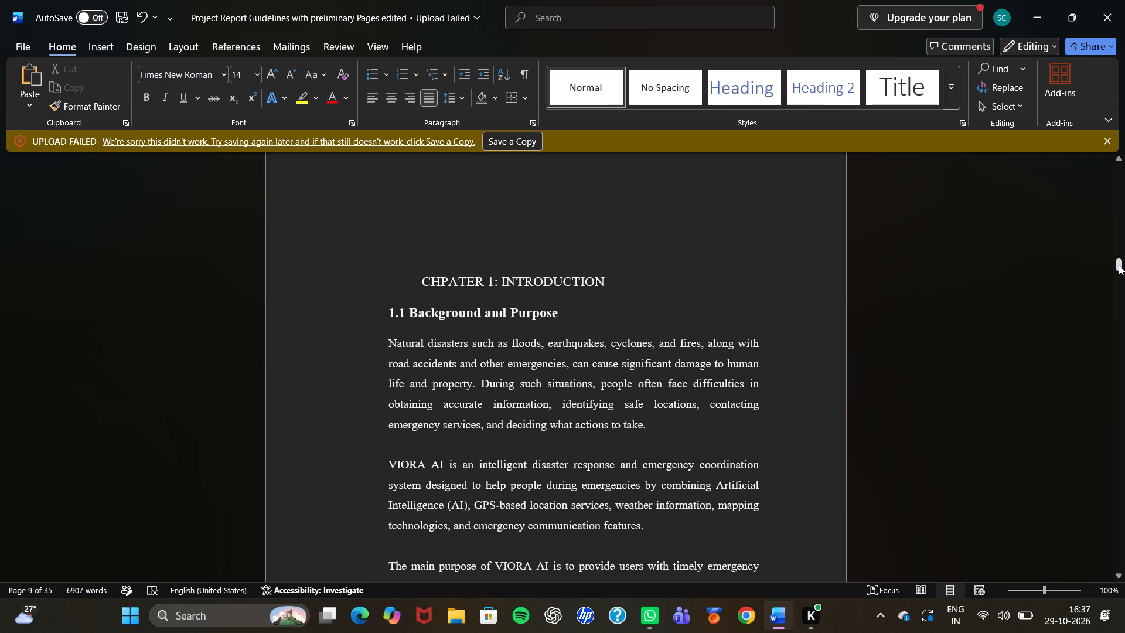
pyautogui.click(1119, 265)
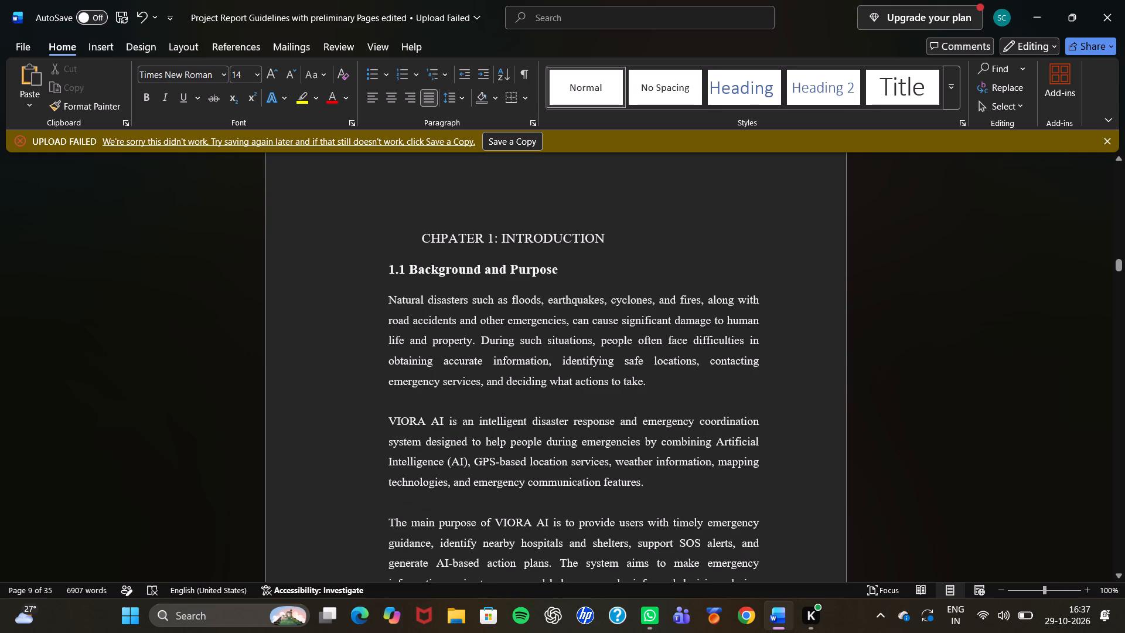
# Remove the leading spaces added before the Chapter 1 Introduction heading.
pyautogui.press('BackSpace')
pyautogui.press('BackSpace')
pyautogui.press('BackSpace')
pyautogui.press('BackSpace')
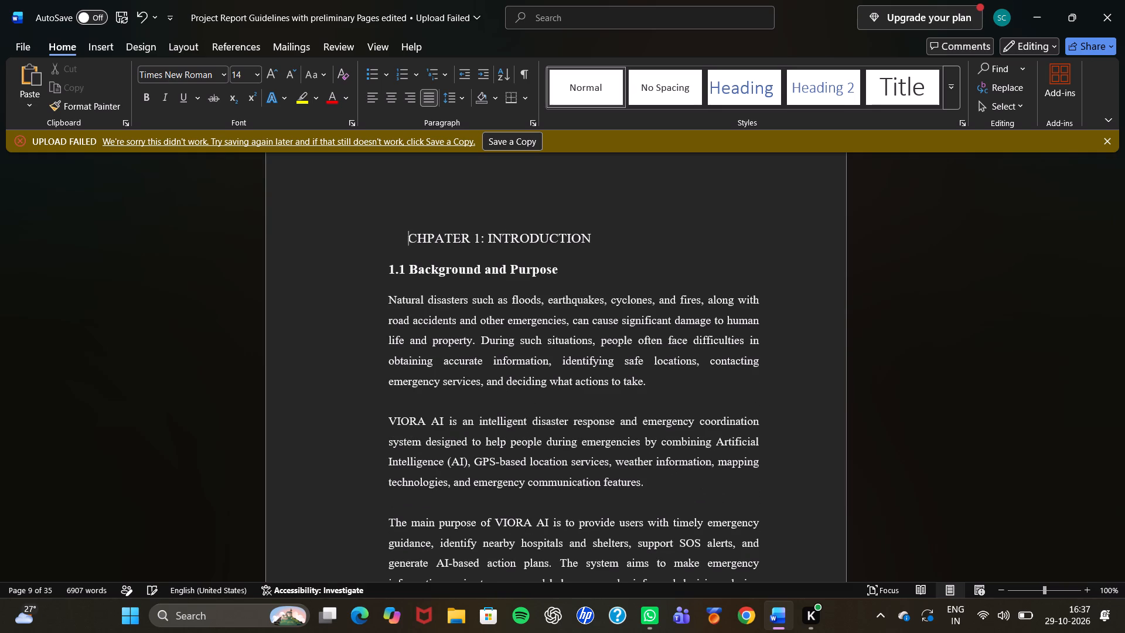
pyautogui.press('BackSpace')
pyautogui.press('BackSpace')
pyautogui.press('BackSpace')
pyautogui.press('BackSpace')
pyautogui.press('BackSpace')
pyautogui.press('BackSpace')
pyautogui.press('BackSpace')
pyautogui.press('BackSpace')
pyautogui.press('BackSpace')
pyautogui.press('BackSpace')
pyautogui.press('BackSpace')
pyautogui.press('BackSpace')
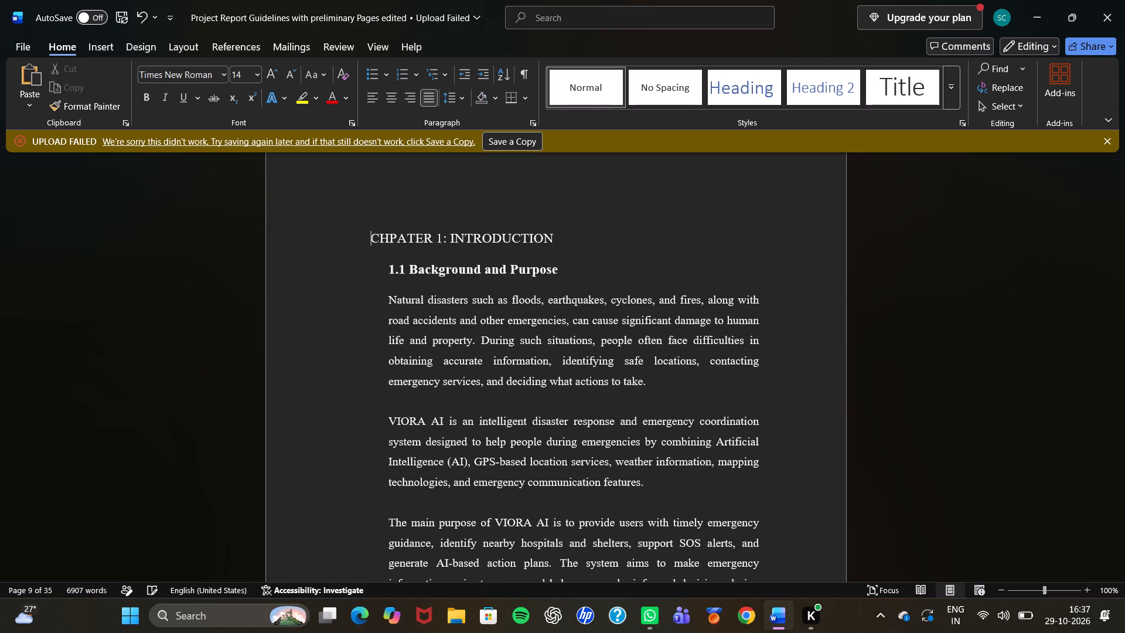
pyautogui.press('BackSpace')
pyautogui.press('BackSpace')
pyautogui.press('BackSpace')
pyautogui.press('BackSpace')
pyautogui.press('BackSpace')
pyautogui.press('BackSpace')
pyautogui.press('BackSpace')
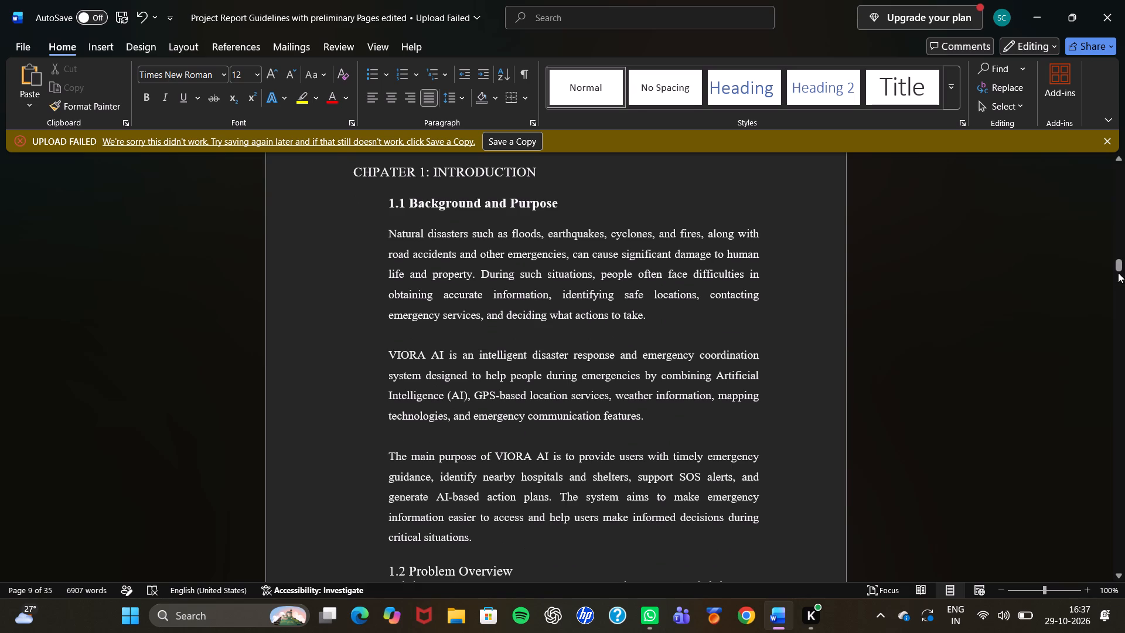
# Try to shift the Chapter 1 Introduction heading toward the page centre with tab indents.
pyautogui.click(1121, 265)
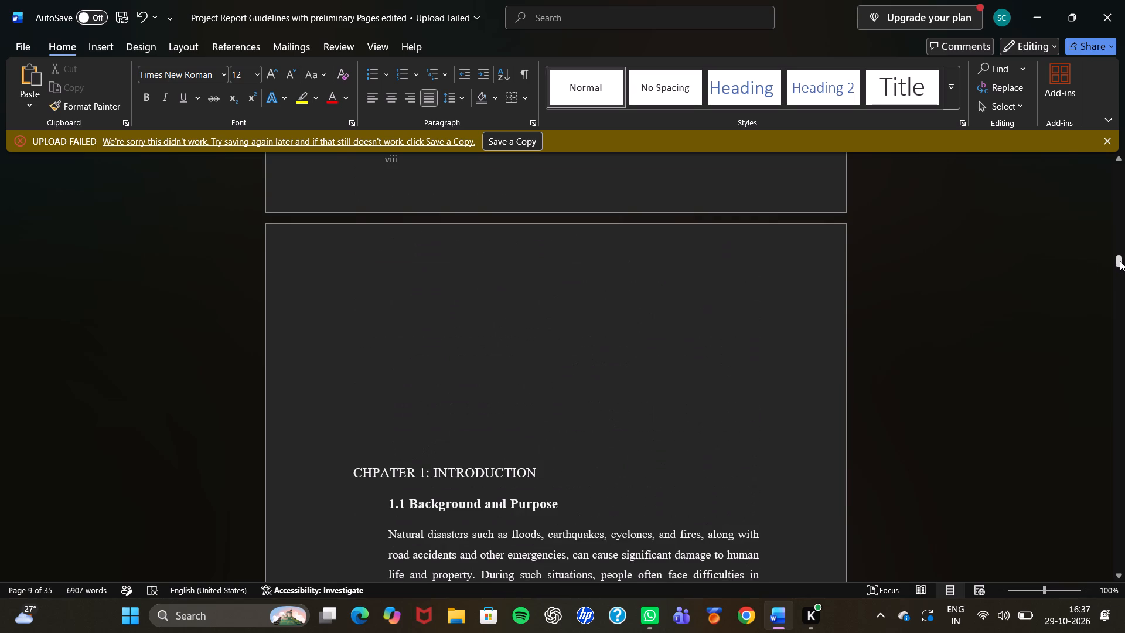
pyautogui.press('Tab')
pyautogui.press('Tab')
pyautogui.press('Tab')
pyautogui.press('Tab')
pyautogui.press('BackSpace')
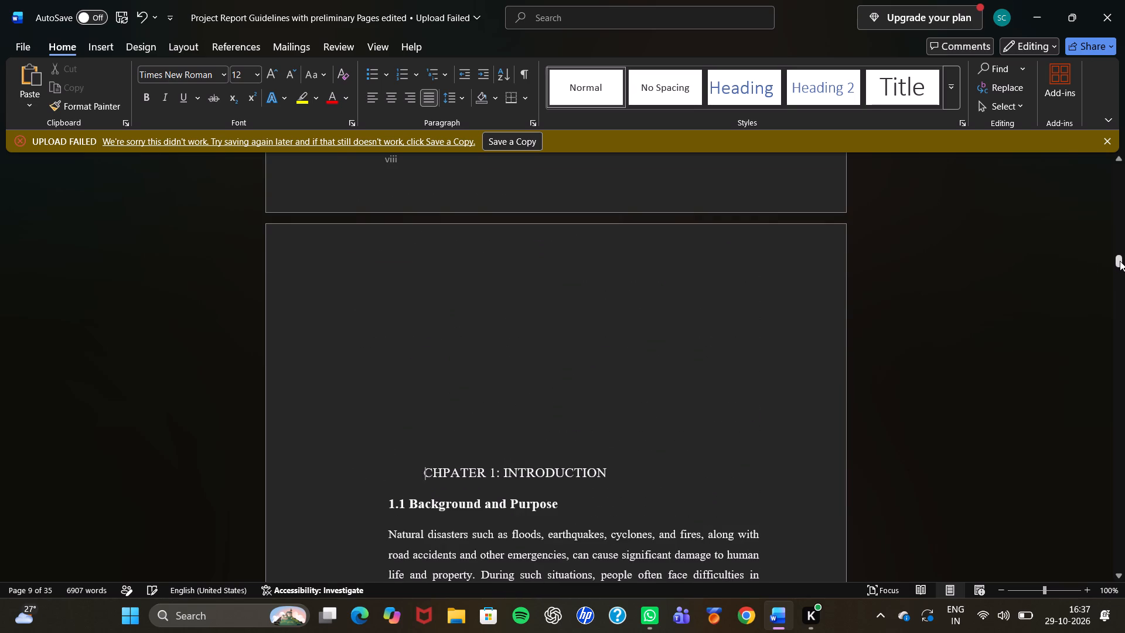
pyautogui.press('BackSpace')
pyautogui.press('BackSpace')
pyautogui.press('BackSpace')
# Remove the blank lines above the Chapter 1 Introduction heading, keeping it as the first line of its page.
pyautogui.press('BackSpace')
pyautogui.press('BackSpace')
pyautogui.press('BackSpace')
pyautogui.press('BackSpace')
pyautogui.press('BackSpace')
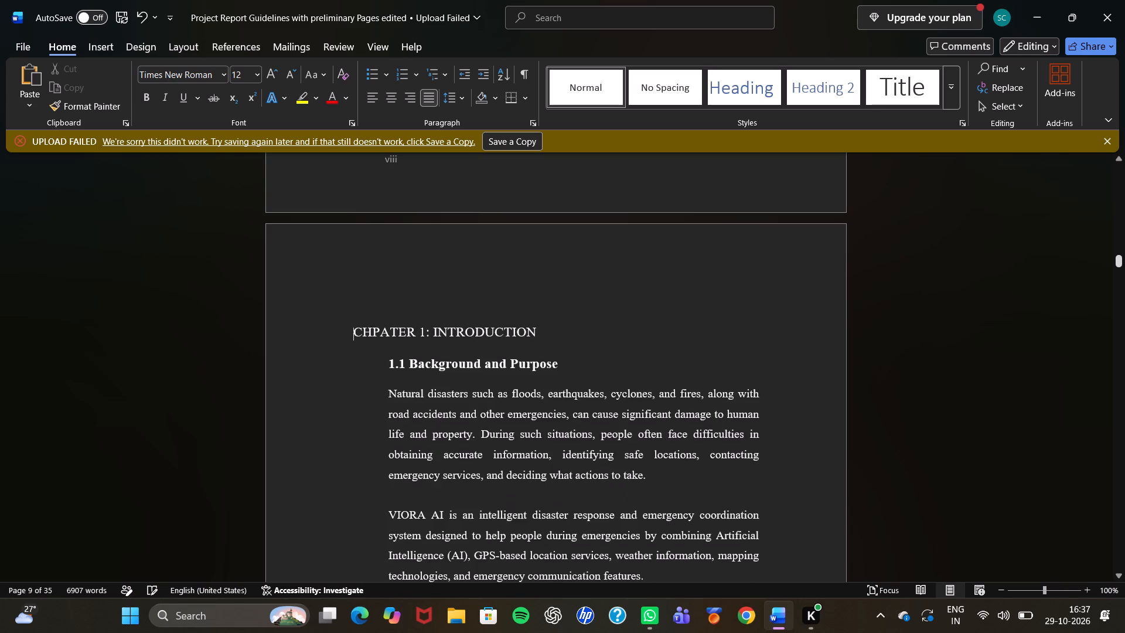
pyautogui.press('BackSpace')
pyautogui.press('BackSpace')
pyautogui.press('Return')
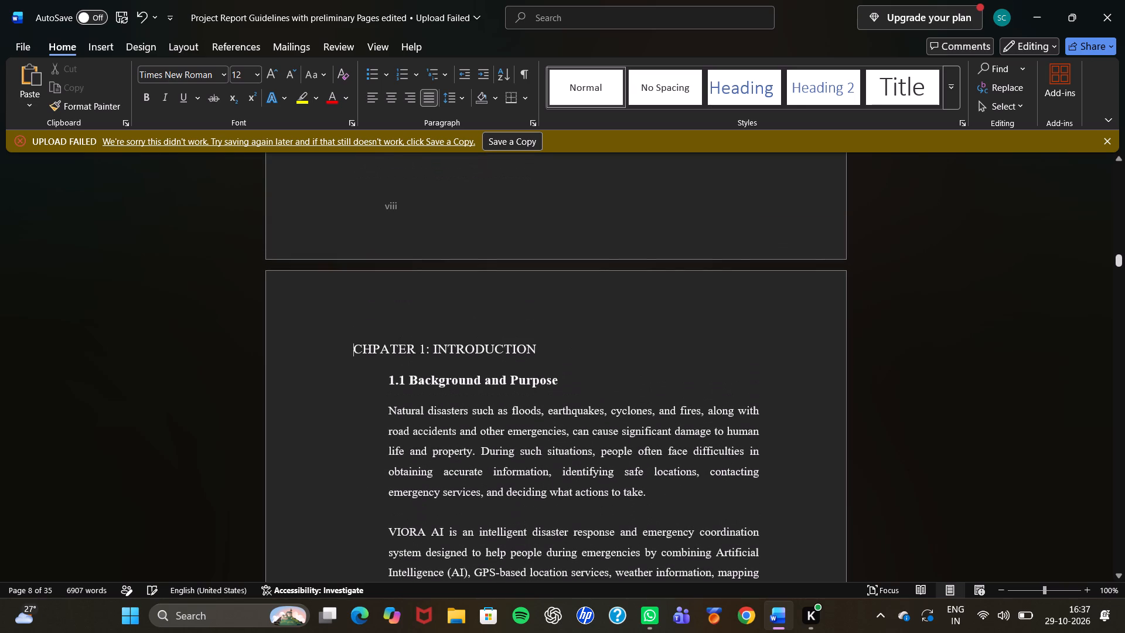
# Shift the Chapter 1 Introduction heading toward the page centre with ten leading spaces followed by three tabs.
pyautogui.press('space')
pyautogui.press('space')
pyautogui.press('space')
pyautogui.press('space')
pyautogui.press('space')
pyautogui.press('space')
pyautogui.press('space')
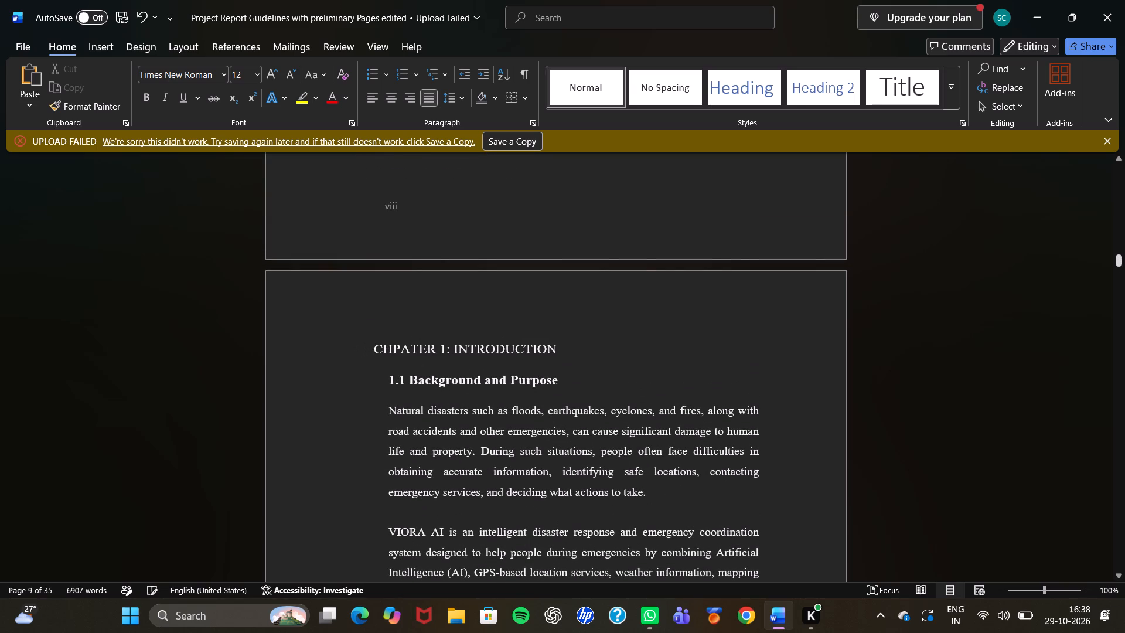
pyautogui.press('space')
pyautogui.press('space')
pyautogui.press('space')
pyautogui.press('Tab')
pyautogui.press('Tab')
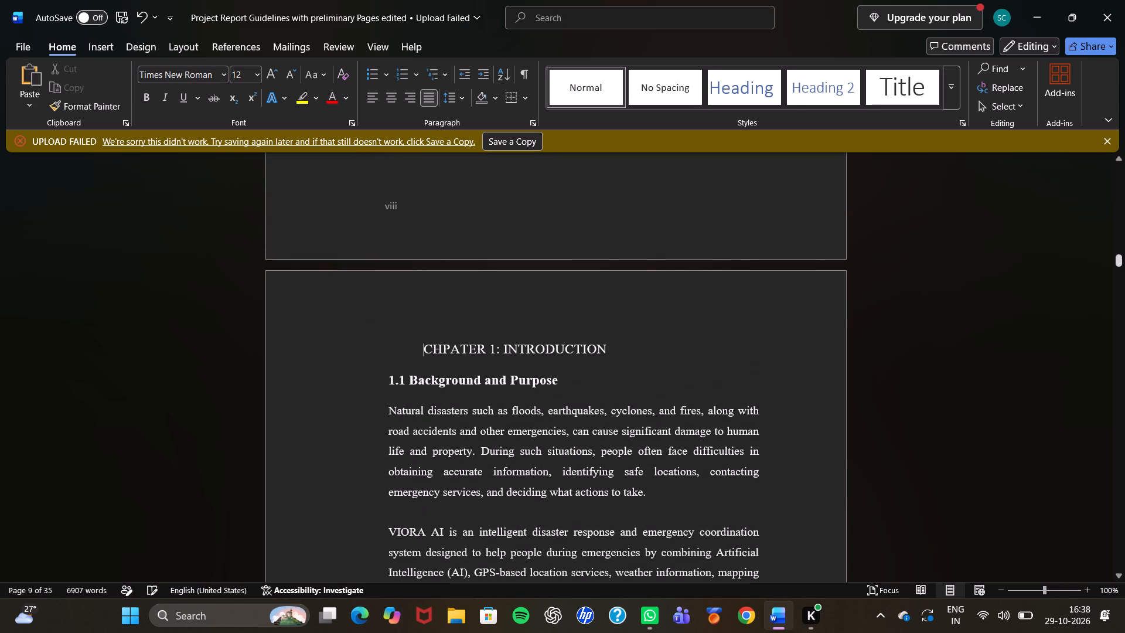
pyautogui.press('Tab')
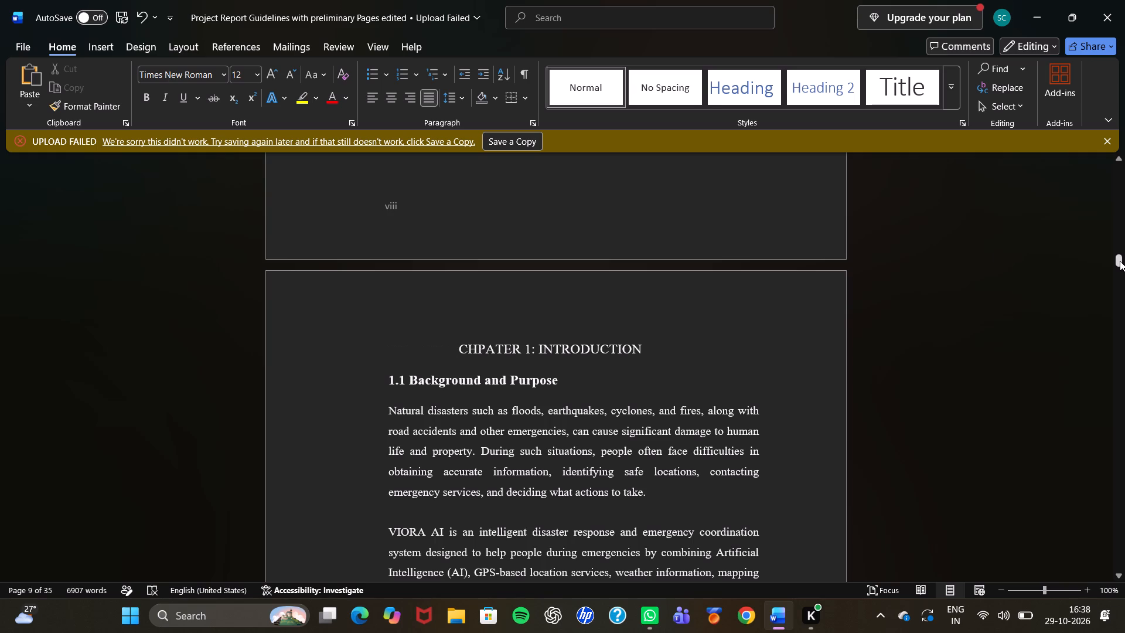
pyautogui.click(652, 343)
# Apply 1.5 line spacing to the second and third paragraphs of section 1.1 Background and Purpose.
pyautogui.click(1119, 258)
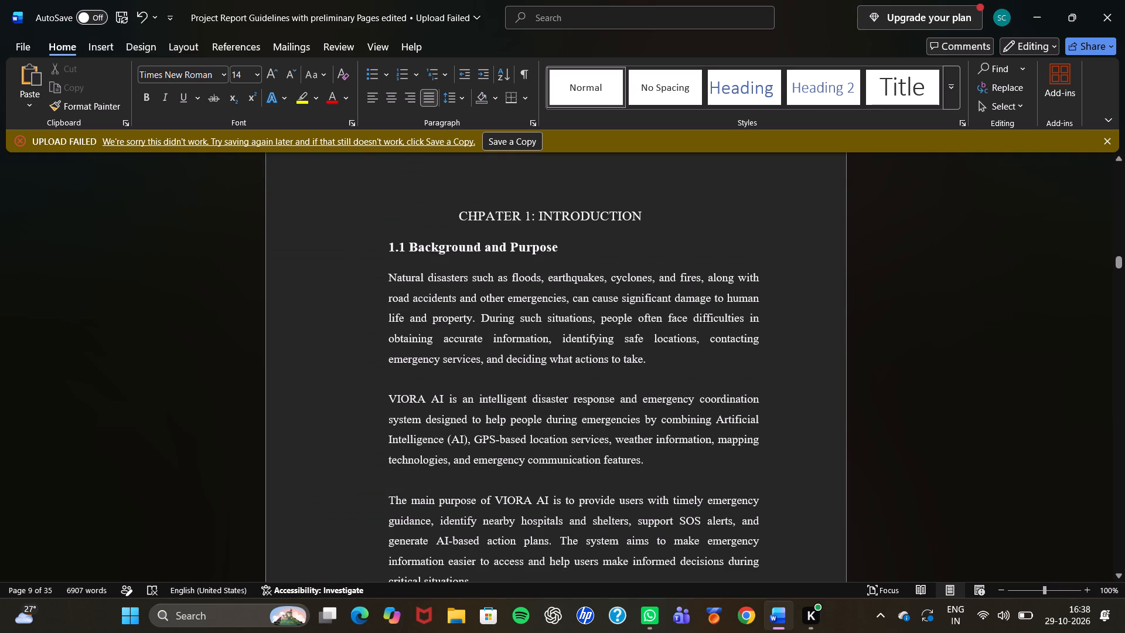
pyautogui.moveTo(386, 396); pyautogui.dragTo(577, 618)
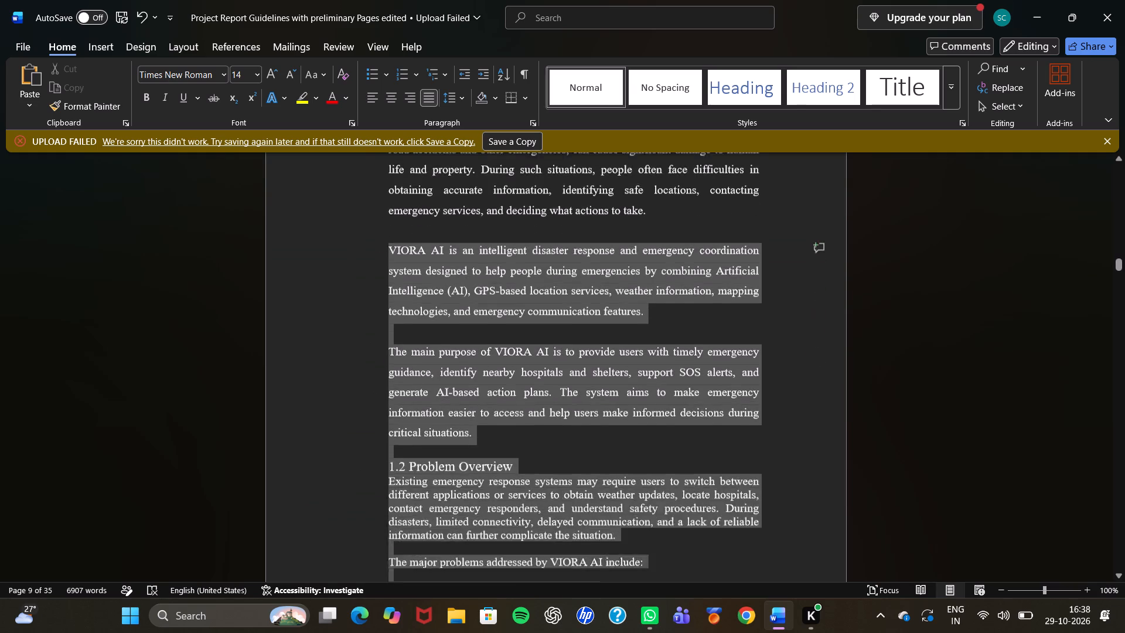
pyautogui.moveTo(577, 618); pyautogui.dragTo(557, 165)
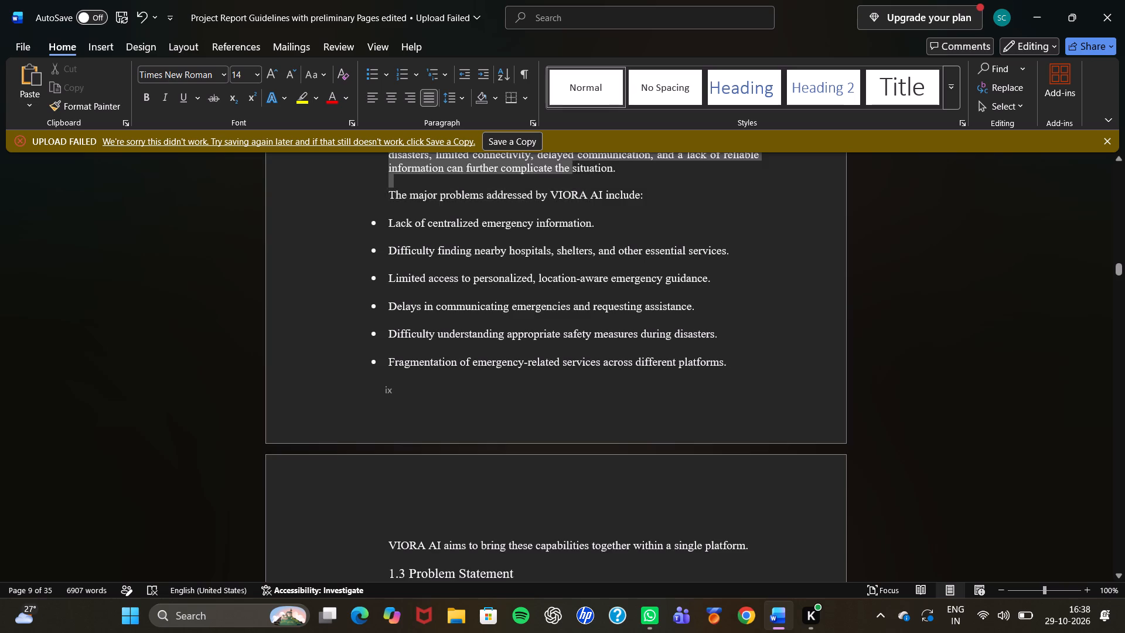
pyautogui.moveTo(557, 165); pyautogui.dragTo(578, 315)
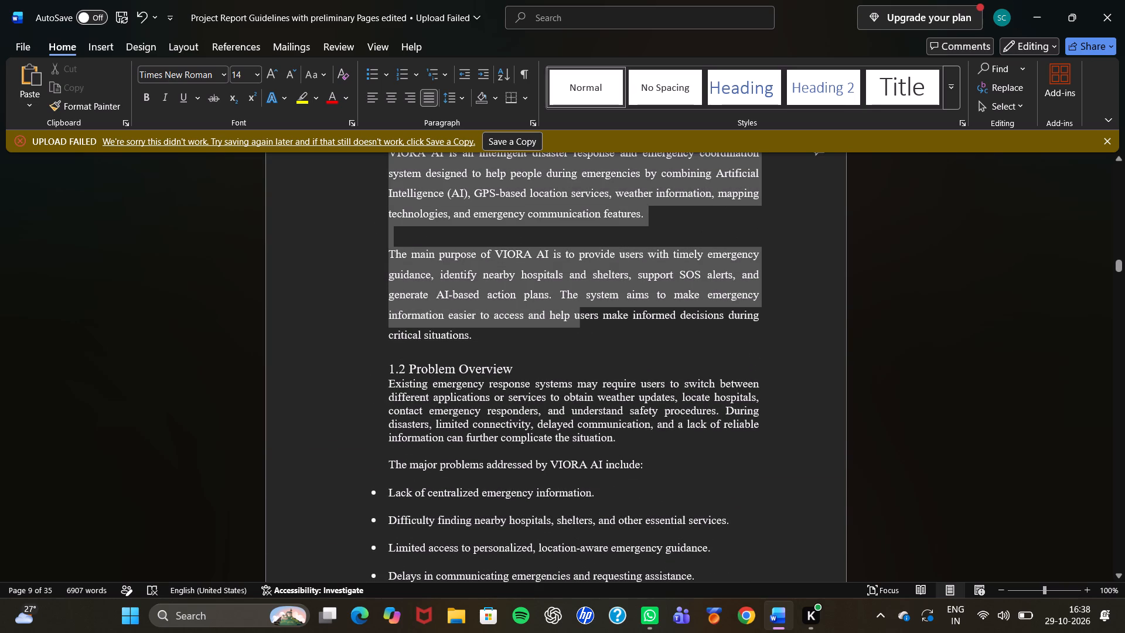
pyautogui.moveTo(578, 315); pyautogui.dragTo(587, 333)
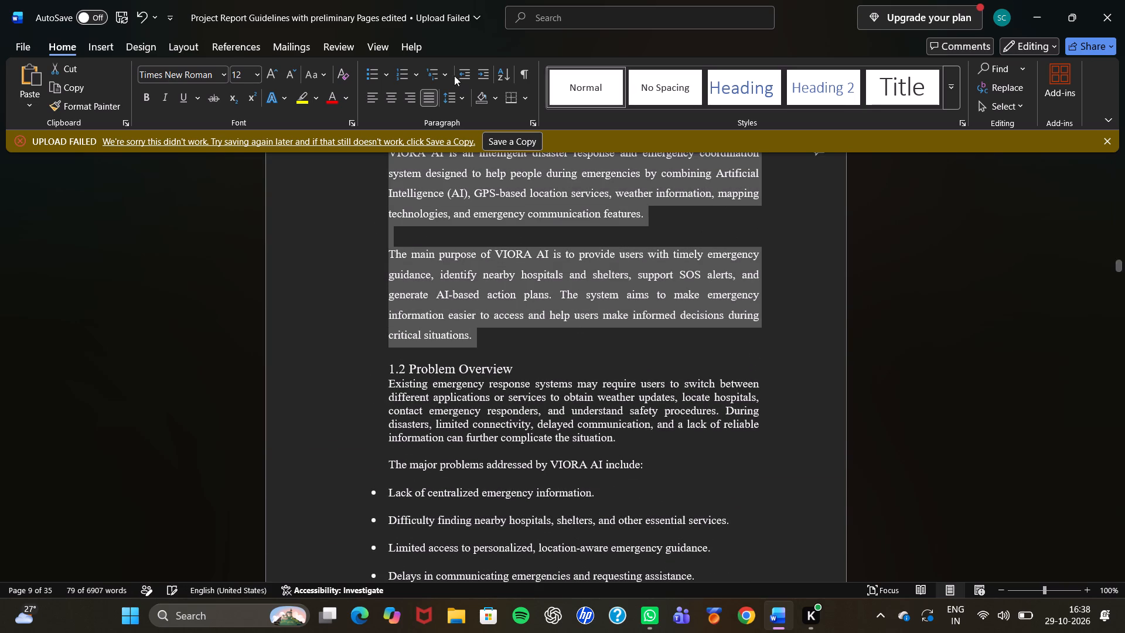
pyautogui.click(461, 99)
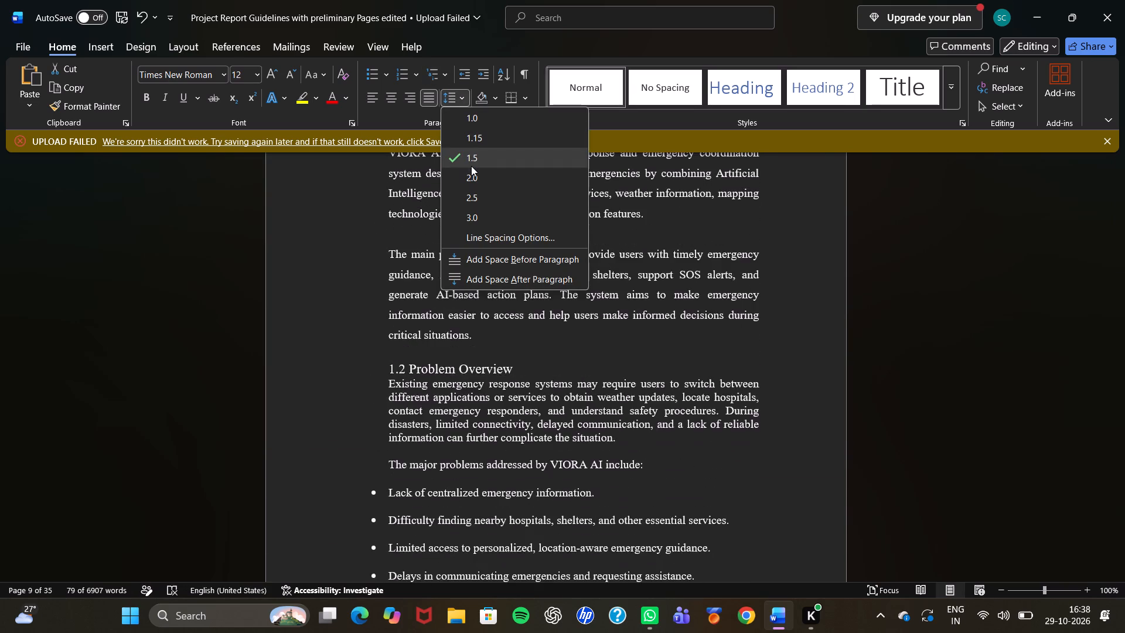
pyautogui.click(472, 164)
pyautogui.click(277, 302)
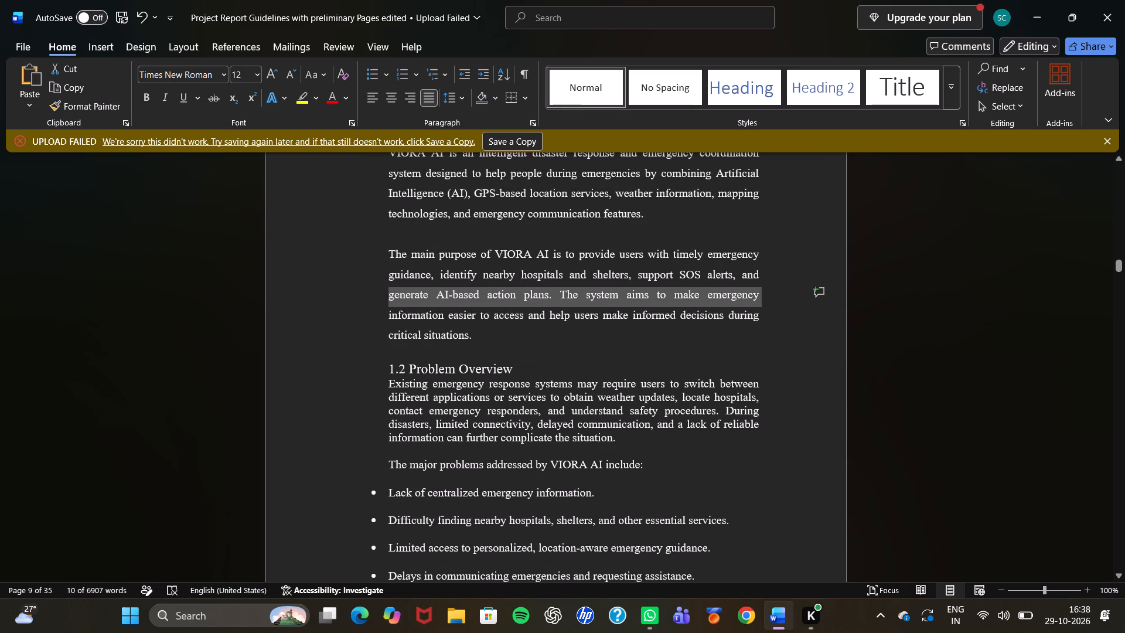
# Make the 1.2 Problem Overview heading bold and insert one unnumbered blank line below it.
pyautogui.click(516, 369)
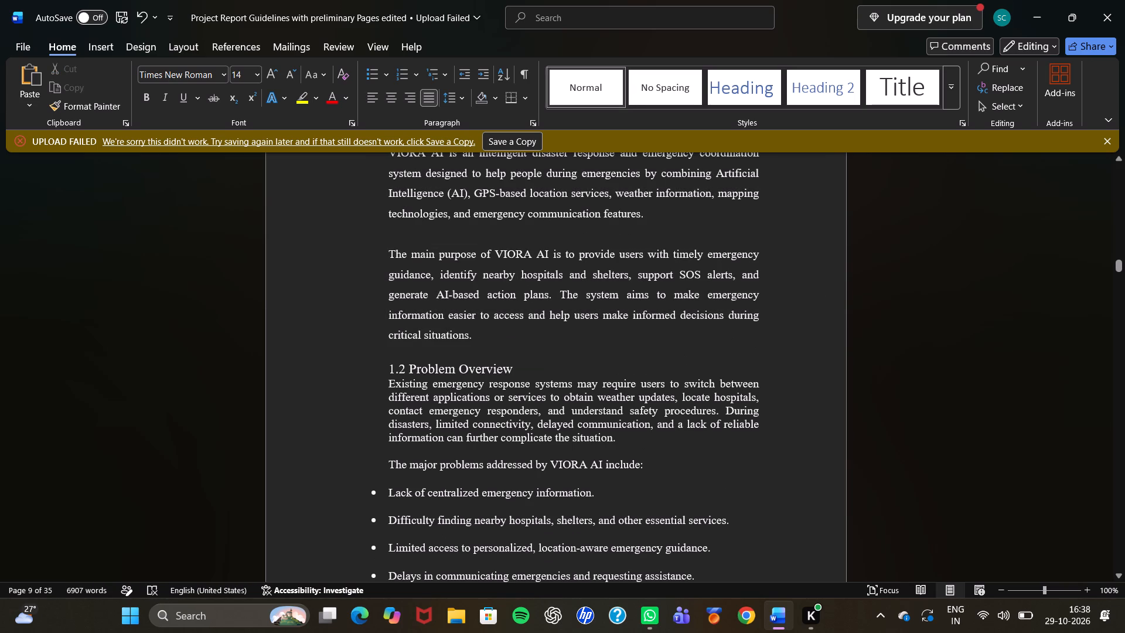
pyautogui.moveTo(391, 367); pyautogui.dragTo(457, 372)
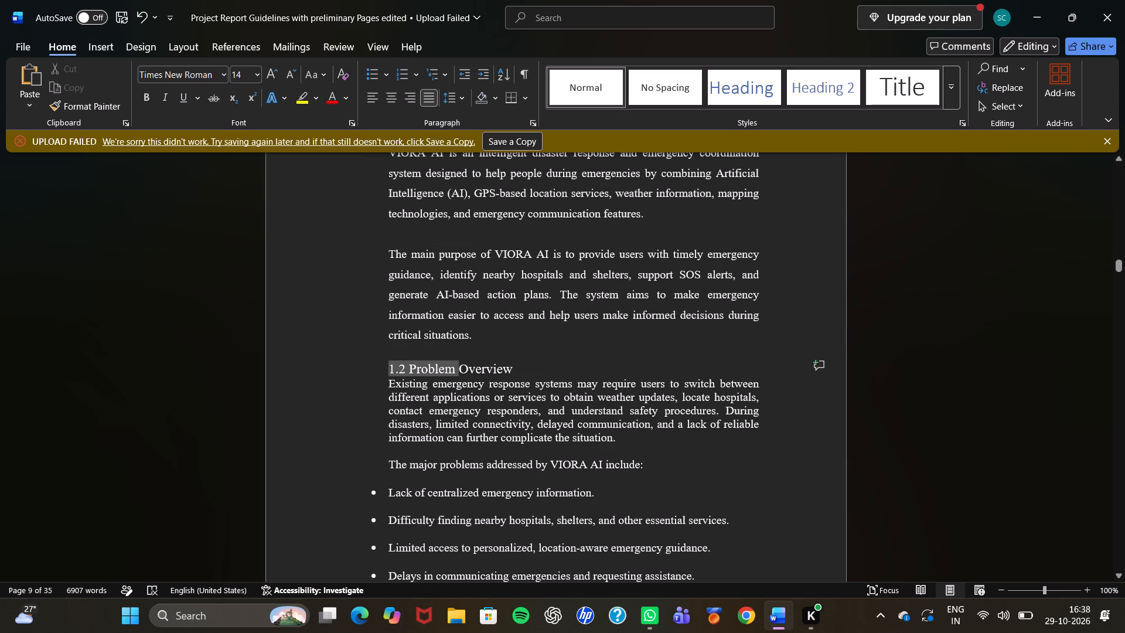
pyautogui.moveTo(457, 372); pyautogui.dragTo(506, 375)
pyautogui.click(517, 353)
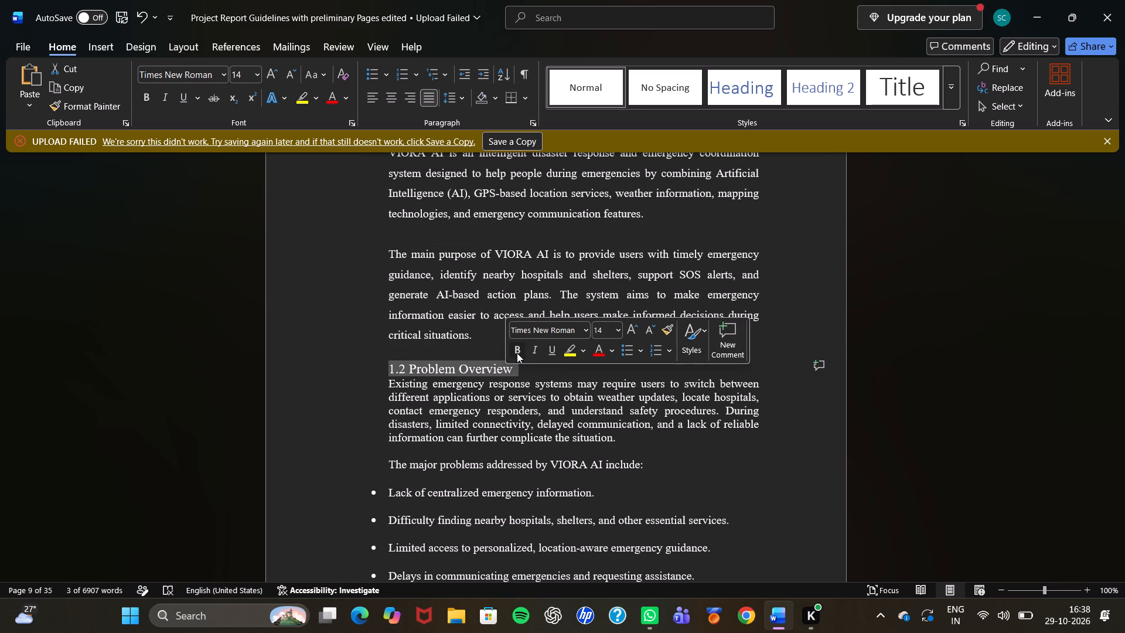
pyautogui.click(407, 354)
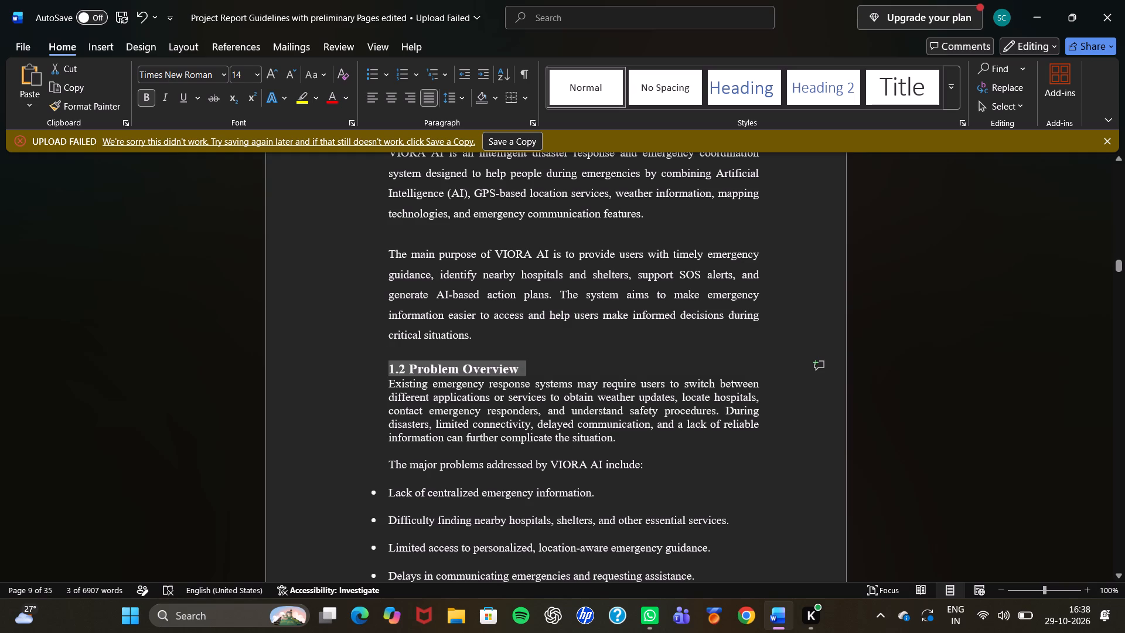
pyautogui.click(520, 375)
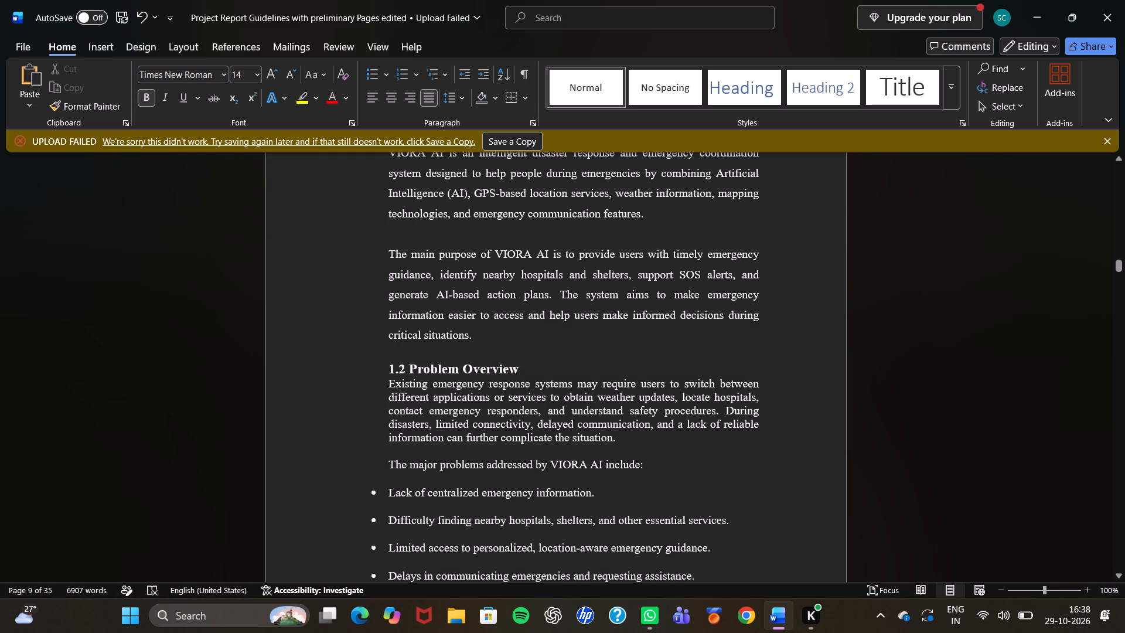
pyautogui.press('Return')
pyautogui.press('BackSpace')
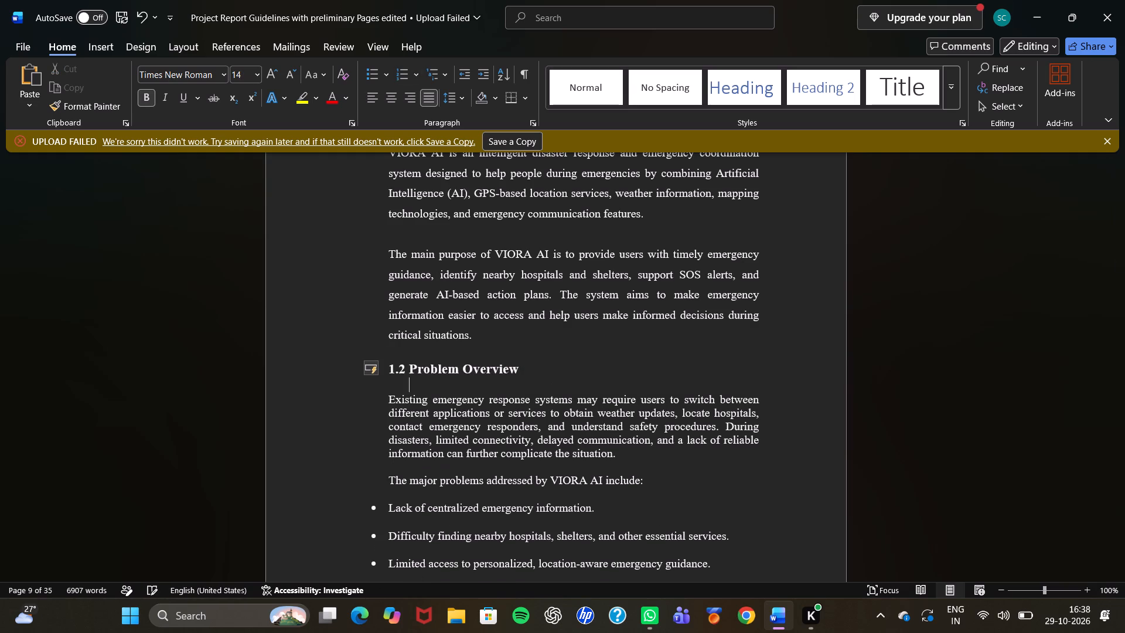
pyautogui.press('BackSpace')
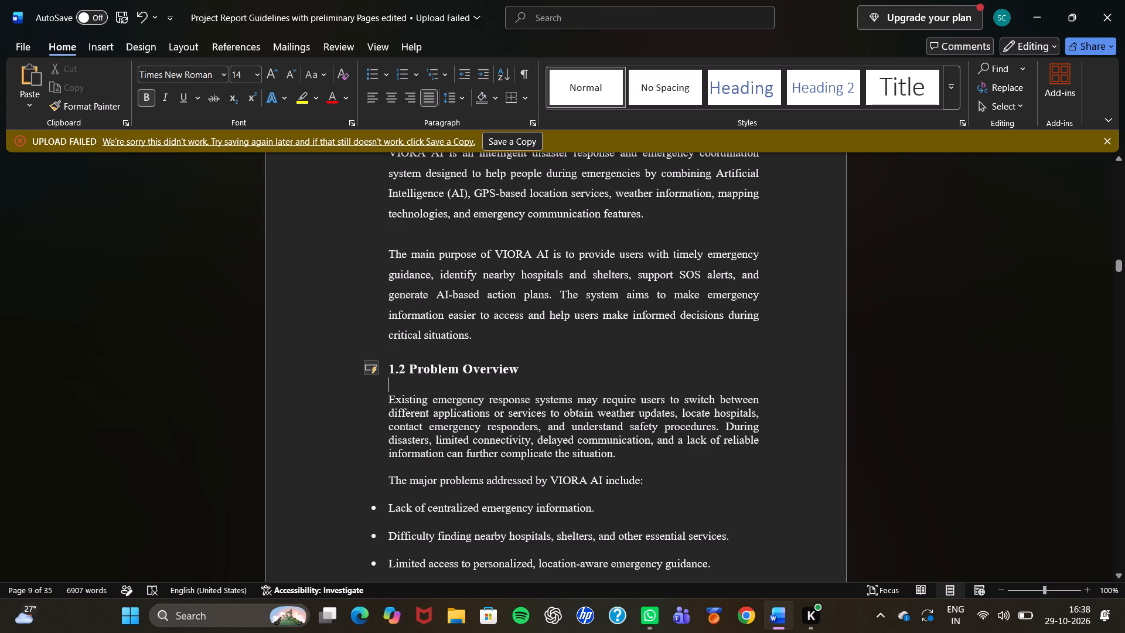
# Set 1.5 line spacing for all of section 1.2's body text, including the bulleted problems and the closing sentence.
pyautogui.moveTo(386, 396); pyautogui.dragTo(479, 481)
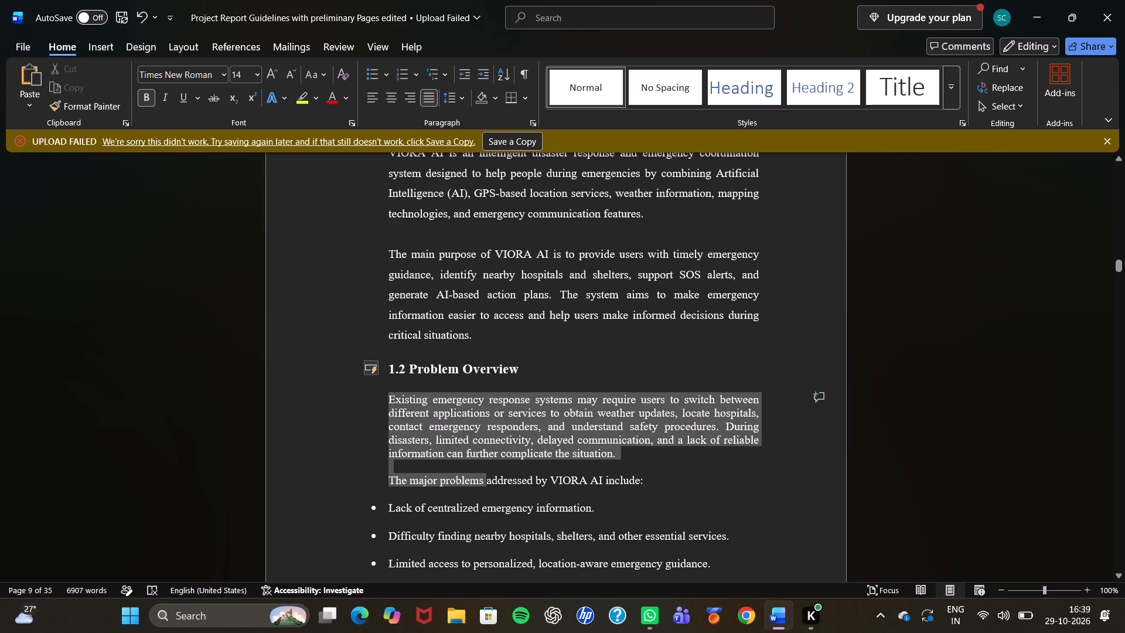
pyautogui.moveTo(479, 481); pyautogui.dragTo(519, 357)
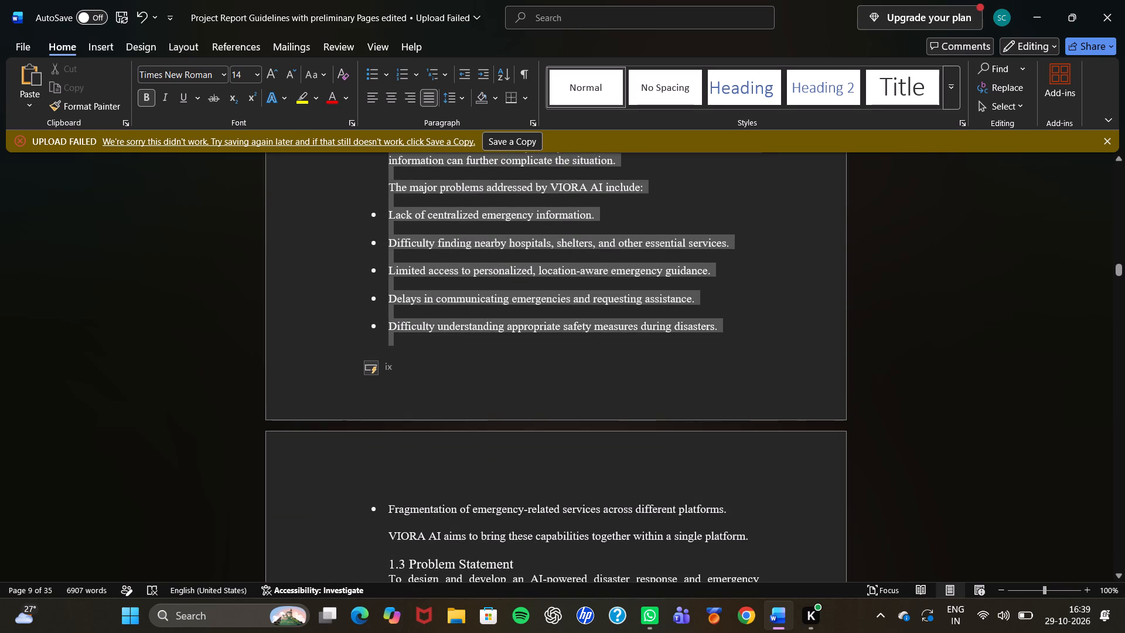
pyautogui.moveTo(519, 357); pyautogui.dragTo(561, 579)
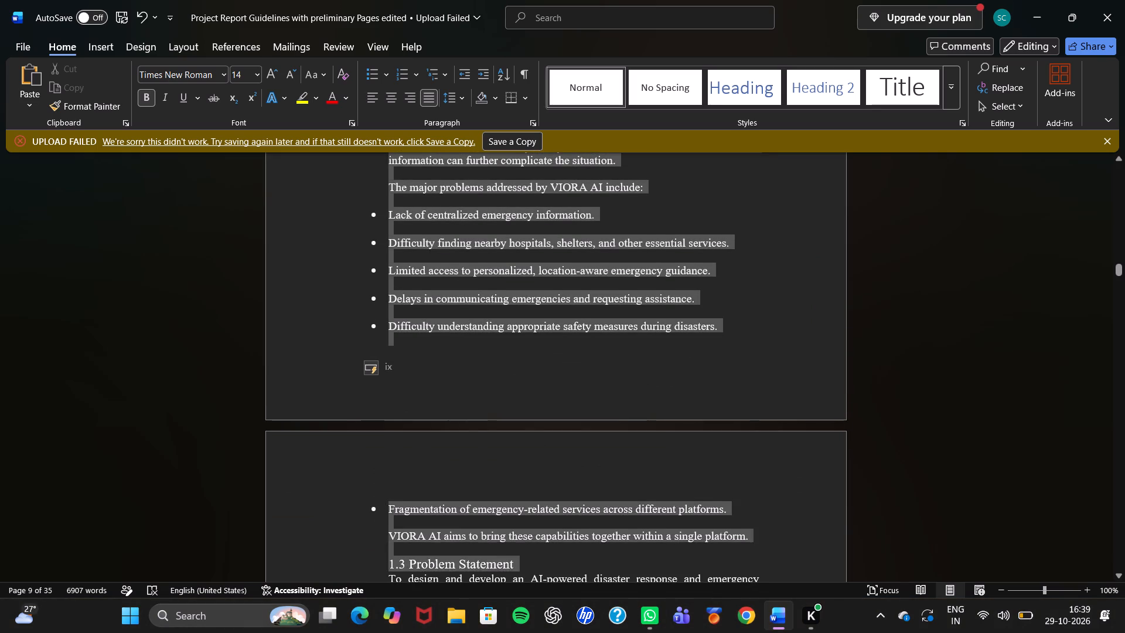
pyautogui.moveTo(561, 579); pyautogui.dragTo(562, 437)
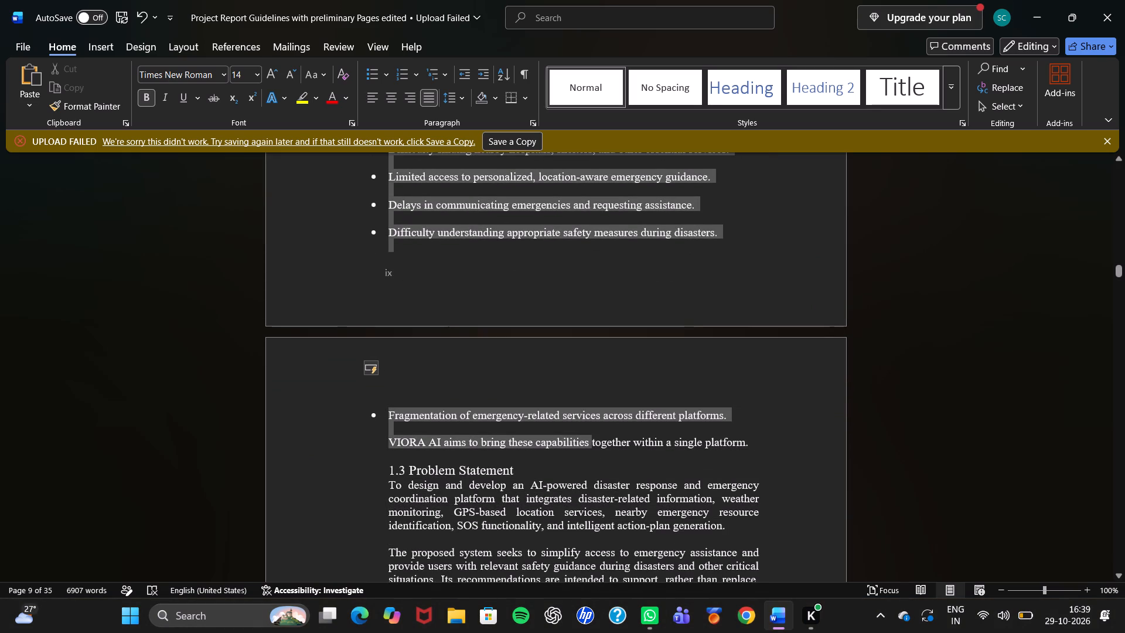
pyautogui.moveTo(562, 437); pyautogui.dragTo(557, 328)
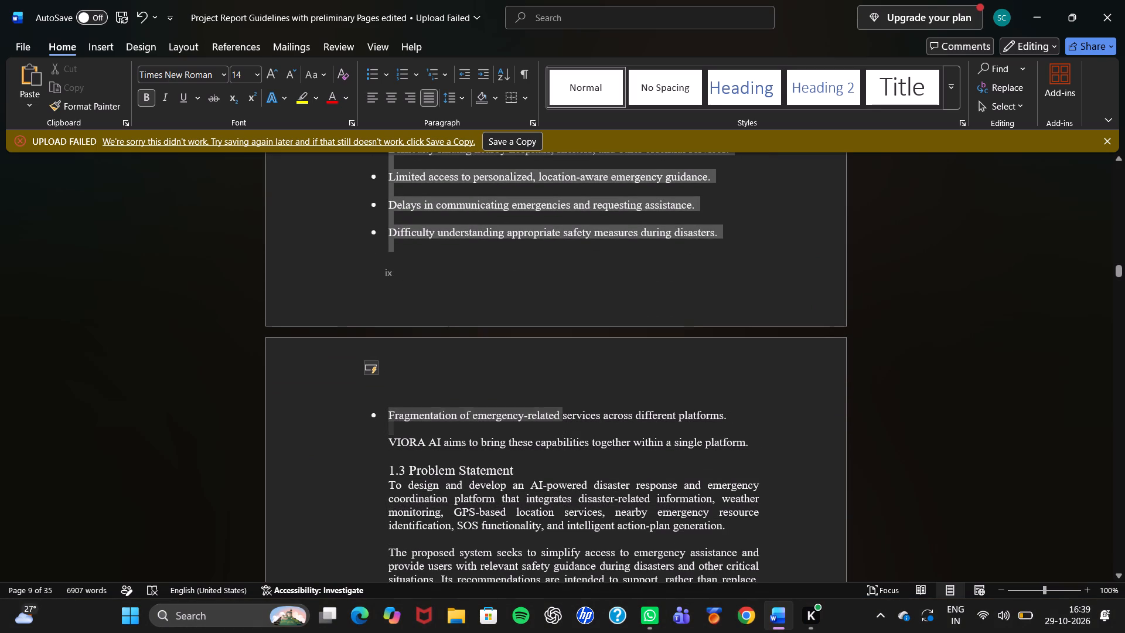
pyautogui.moveTo(557, 328); pyautogui.dragTo(567, 444)
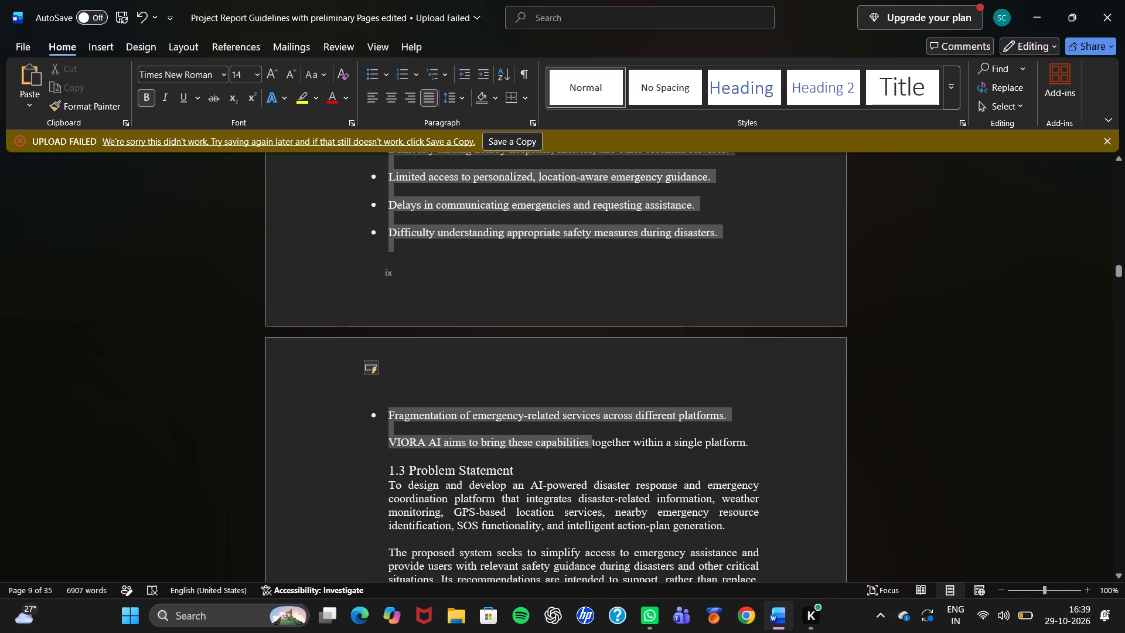
pyautogui.moveTo(567, 444); pyautogui.dragTo(776, 447)
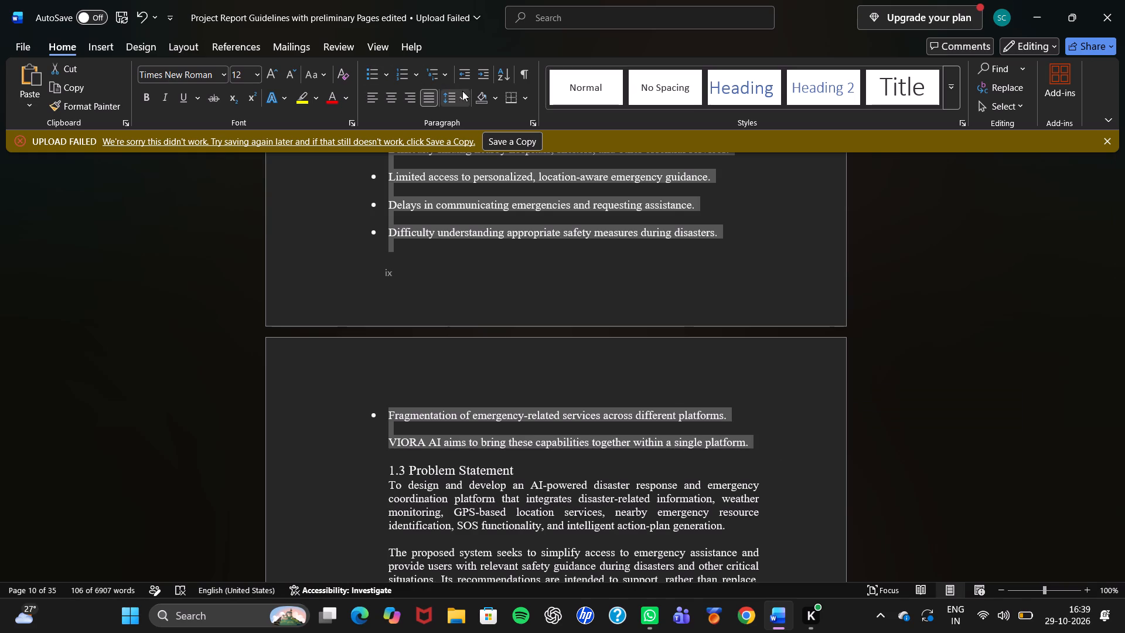
pyautogui.click(461, 97)
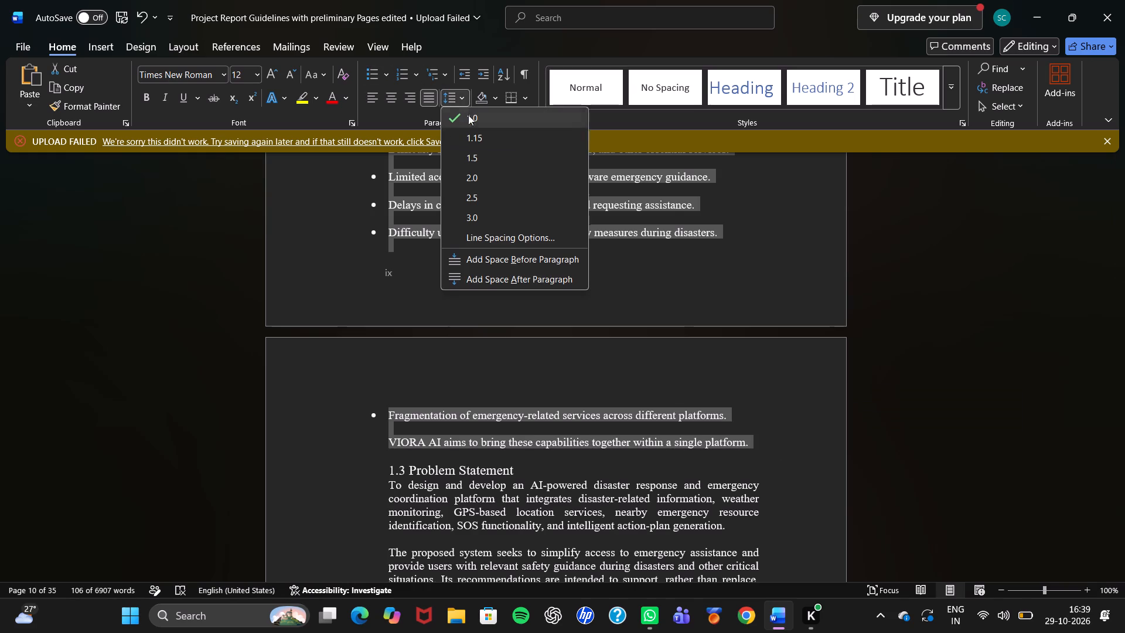
pyautogui.click(475, 161)
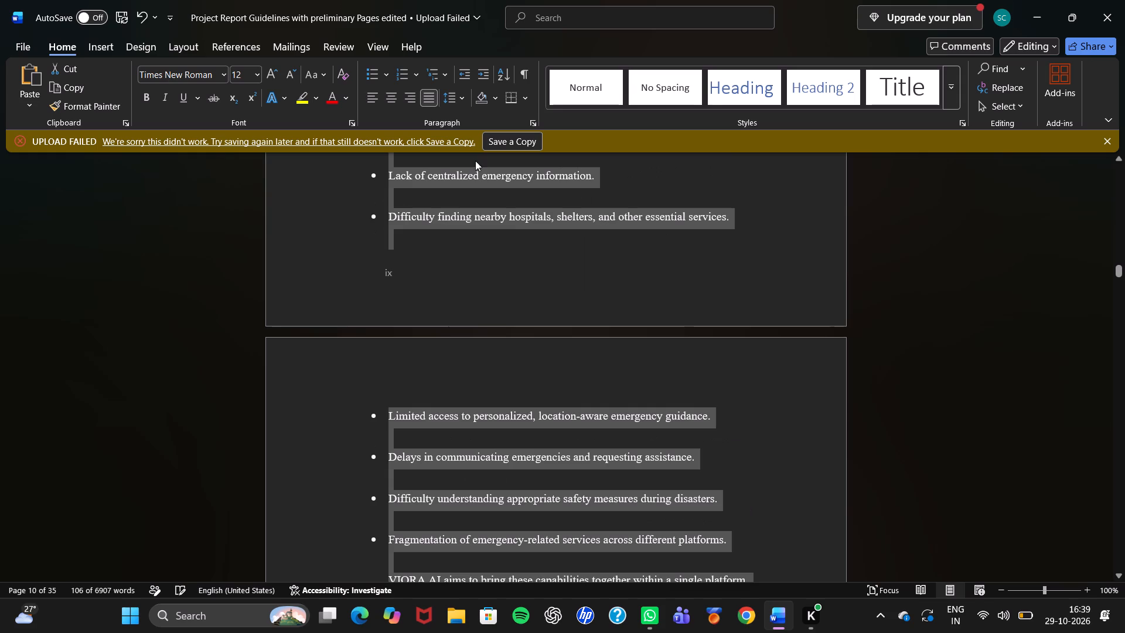
pyautogui.click(532, 357)
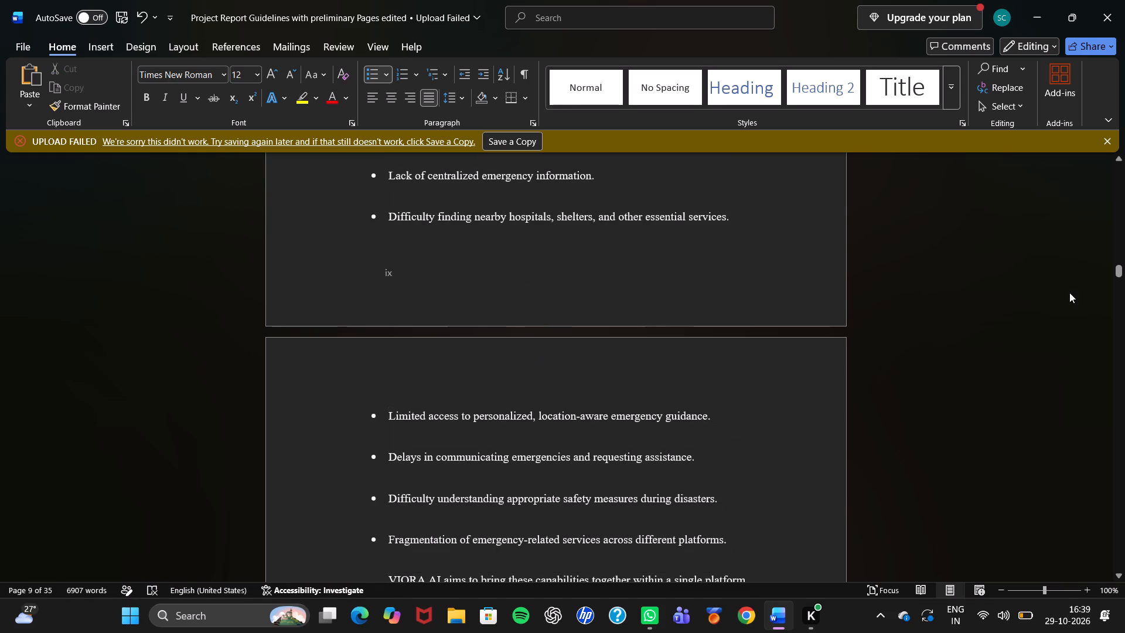
# Review the formatting from section 1.3 Problem Statement back through the table of contents and preliminary pages to the cover page.
pyautogui.moveTo(1117, 273); pyautogui.dragTo(1117, 258)
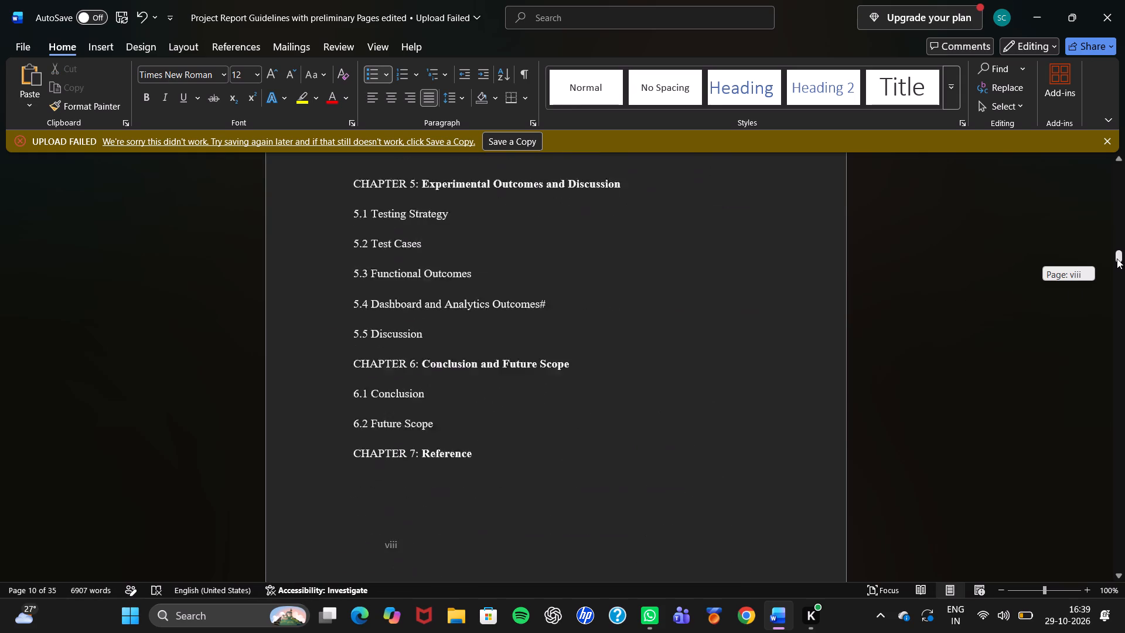
pyautogui.moveTo(1117, 258); pyautogui.dragTo(1116, 246)
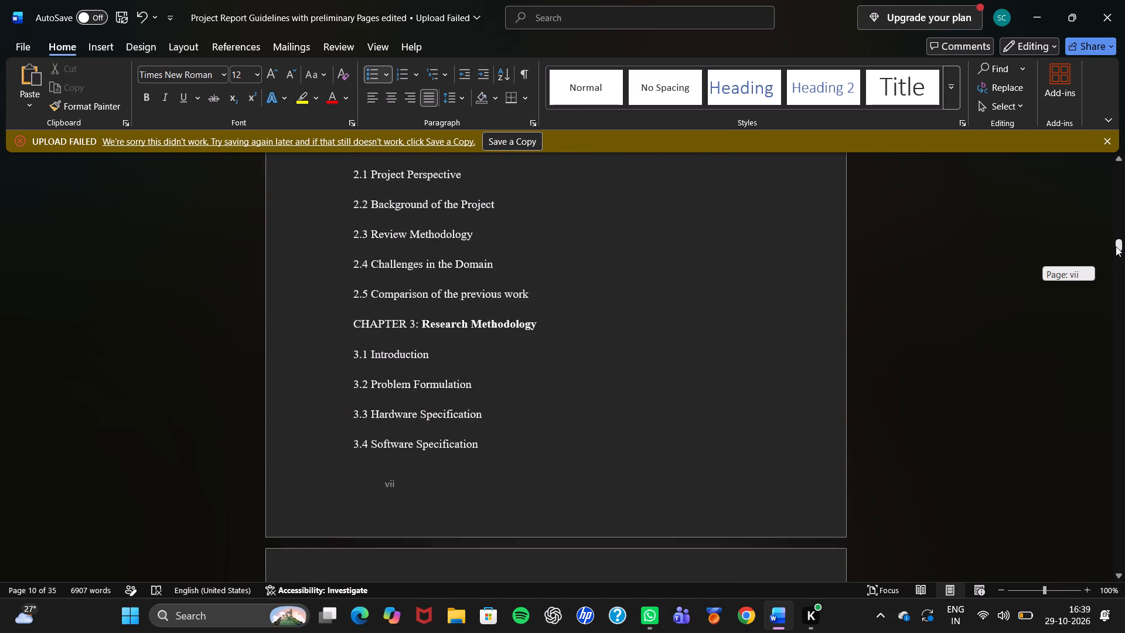
pyautogui.moveTo(1116, 246); pyautogui.dragTo(1110, 261)
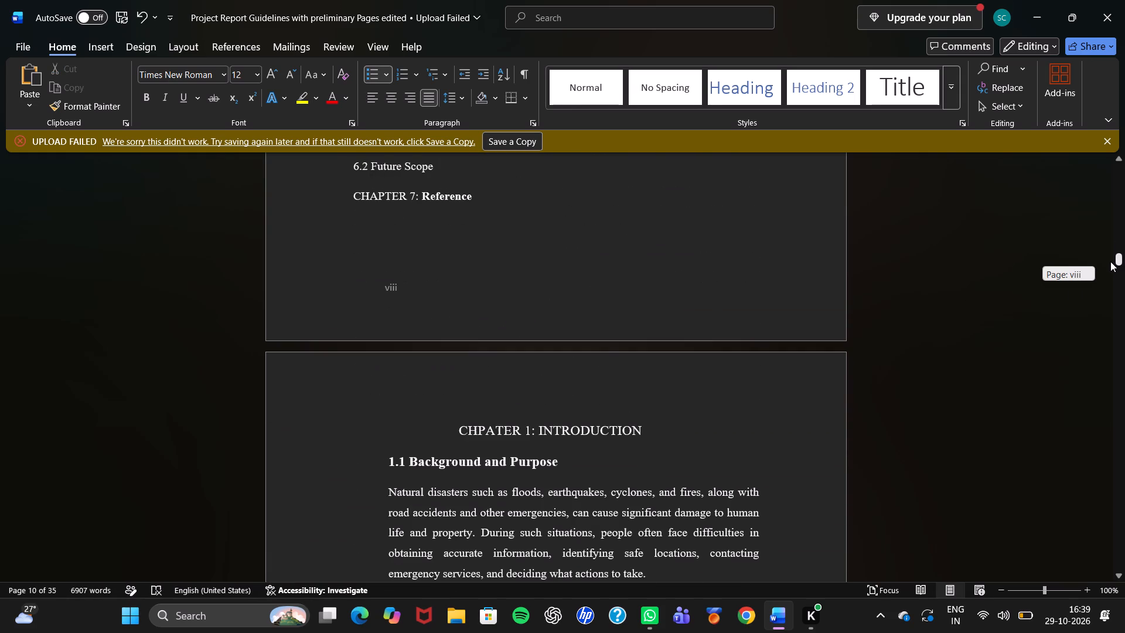
pyautogui.moveTo(1110, 261); pyautogui.dragTo(1107, 271)
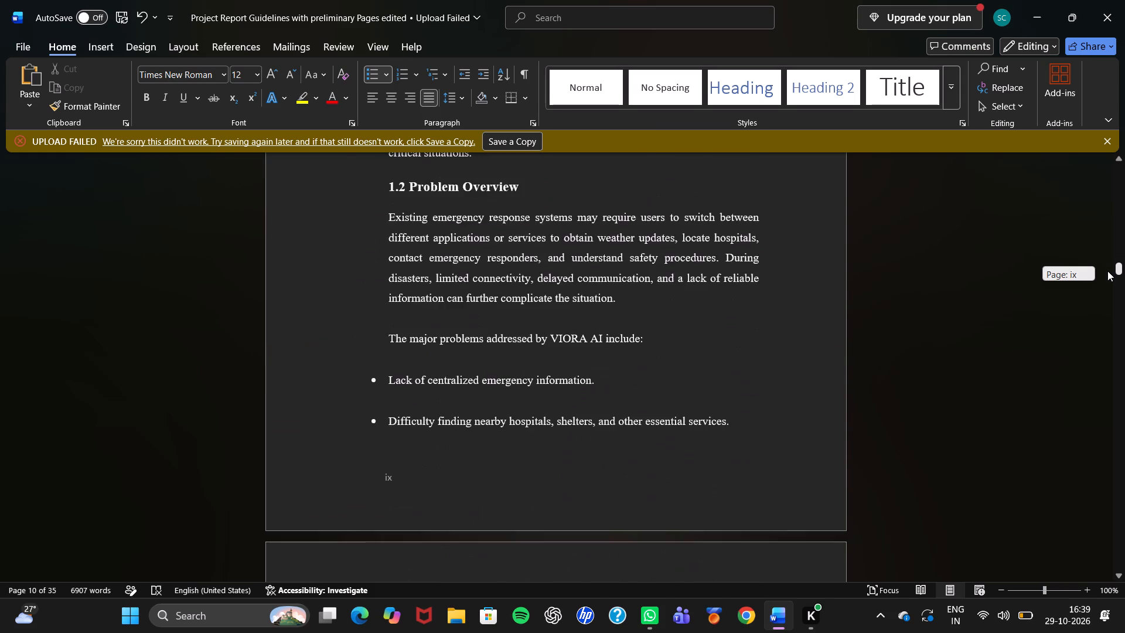
pyautogui.moveTo(1107, 271); pyautogui.dragTo(1106, 278)
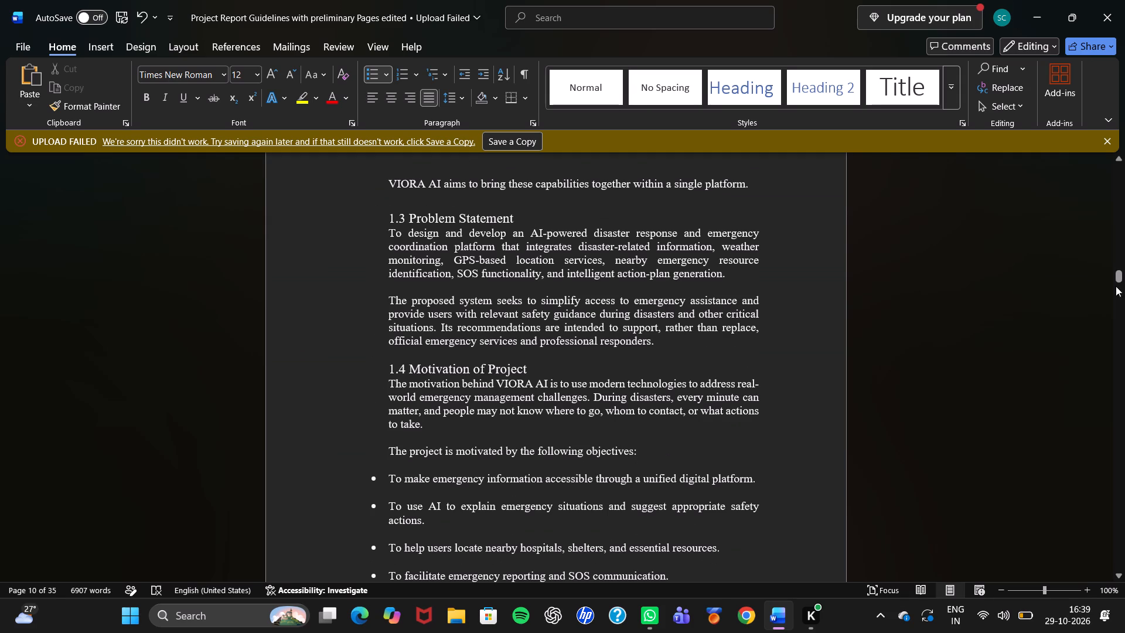
pyautogui.moveTo(1121, 274); pyautogui.dragTo(1121, 270)
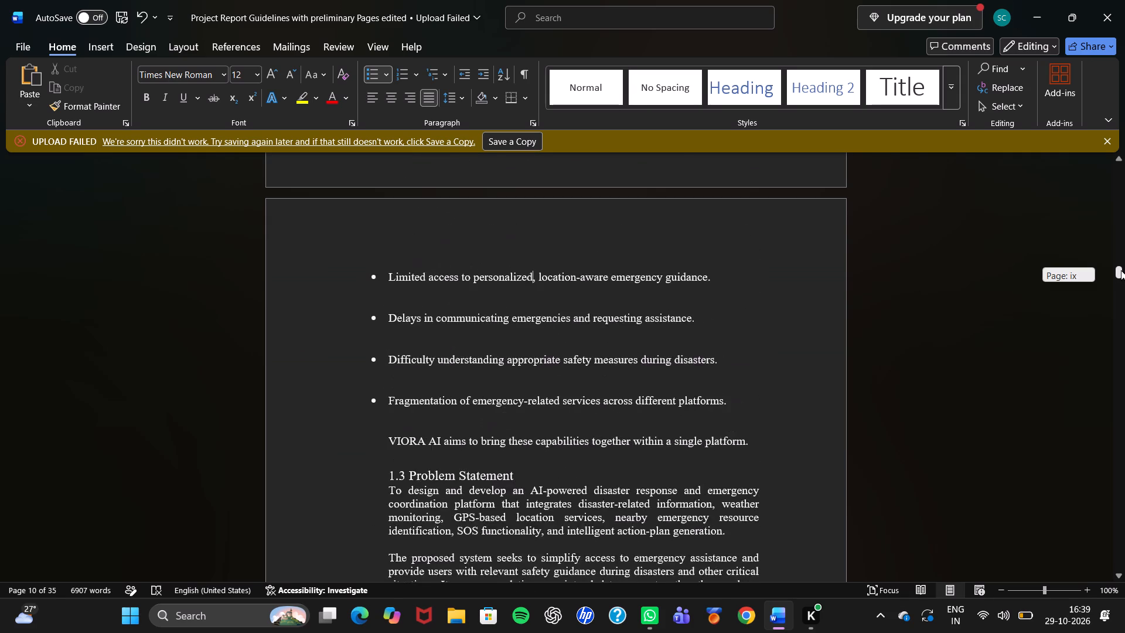
pyautogui.moveTo(1121, 270); pyautogui.dragTo(1121, 268)
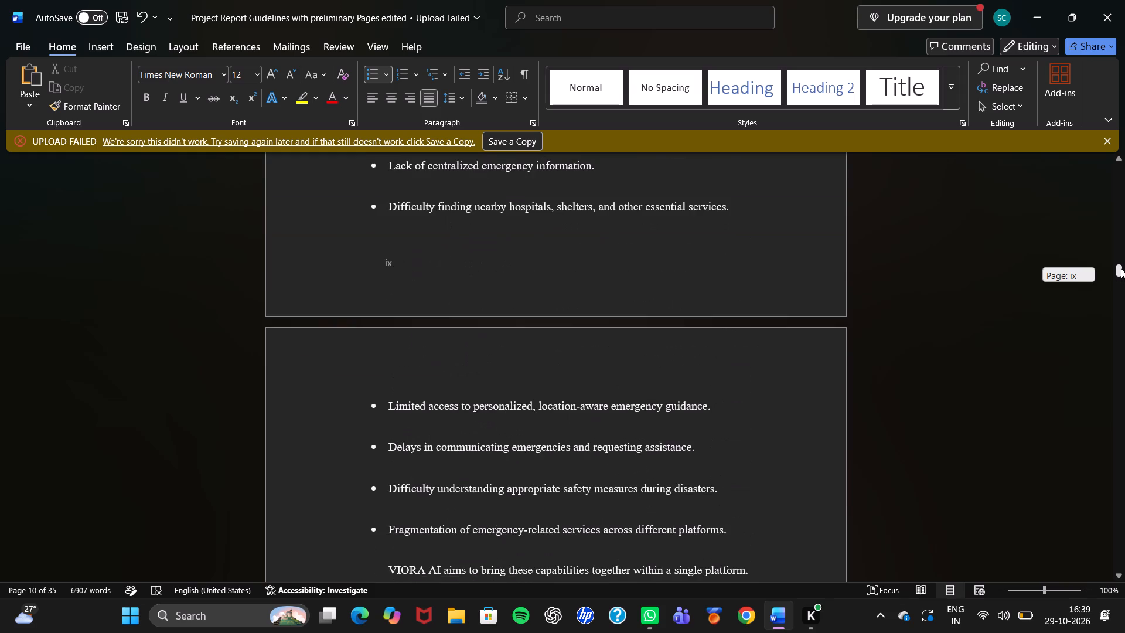
pyautogui.moveTo(1121, 268); pyautogui.dragTo(1123, 254)
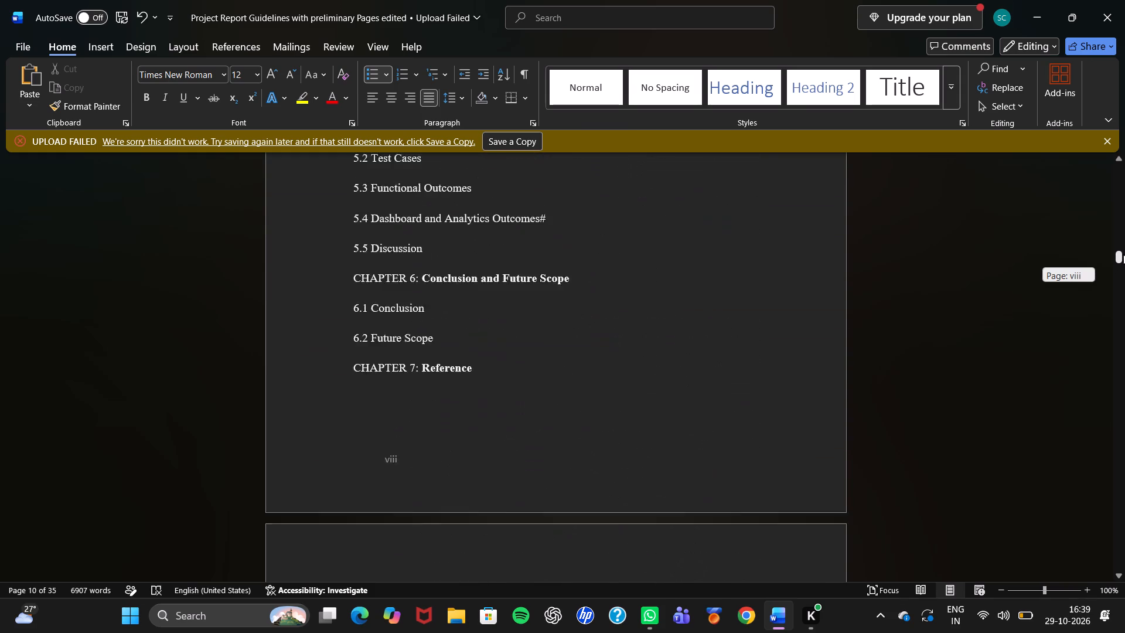
pyautogui.moveTo(1123, 254); pyautogui.dragTo(1124, 225)
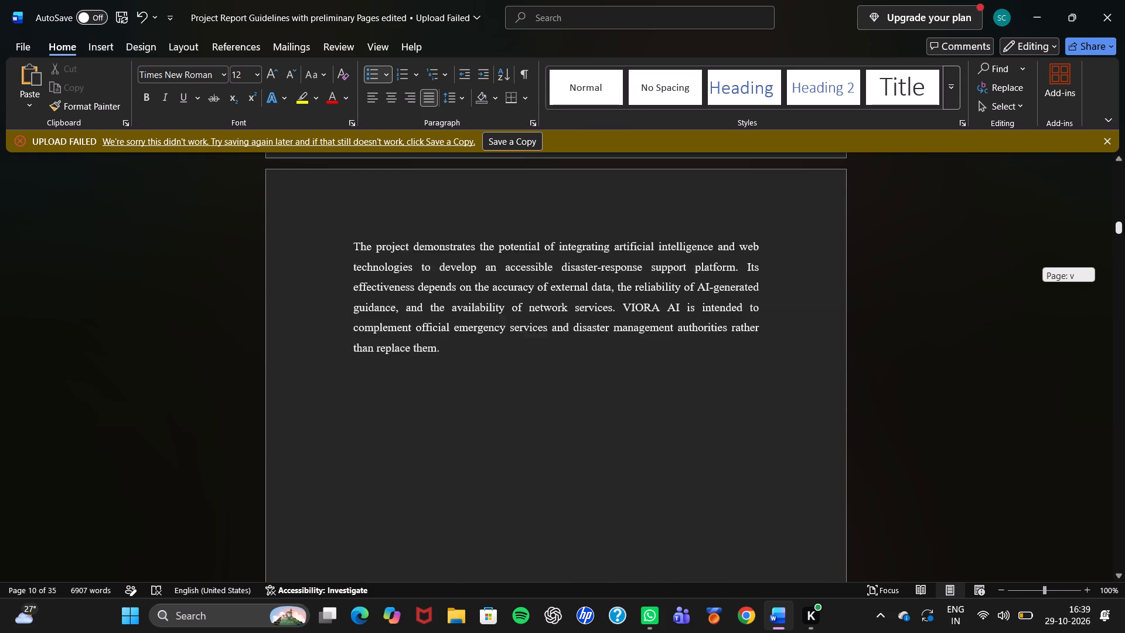
pyautogui.moveTo(1124, 225); pyautogui.dragTo(1124, 189)
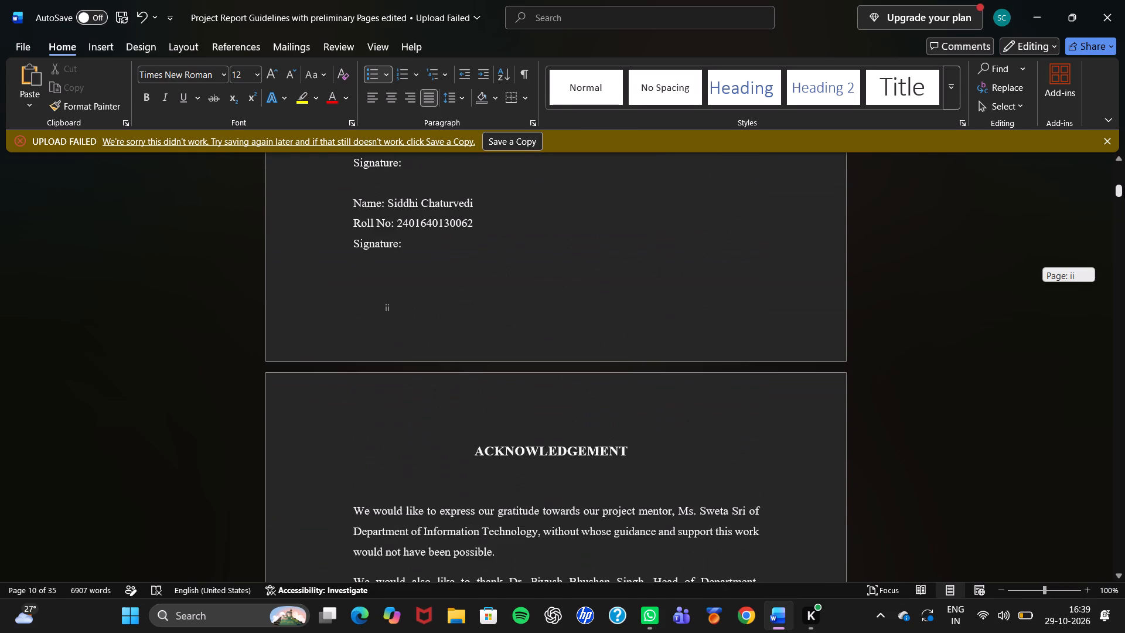
pyautogui.moveTo(1124, 189); pyautogui.dragTo(1119, 171)
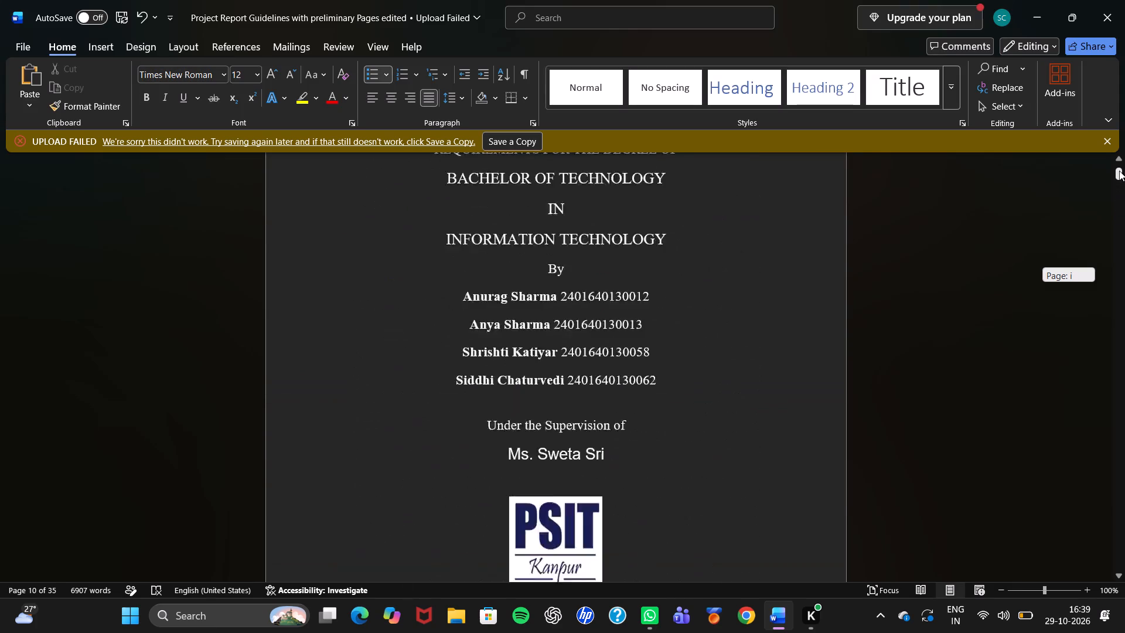
pyautogui.moveTo(1119, 171); pyautogui.dragTo(1119, 171)
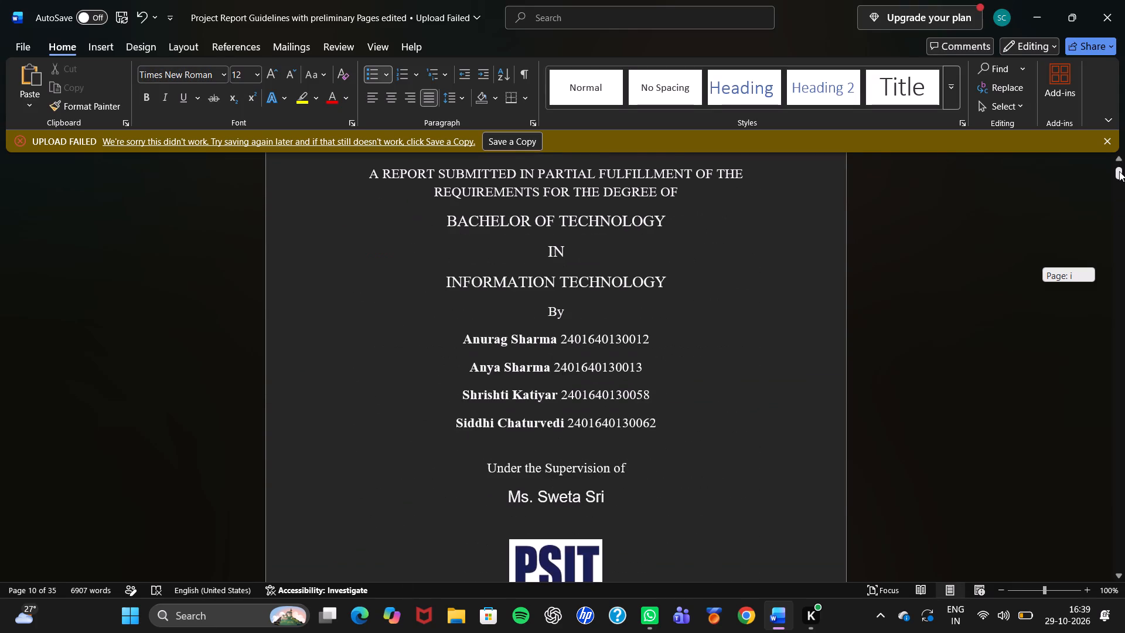
pyautogui.moveTo(1119, 171); pyautogui.dragTo(1119, 176)
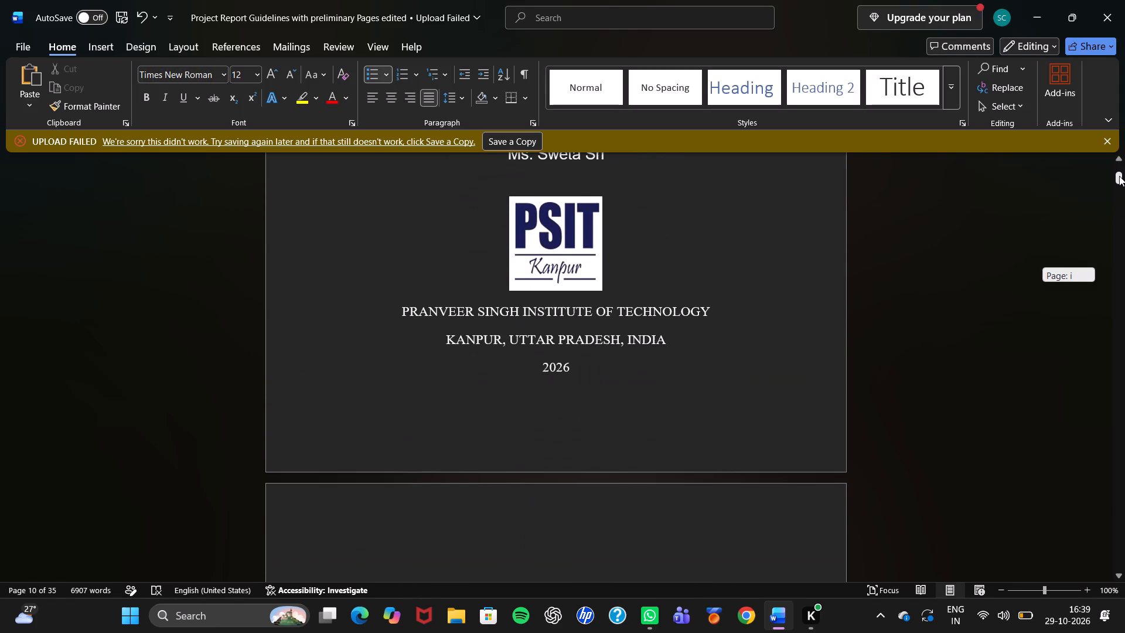
pyautogui.moveTo(1119, 176); pyautogui.dragTo(1121, 171)
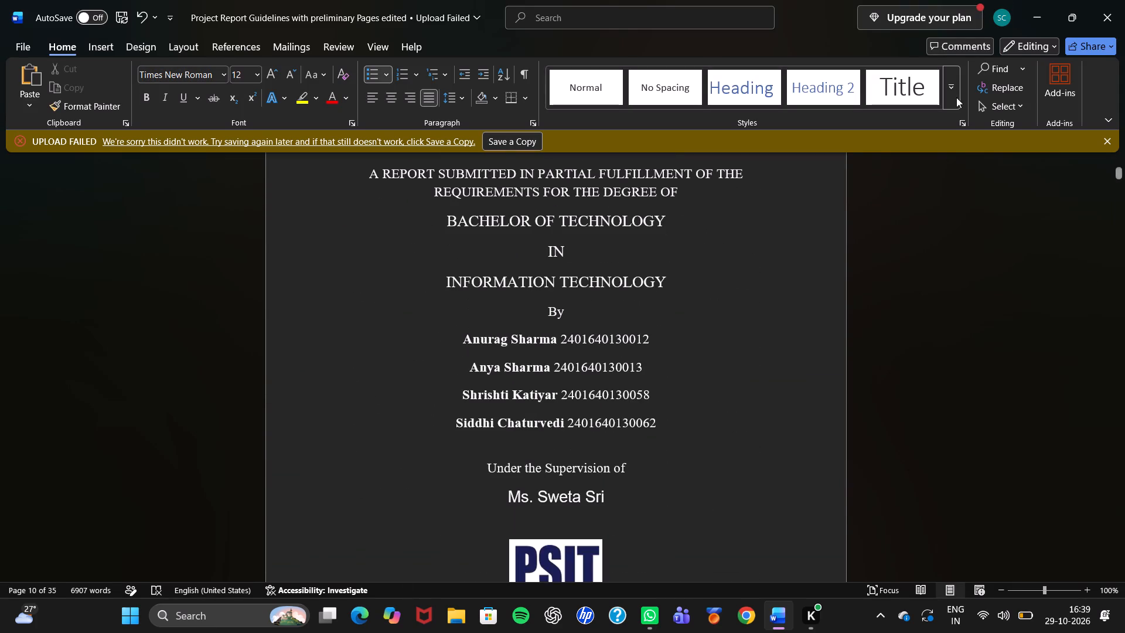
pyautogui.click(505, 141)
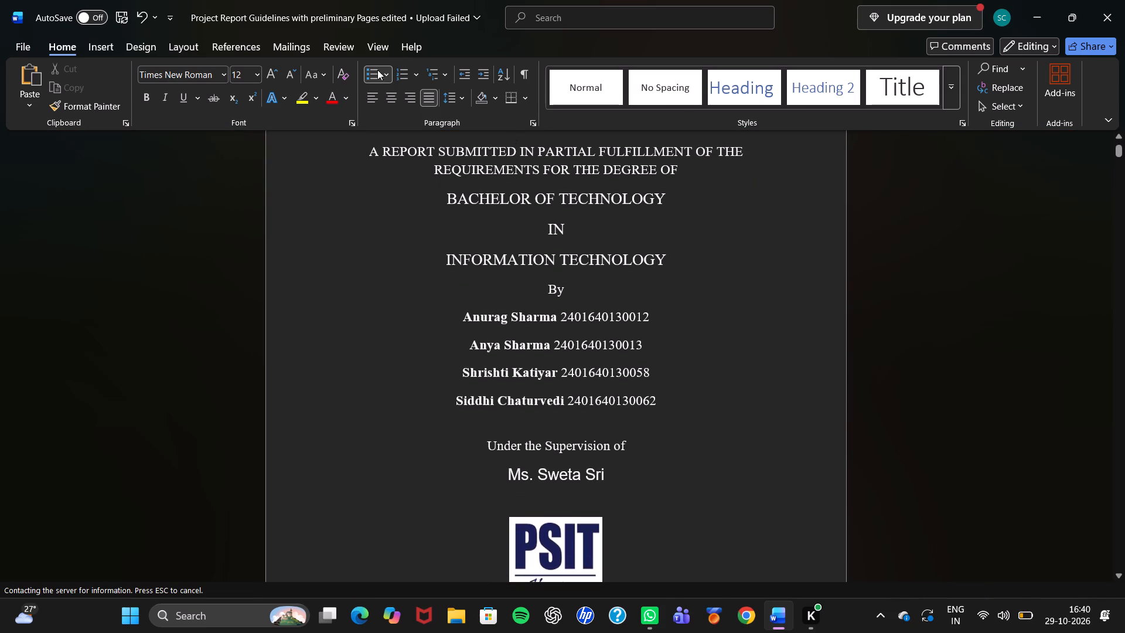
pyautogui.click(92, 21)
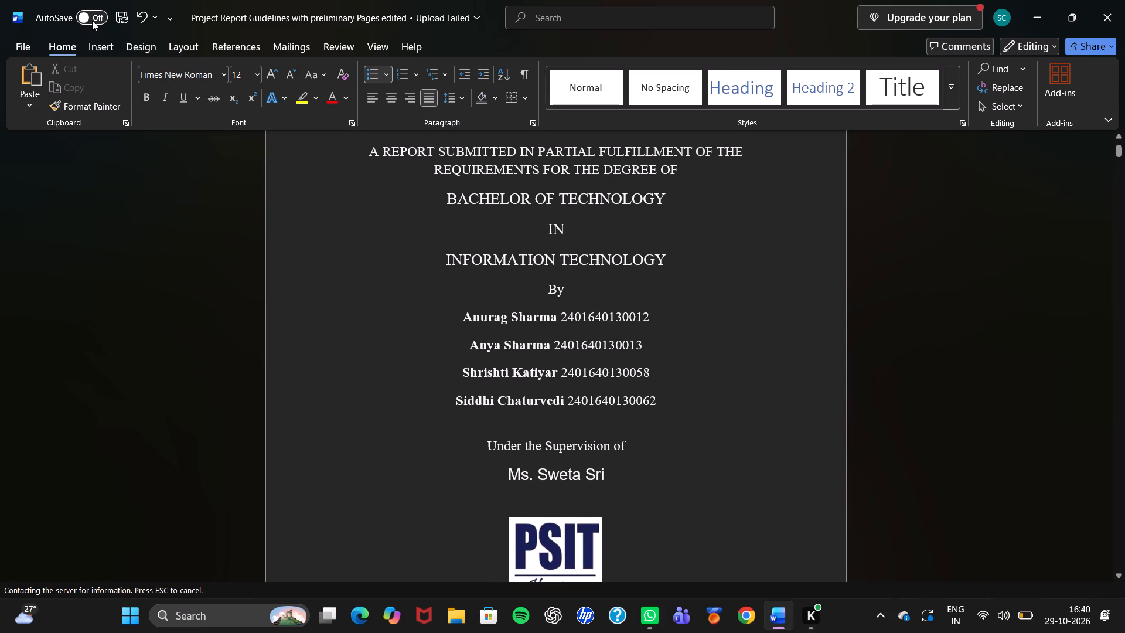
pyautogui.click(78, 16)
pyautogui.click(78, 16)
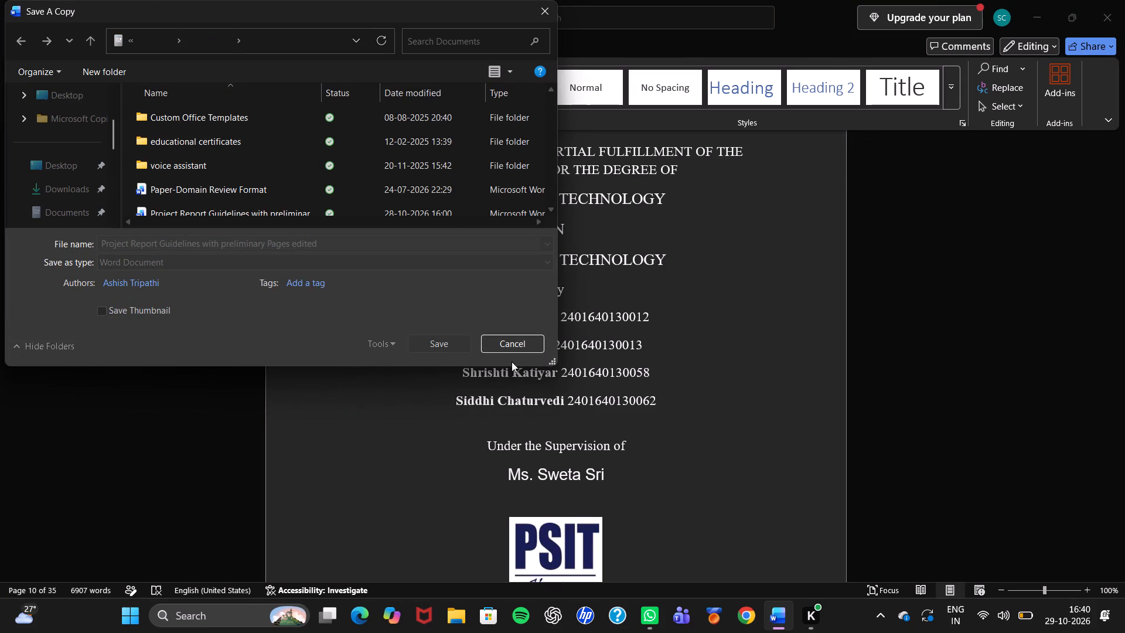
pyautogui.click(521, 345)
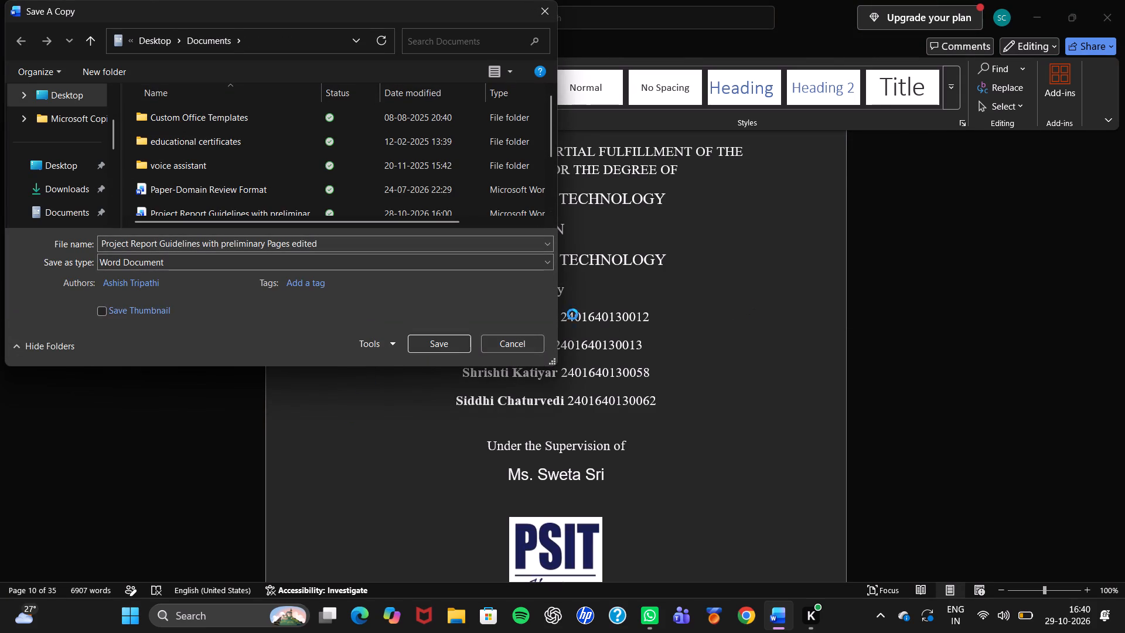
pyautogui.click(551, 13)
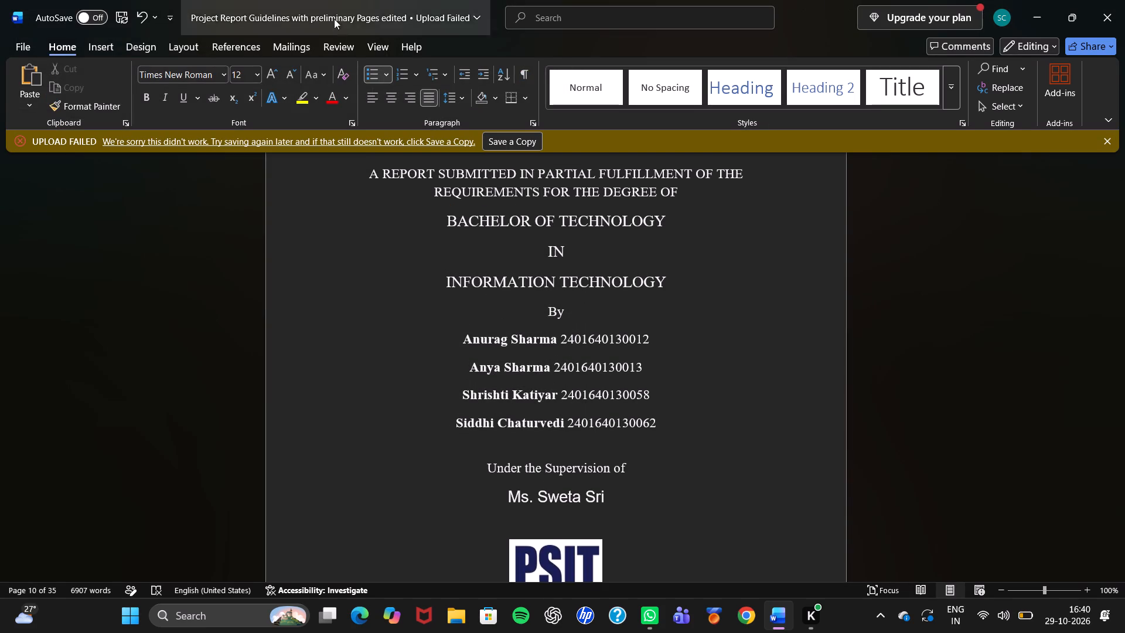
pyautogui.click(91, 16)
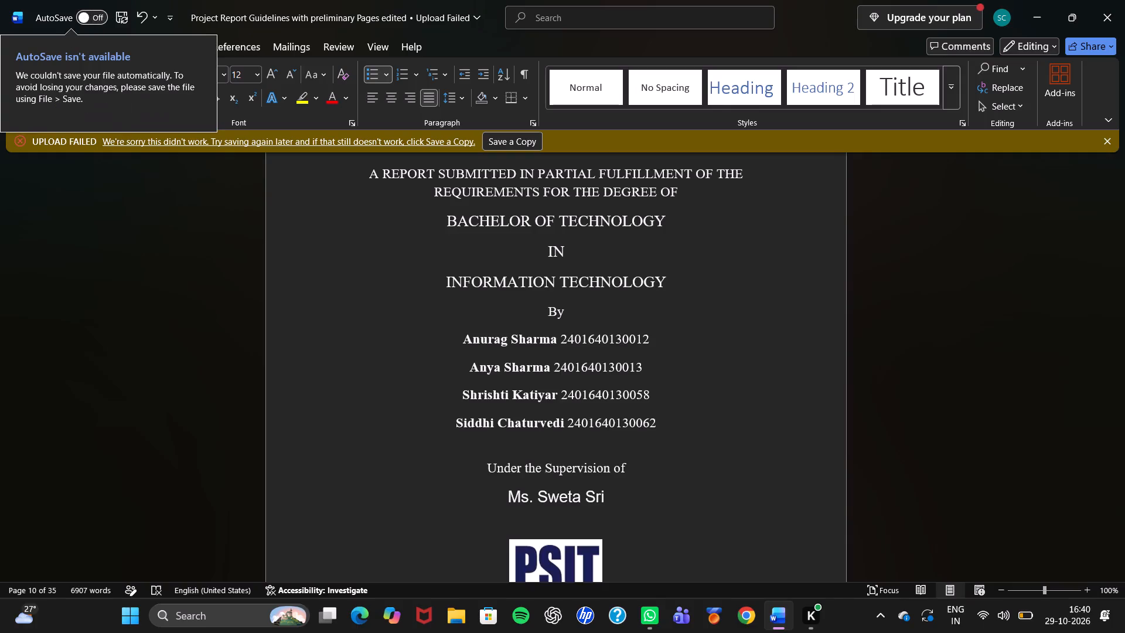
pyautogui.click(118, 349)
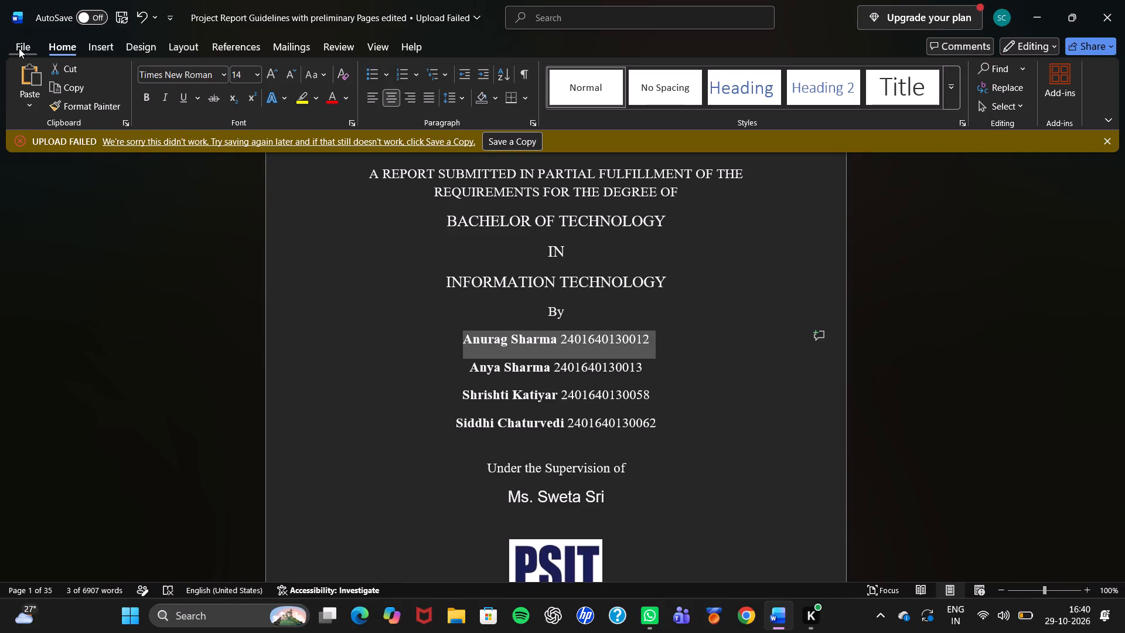
# Save the report under the new name "Project Report Guidelines with preliminary Pages final" as a Word document in the Documents folder.
pyautogui.click(19, 48)
pyautogui.click(36, 269)
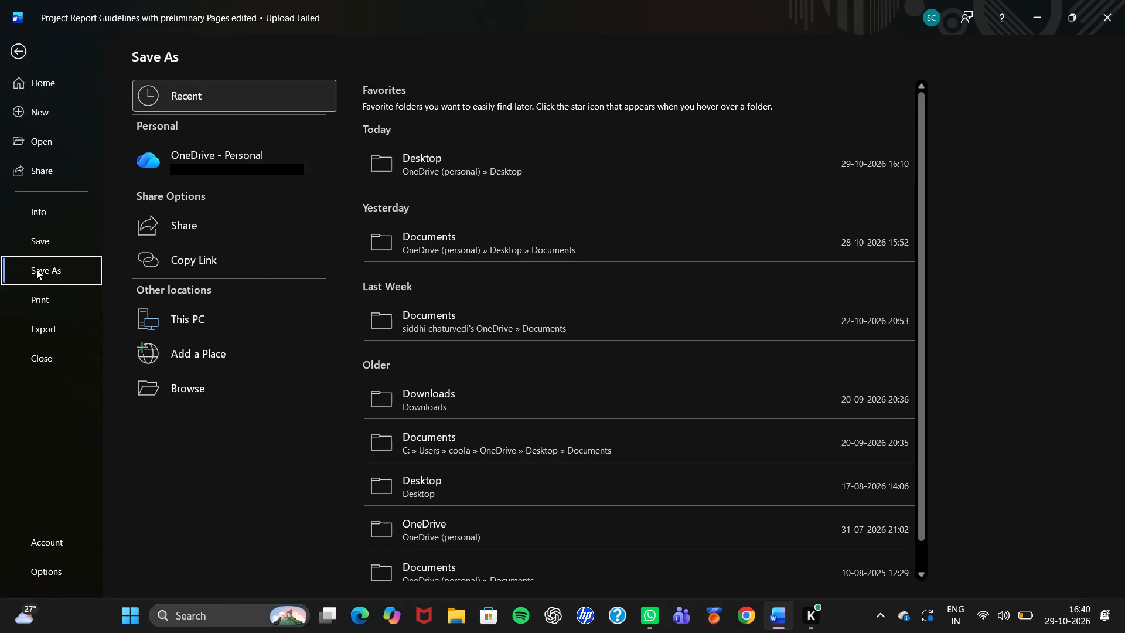
pyautogui.doubleClick(210, 309)
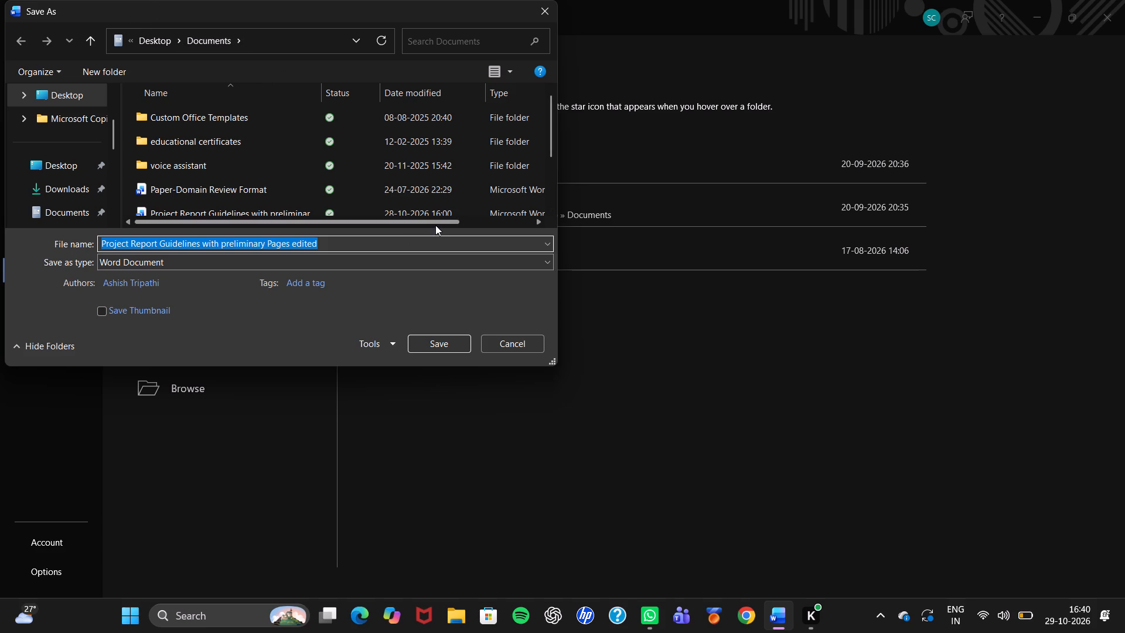
pyautogui.click(356, 246)
pyautogui.click(356, 246)
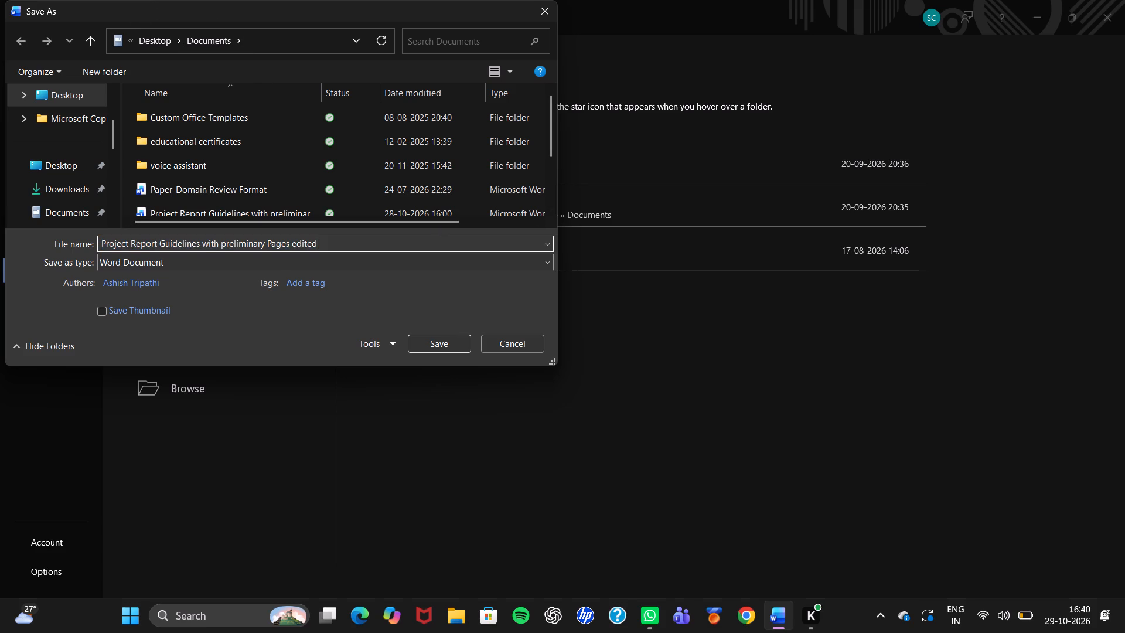
pyautogui.press('BackSpace')
pyautogui.press('BackSpace')
pyautogui.press('BackSpace')
pyautogui.press('BackSpace')
pyautogui.press('BackSpace')
pyautogui.press('BackSpace')
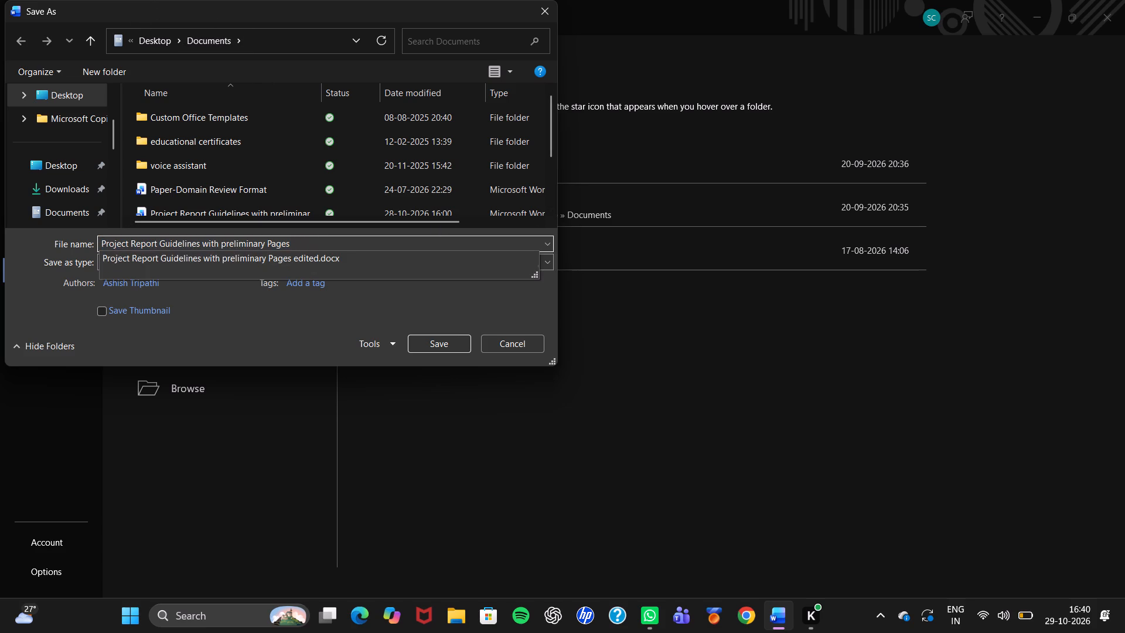
pyautogui.write('final')
pyautogui.press('Return')
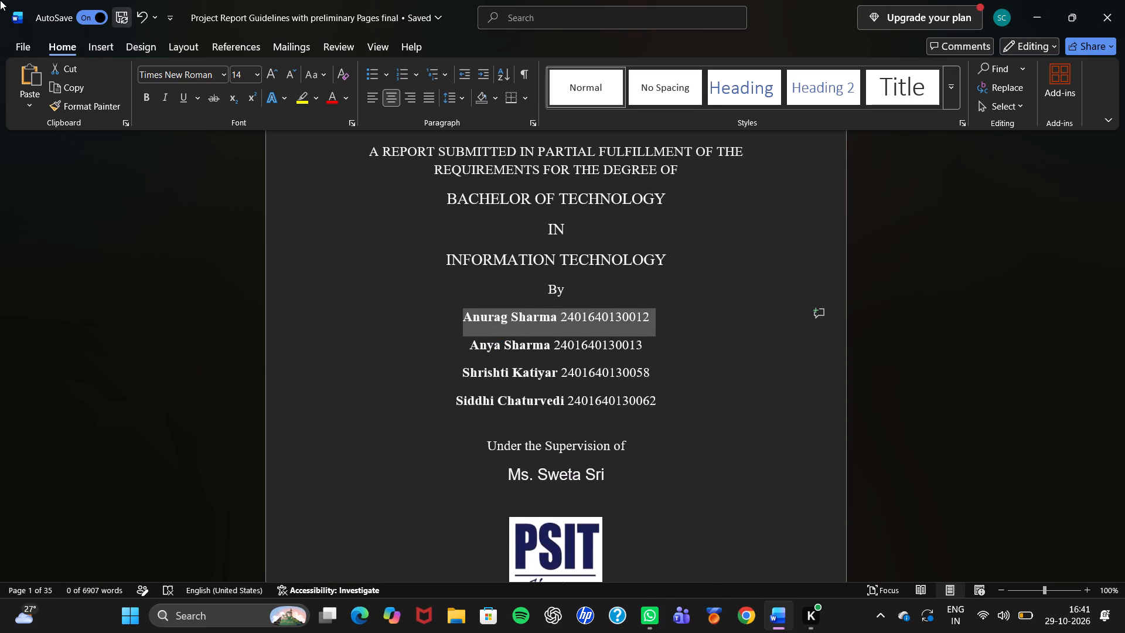
pyautogui.click(432, 301)
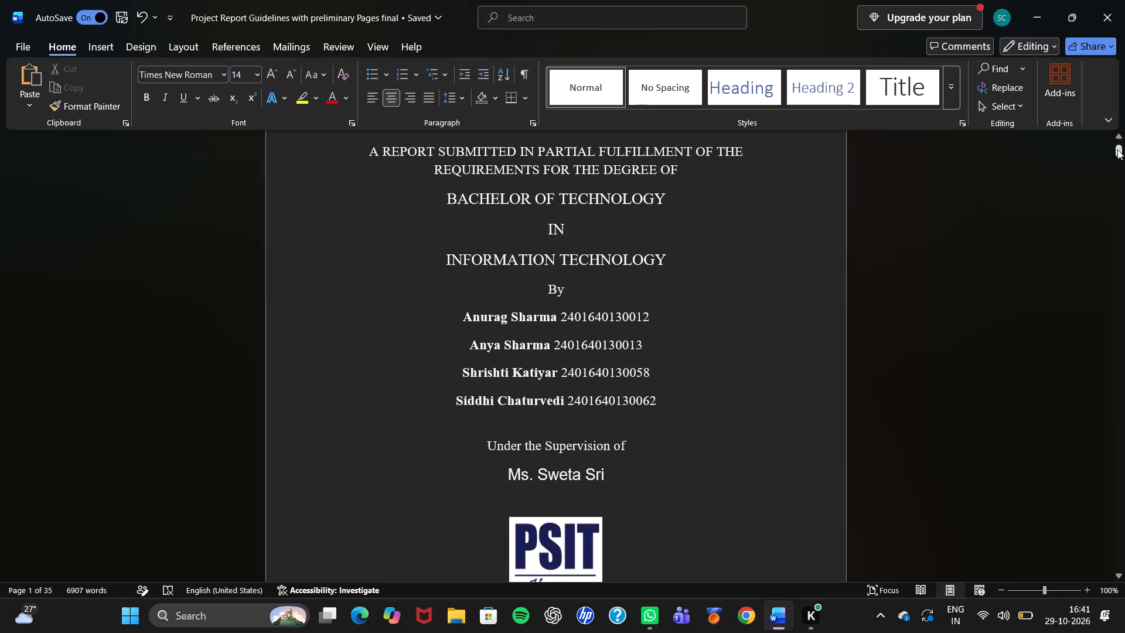
# Review the saved report's preliminary pages from the cover page through the acknowledgement, certificate, abstract and table of contents.
pyautogui.moveTo(1117, 149); pyautogui.dragTo(1110, 171)
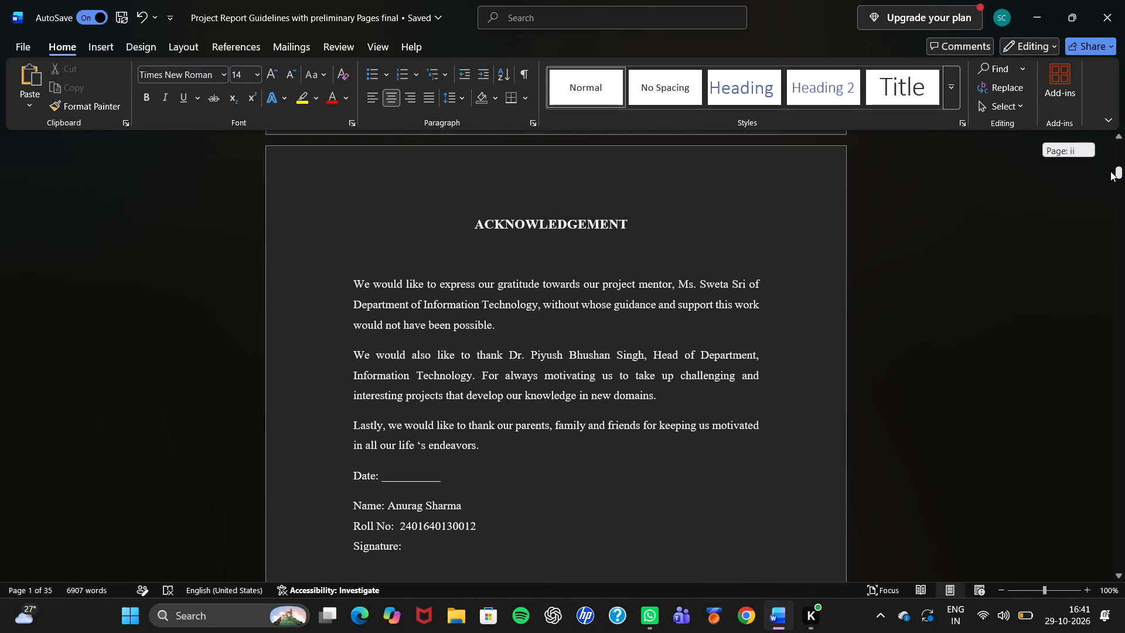
pyautogui.moveTo(1110, 171); pyautogui.dragTo(1110, 179)
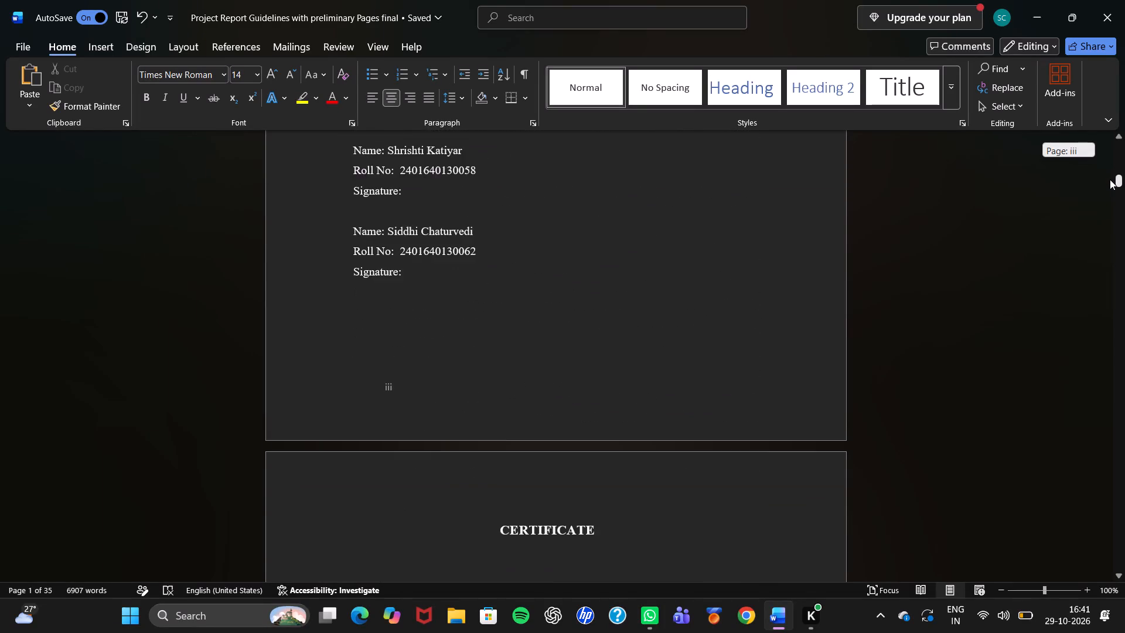
pyautogui.moveTo(1110, 179); pyautogui.dragTo(1110, 188)
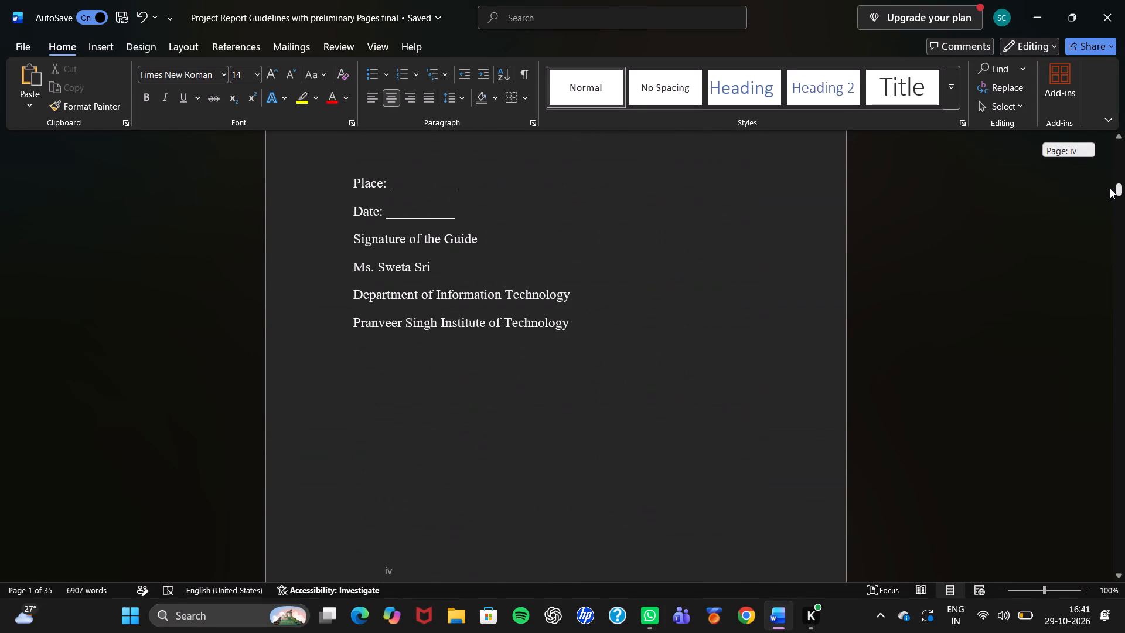
pyautogui.moveTo(1110, 188); pyautogui.dragTo(1110, 192)
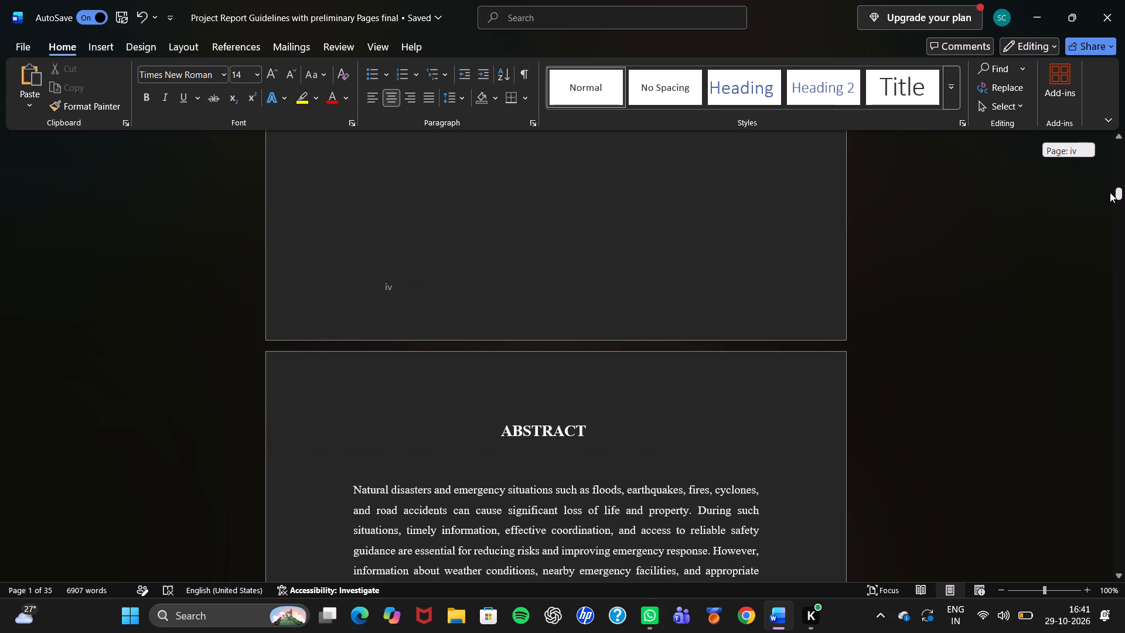
pyautogui.moveTo(1110, 192); pyautogui.dragTo(1107, 202)
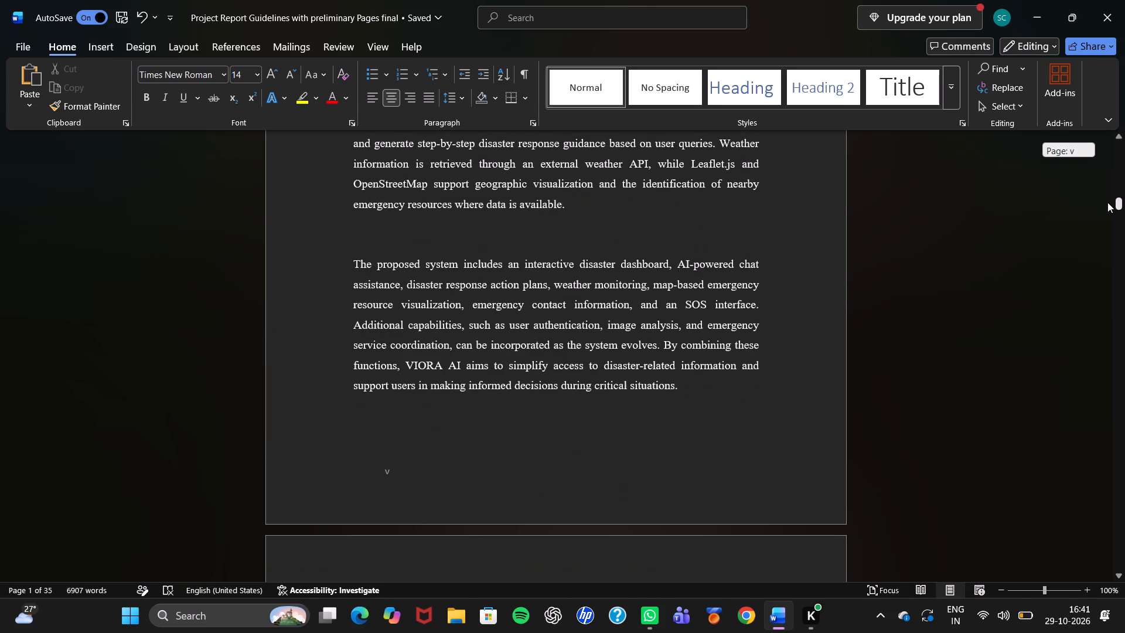
pyautogui.moveTo(1107, 202); pyautogui.dragTo(1107, 210)
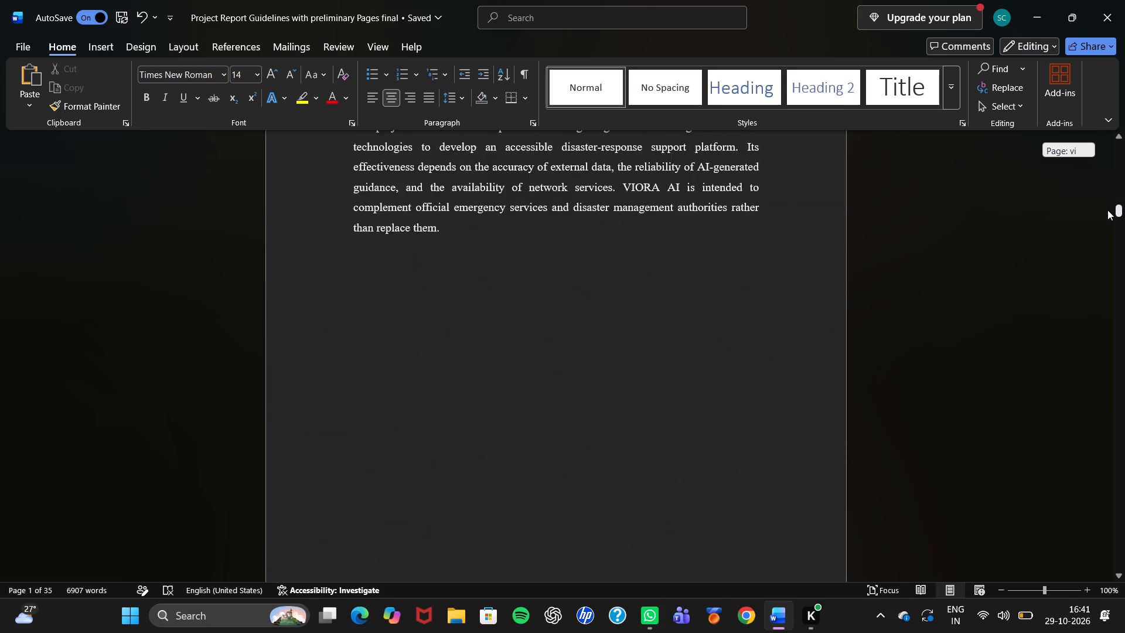
pyautogui.moveTo(1107, 210); pyautogui.dragTo(1107, 223)
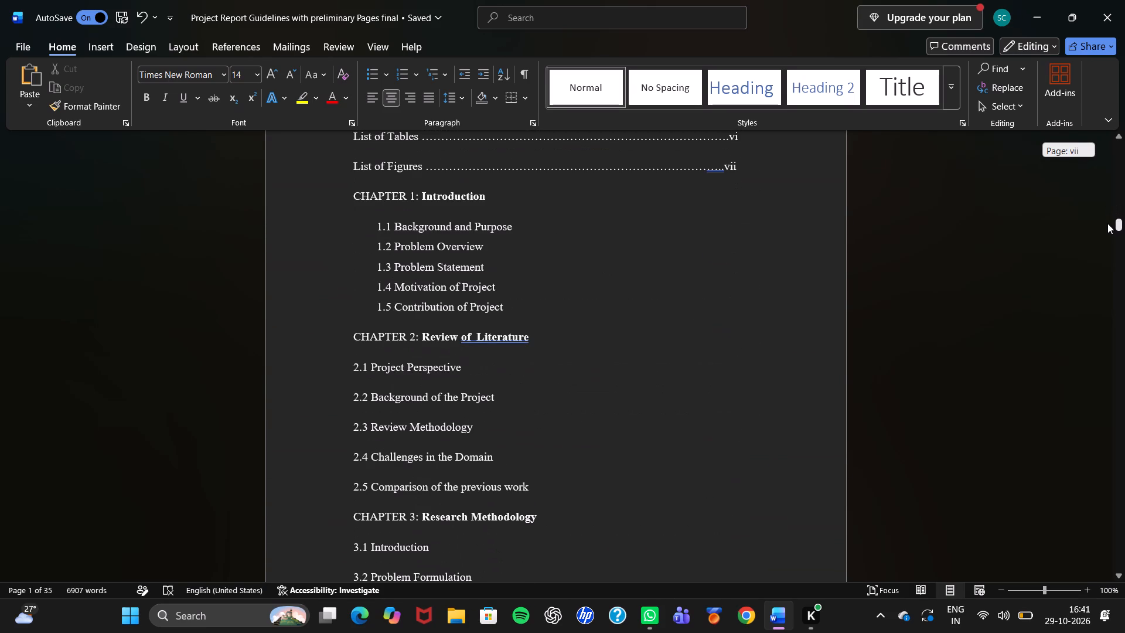
pyautogui.moveTo(1107, 223); pyautogui.dragTo(1107, 233)
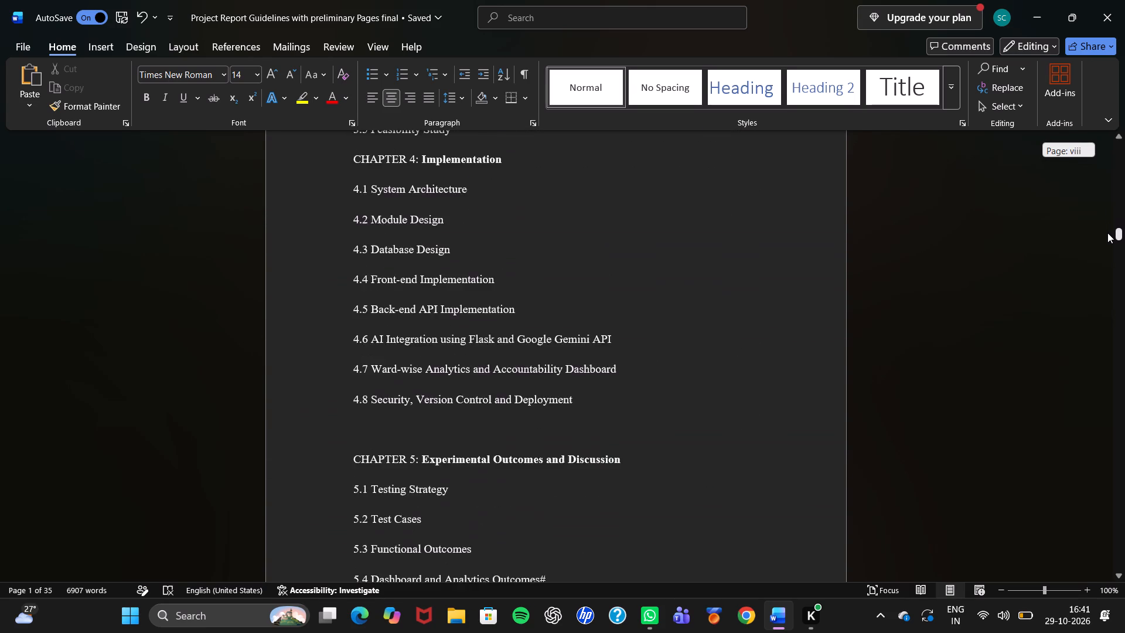
pyautogui.moveTo(1107, 233); pyautogui.dragTo(1107, 240)
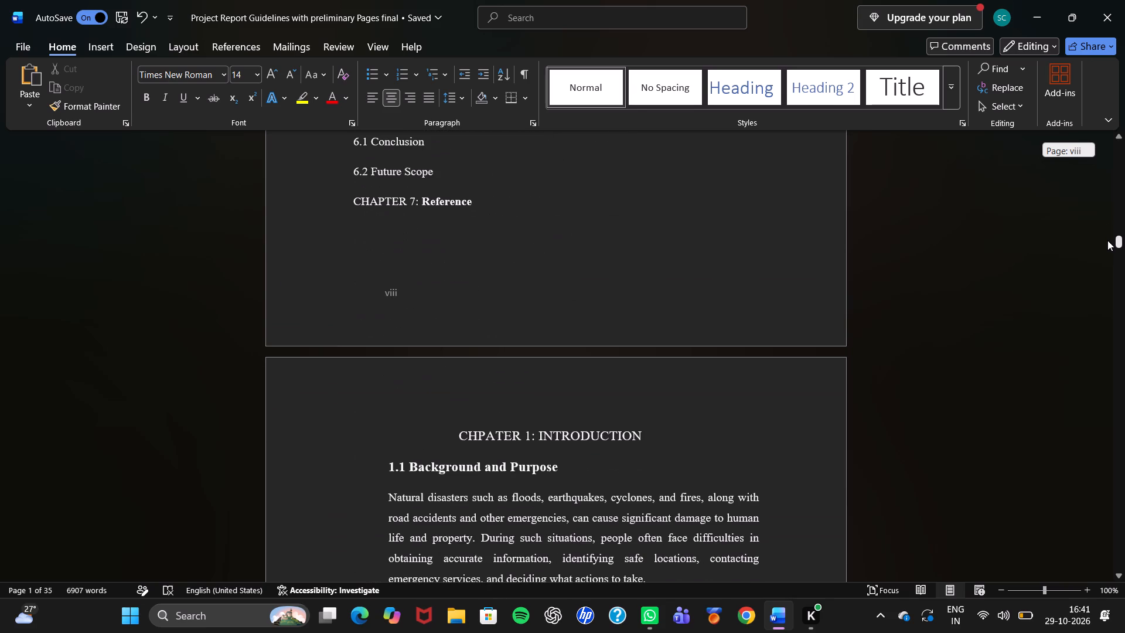
# Check the heading and line-spacing formatting across Chapter 1, Chapter 2 and the start of Chapter 3, comparing with the preliminary pages.
pyautogui.moveTo(1107, 240); pyautogui.dragTo(1106, 280)
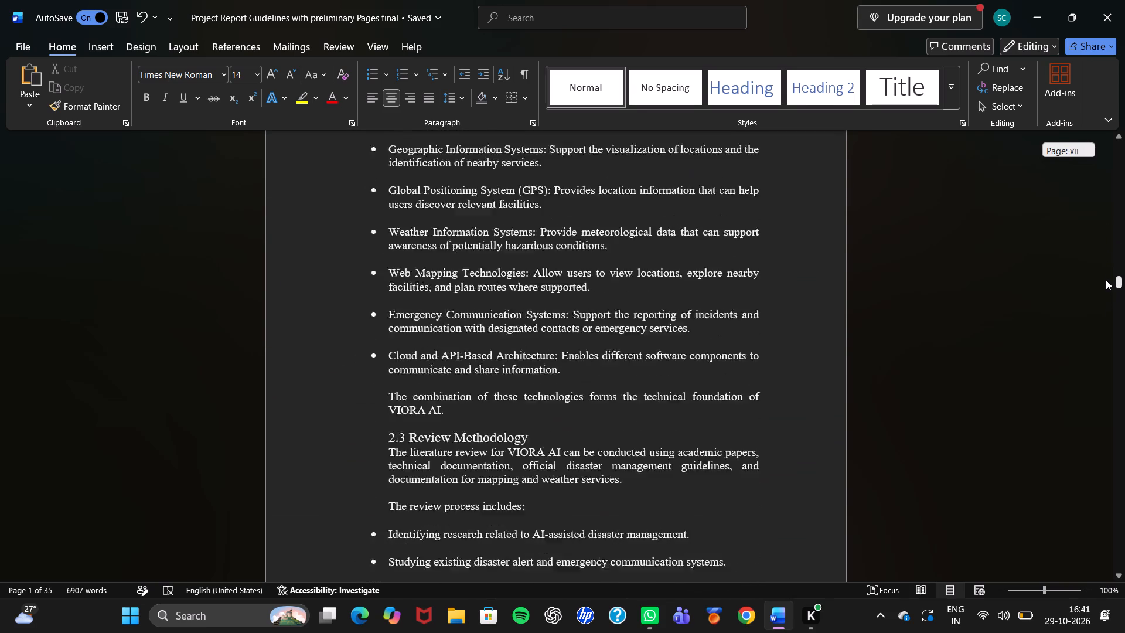
pyautogui.moveTo(1106, 280); pyautogui.dragTo(1103, 268)
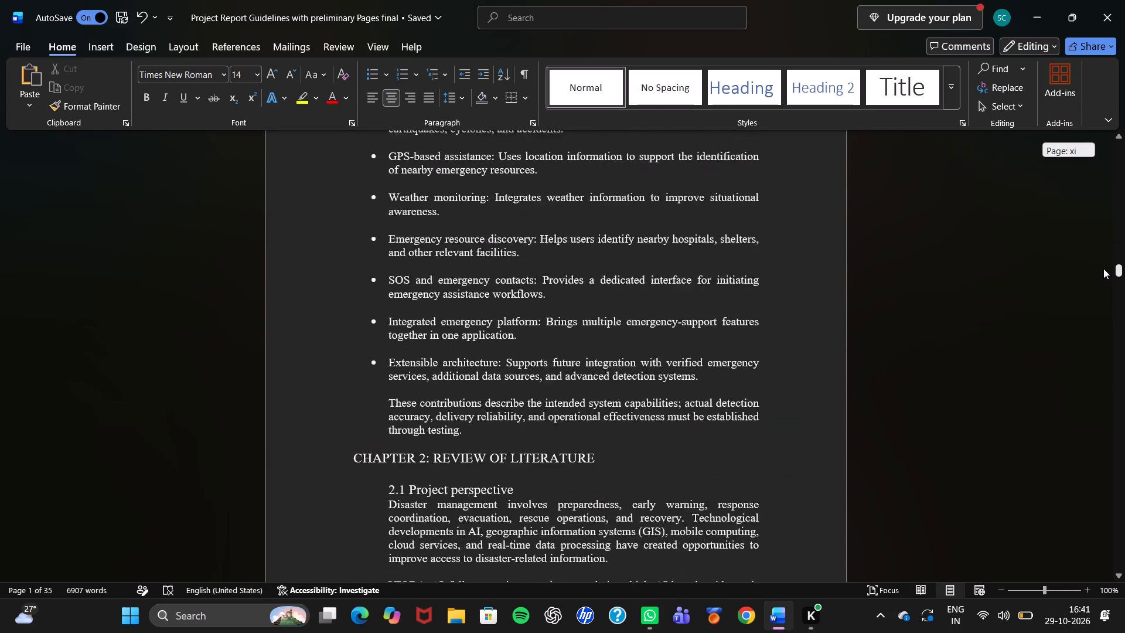
pyautogui.moveTo(1103, 268); pyautogui.dragTo(1103, 249)
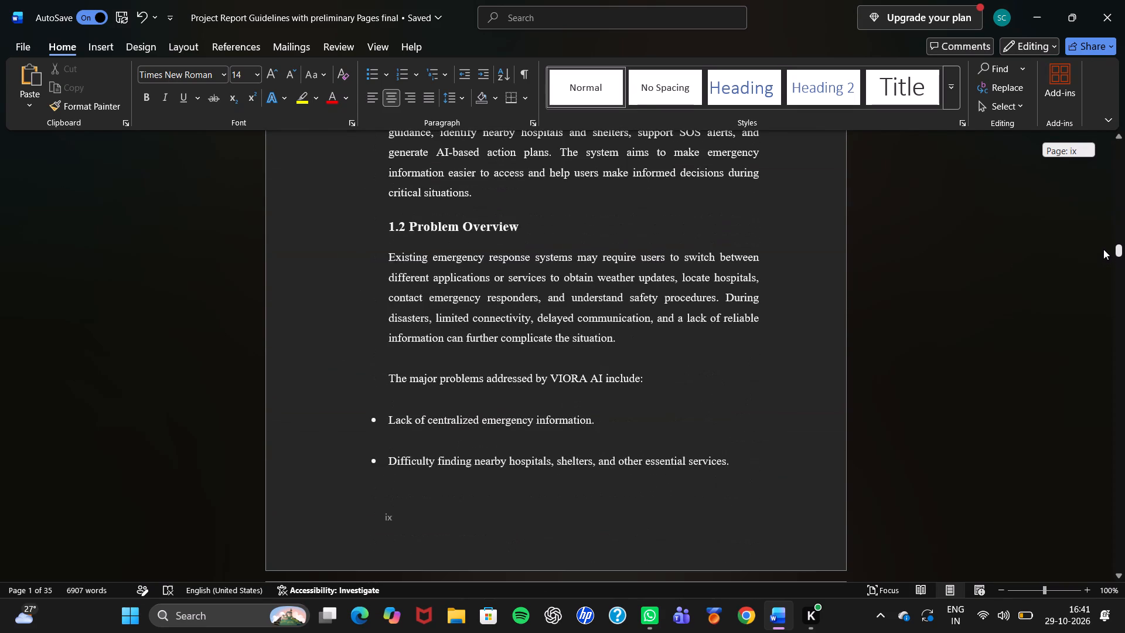
pyautogui.moveTo(1103, 249); pyautogui.dragTo(1104, 253)
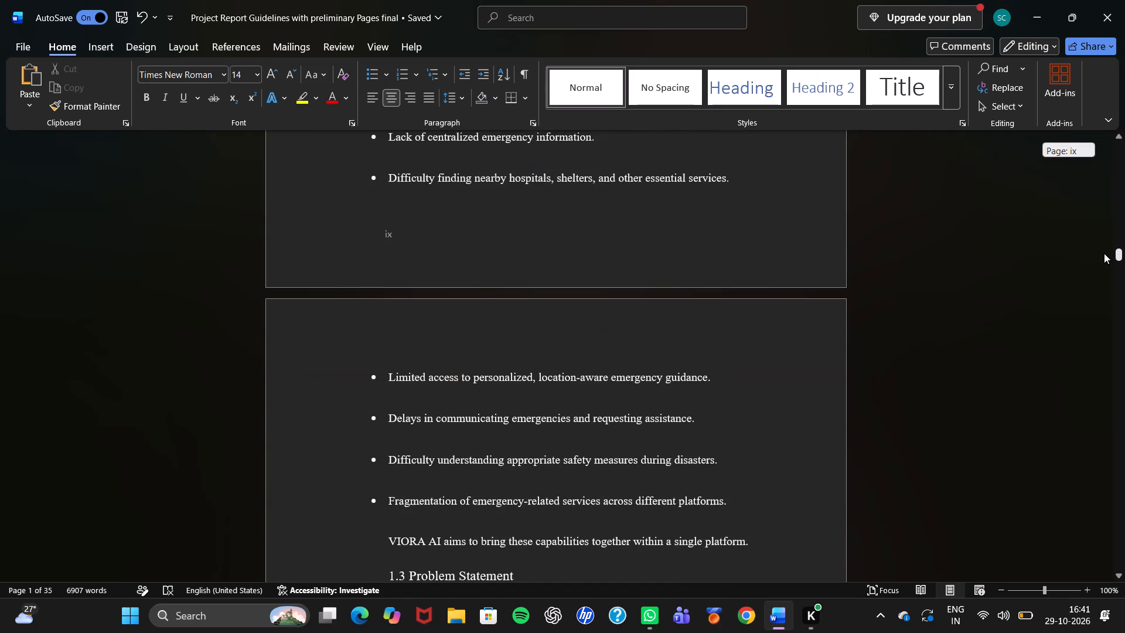
pyautogui.moveTo(1104, 253); pyautogui.dragTo(1104, 256)
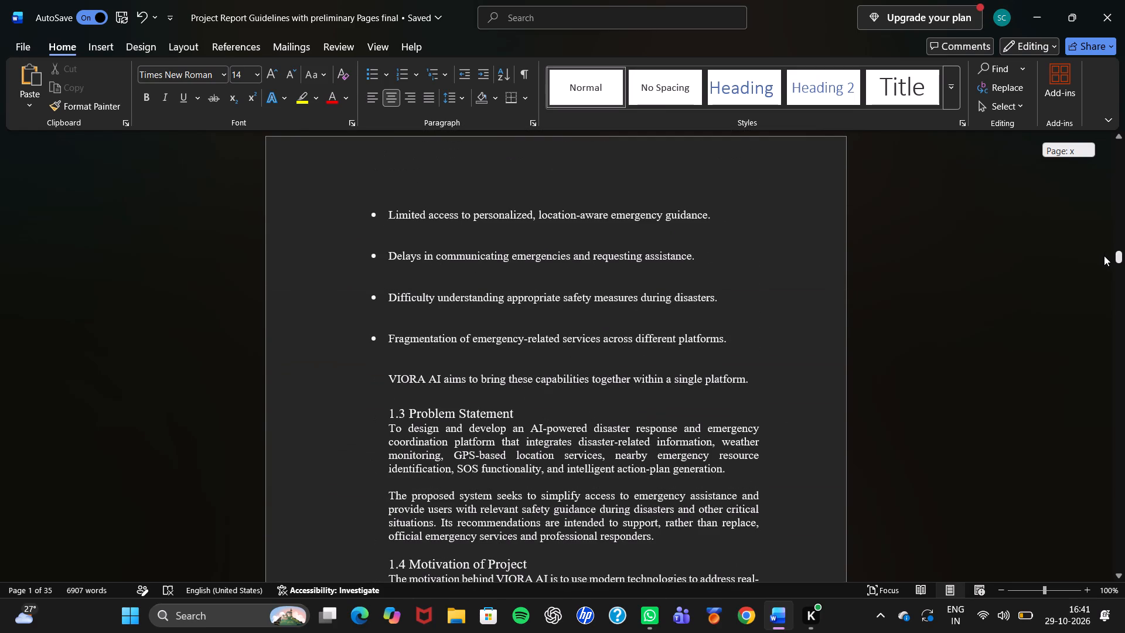
pyautogui.moveTo(1104, 256); pyautogui.dragTo(1104, 246)
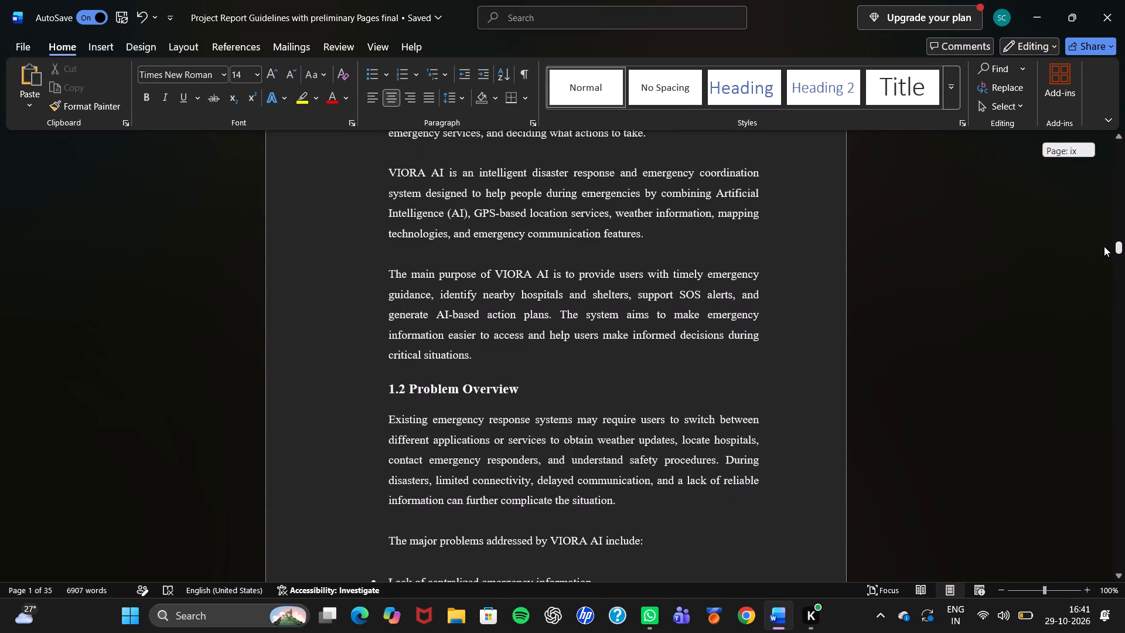
pyautogui.moveTo(1104, 246); pyautogui.dragTo(1104, 228)
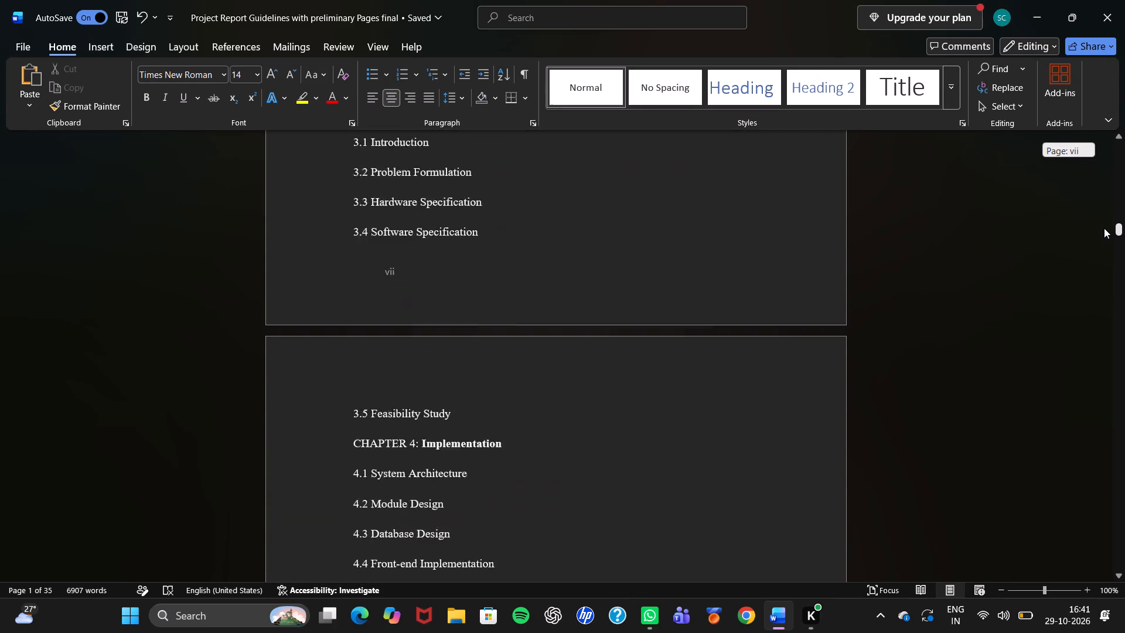
pyautogui.moveTo(1104, 228); pyautogui.dragTo(1104, 160)
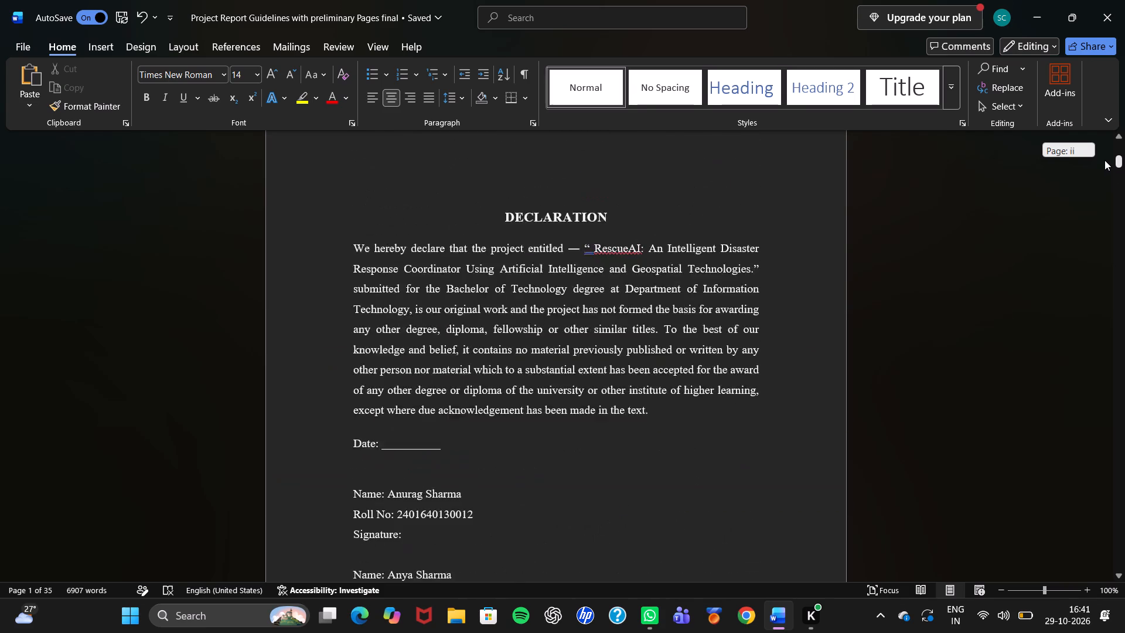
pyautogui.moveTo(1104, 160); pyautogui.dragTo(1114, 297)
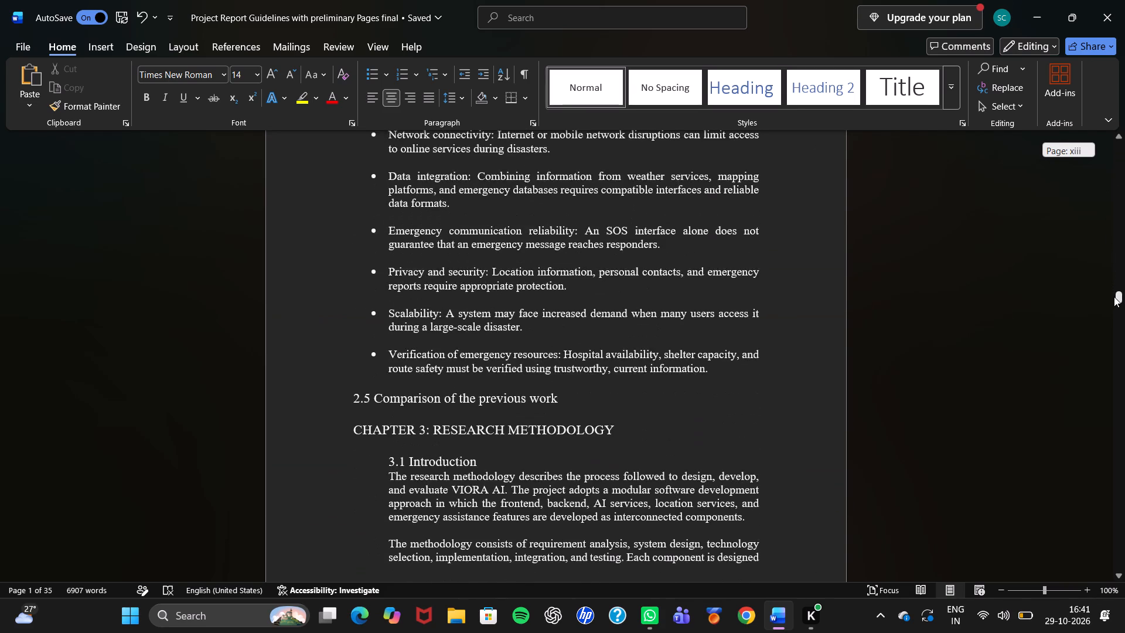
pyautogui.moveTo(1114, 297); pyautogui.dragTo(1113, 269)
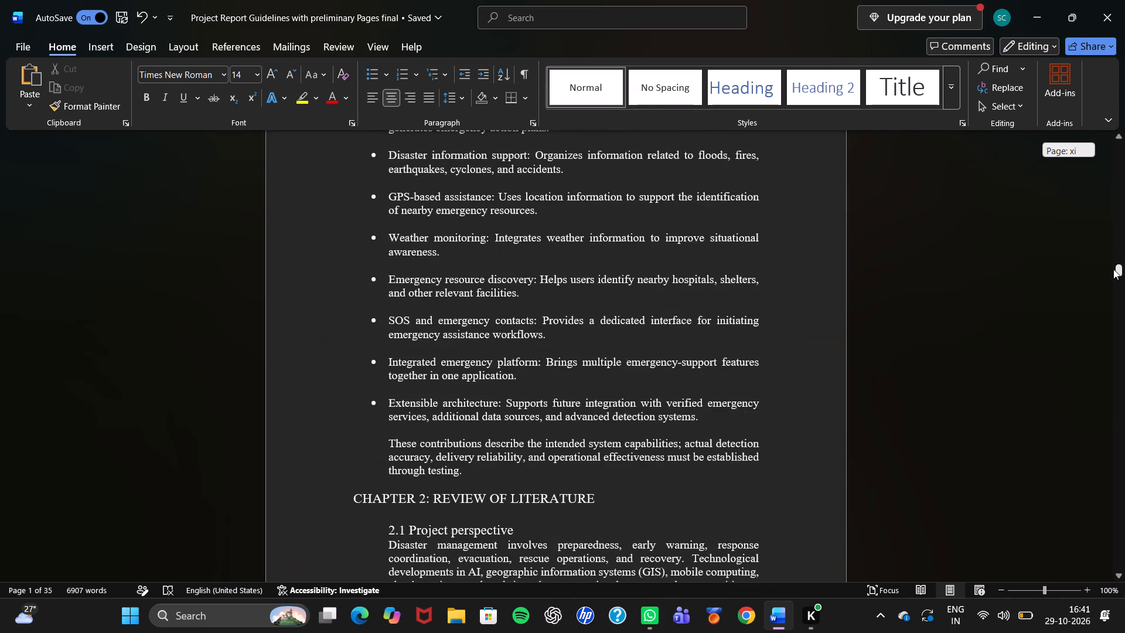
pyautogui.moveTo(1113, 269); pyautogui.dragTo(1114, 258)
pyautogui.scroll(-1, 1114, 258)
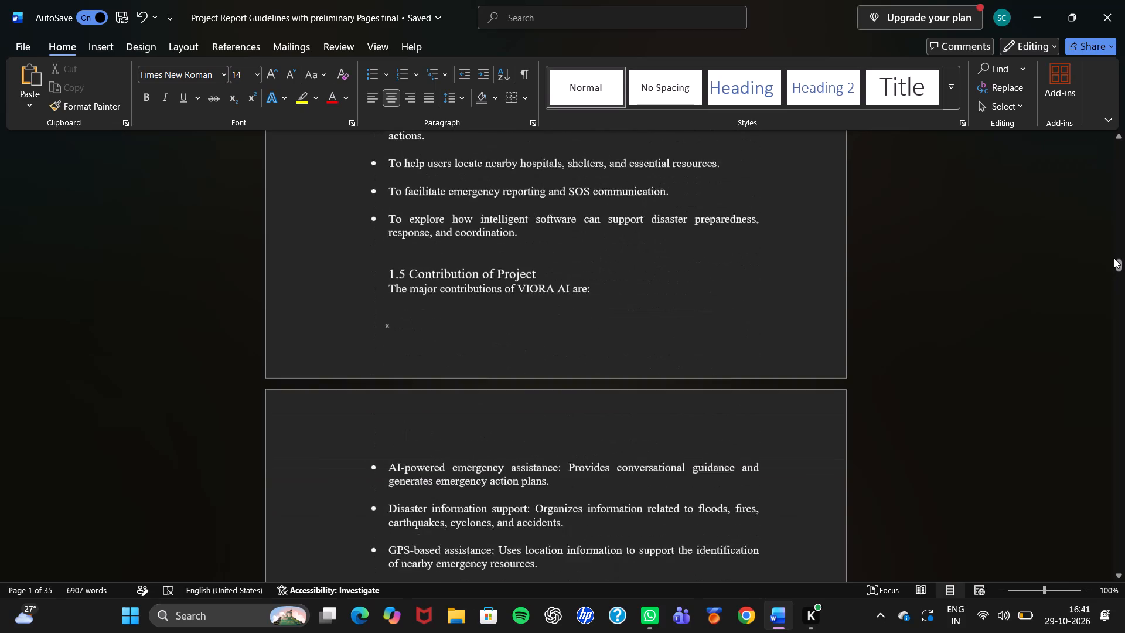
pyautogui.scroll(-1, 1114, 258)
pyautogui.scroll(-1, 809, 210)
pyautogui.scroll(1, 809, 210)
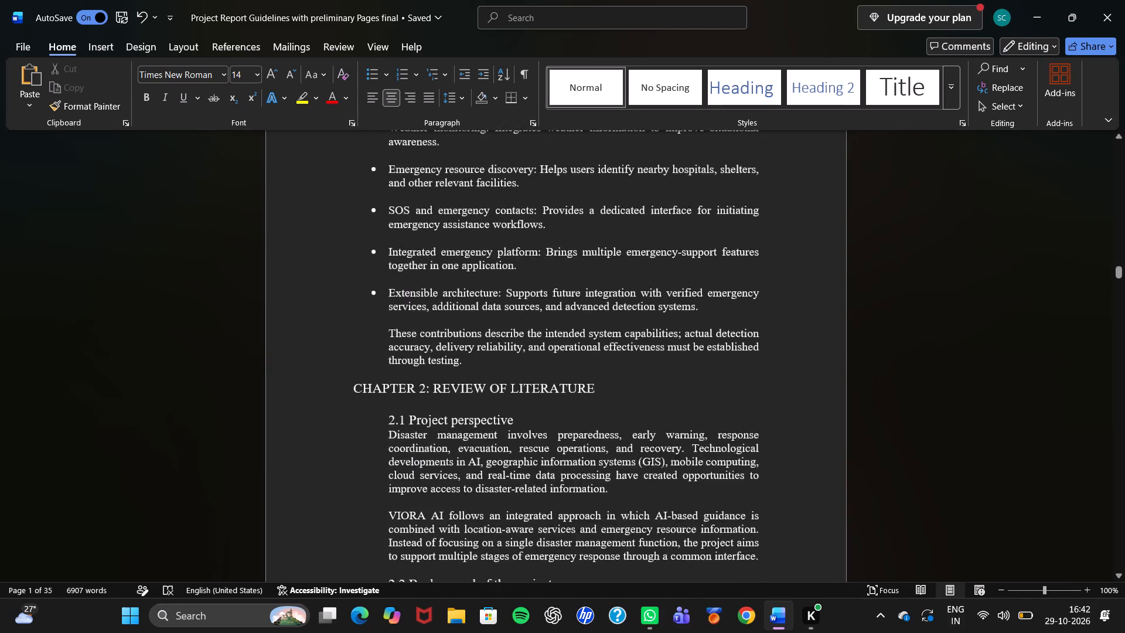
pyautogui.scroll(1, 809, 210)
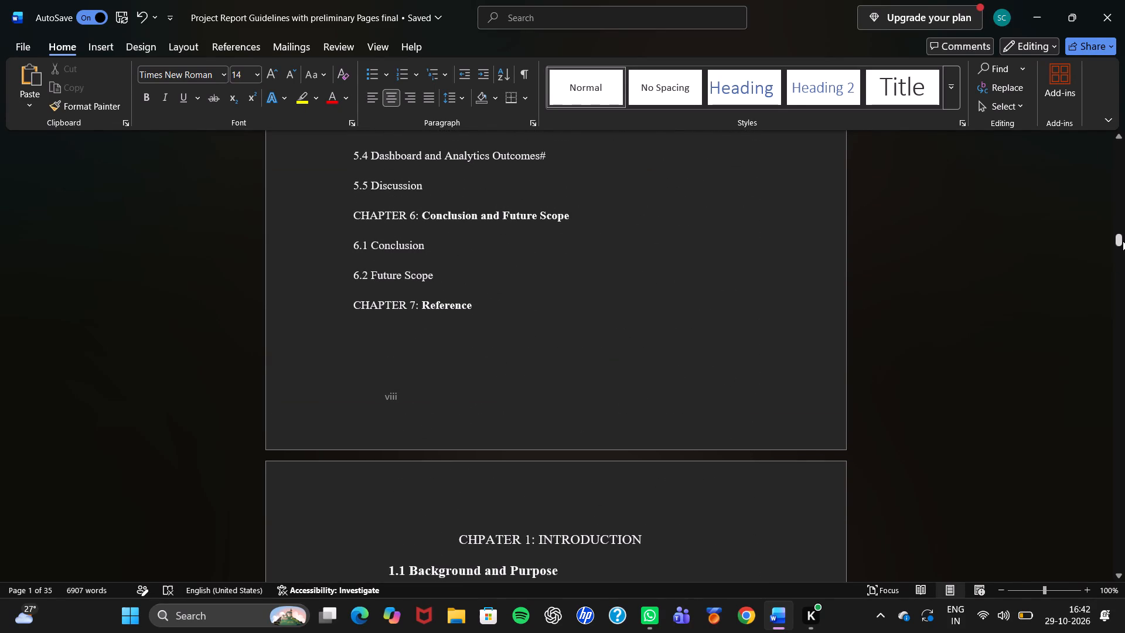
pyautogui.moveTo(1120, 237); pyautogui.dragTo(1117, 237)
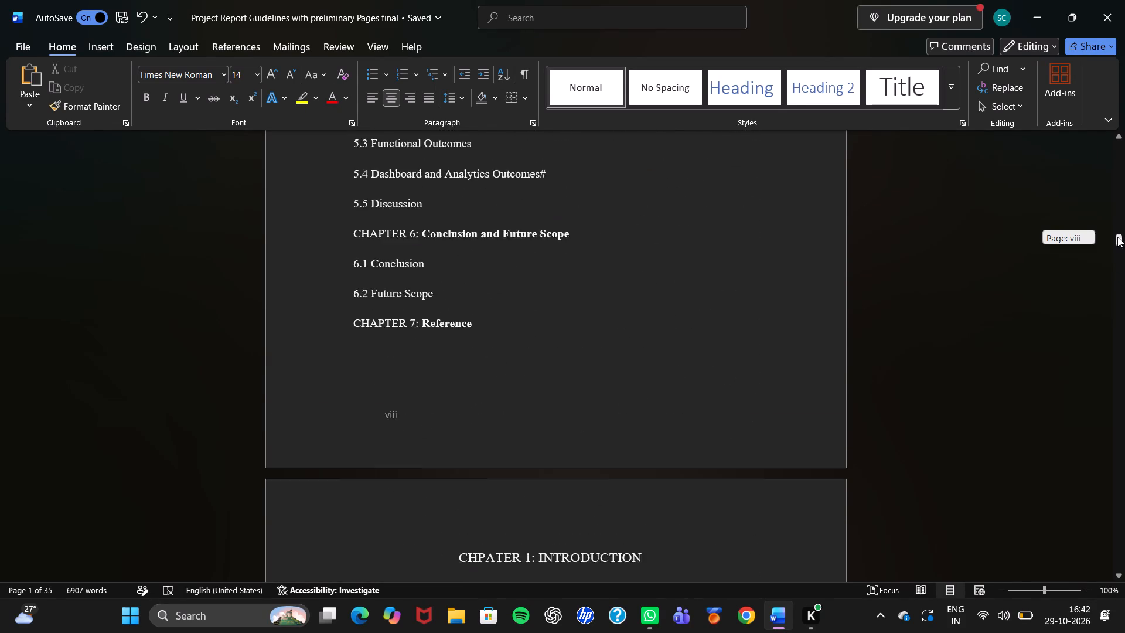
pyautogui.moveTo(1117, 237); pyautogui.dragTo(1110, 249)
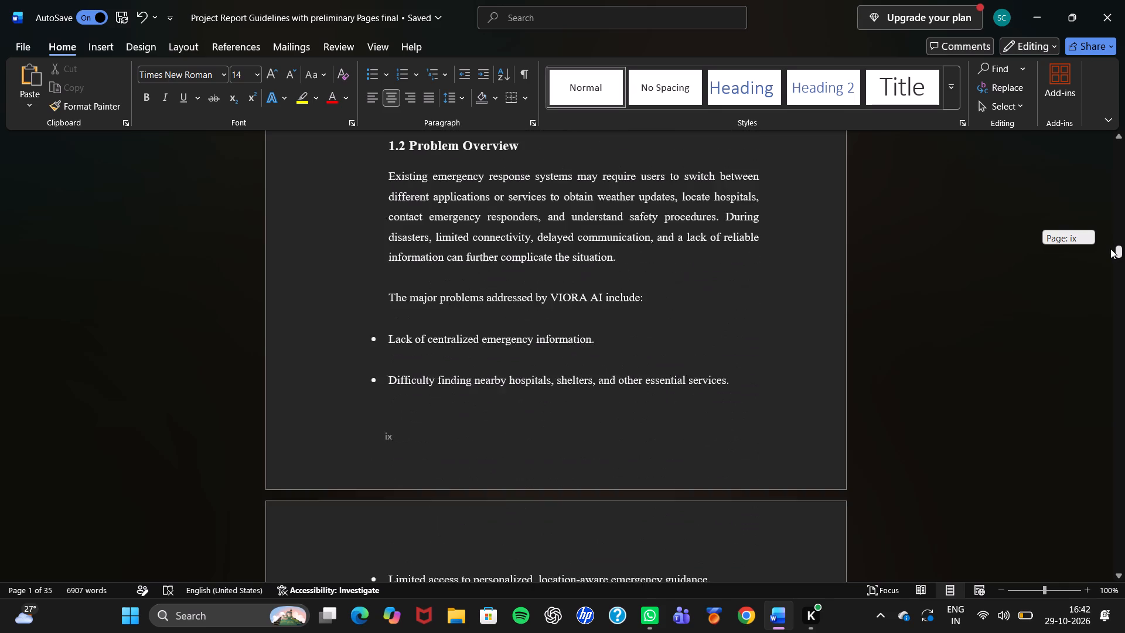
pyautogui.moveTo(1110, 249); pyautogui.dragTo(1110, 255)
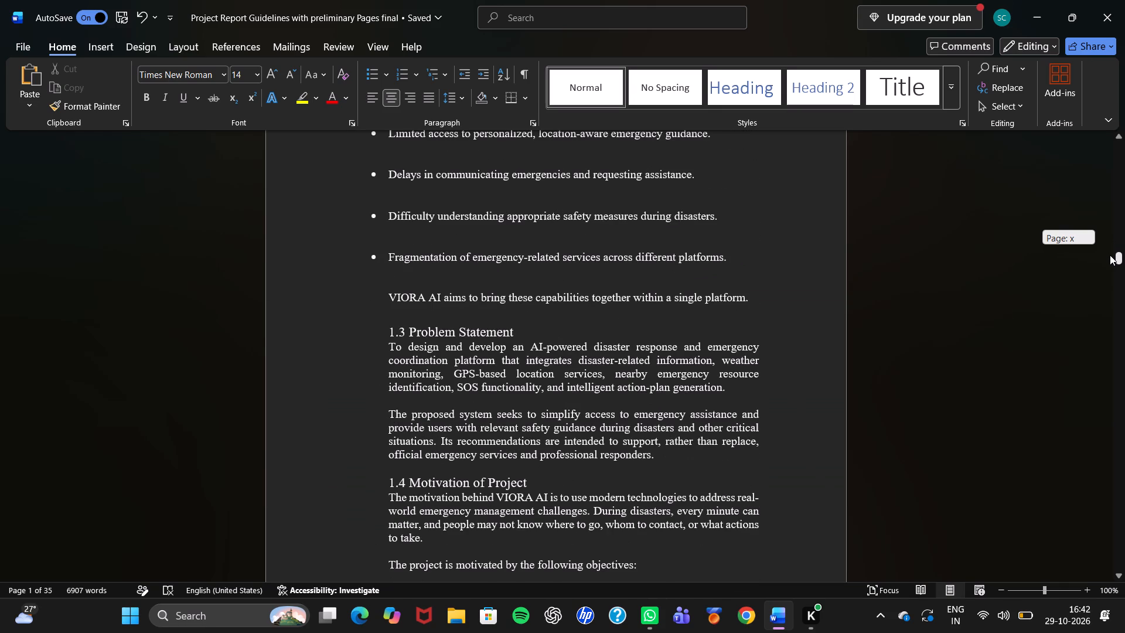
pyautogui.moveTo(1110, 255); pyautogui.dragTo(1109, 256)
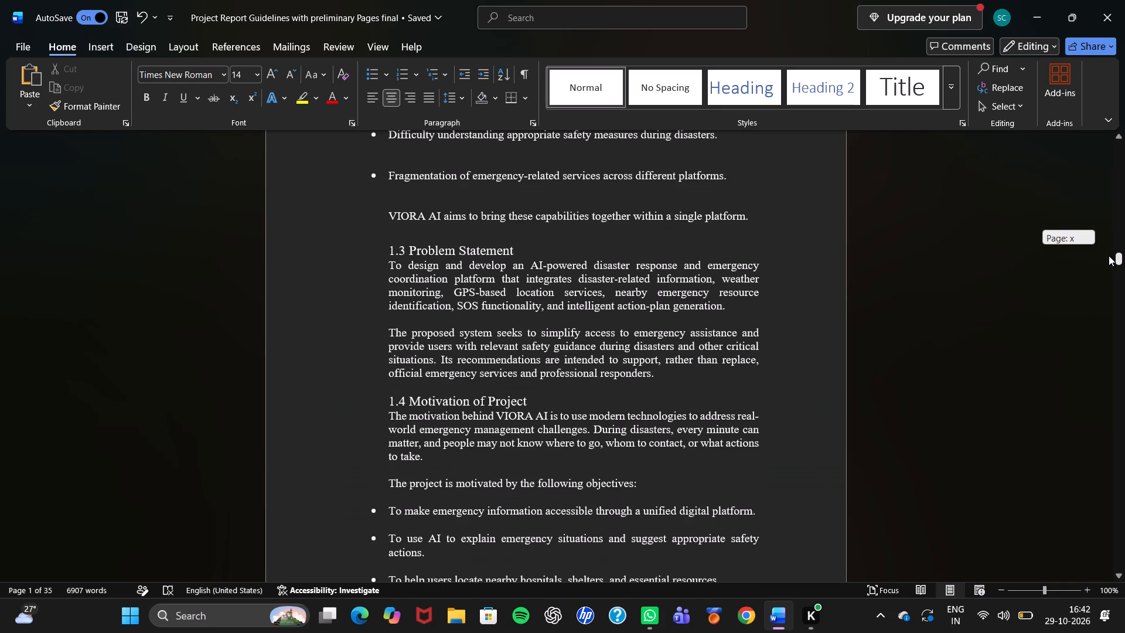
pyautogui.moveTo(1109, 256); pyautogui.dragTo(1109, 254)
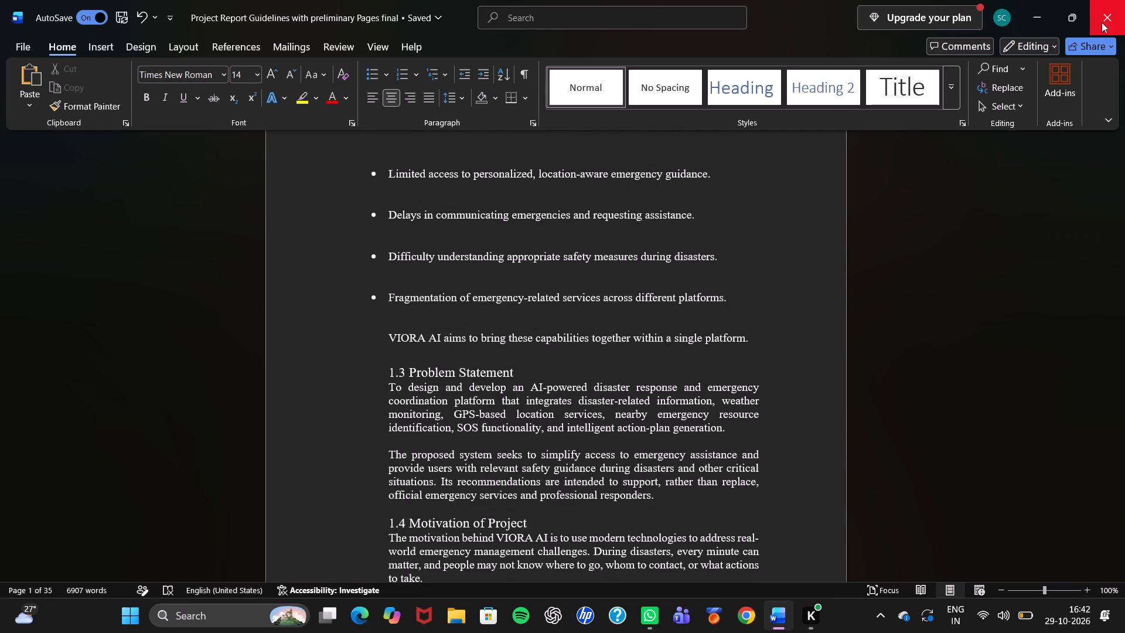
# Close the "Project Report Guidelines with preliminary Pages final" document.
pyautogui.click(1100, 21)
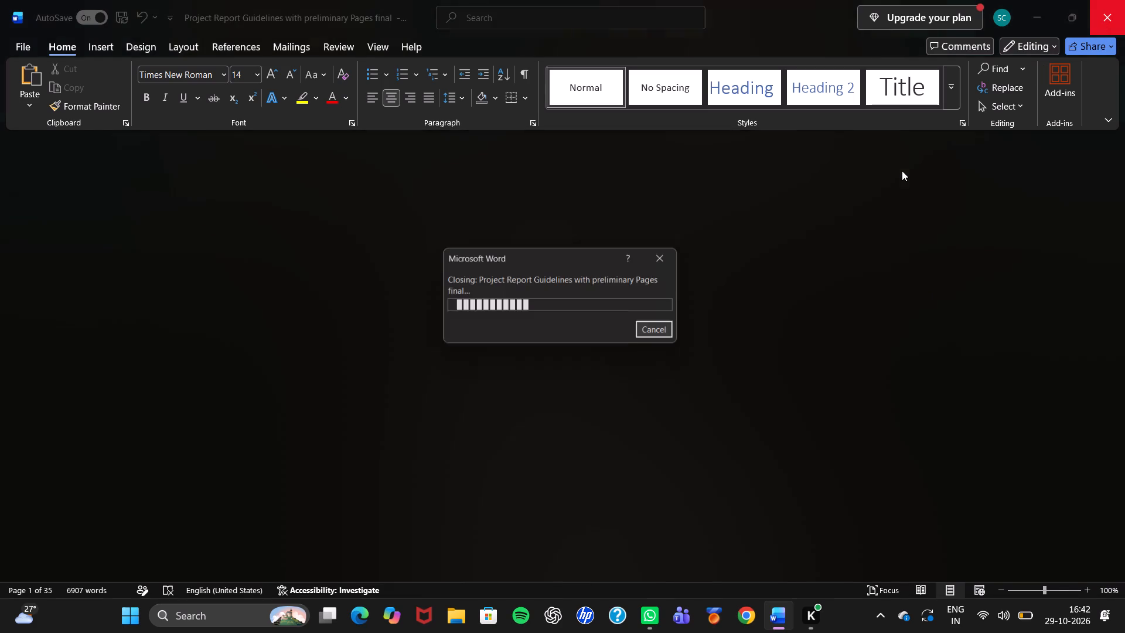